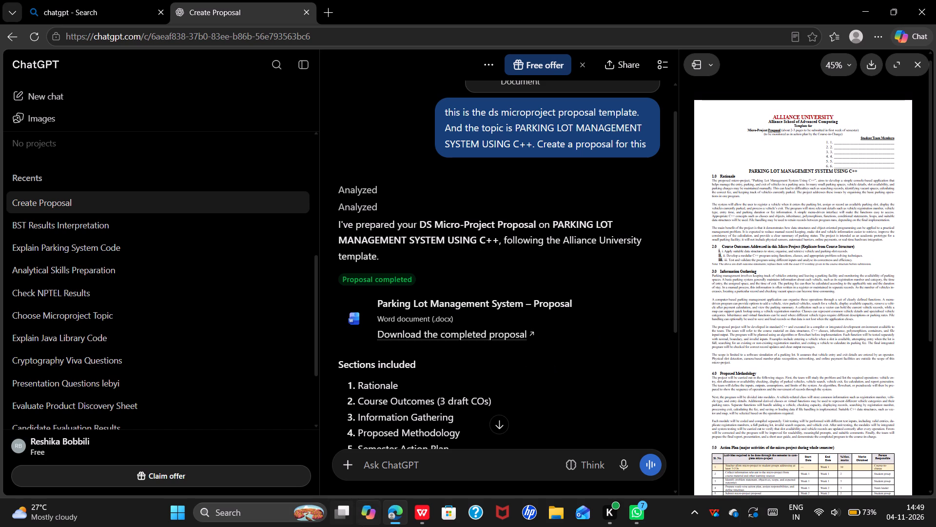
Switch to the proposal template in WPS Office and copy its content from the "ALLIANCE UNIVERSITY" heading through the resources table.
click(430, 507)
scroll(409, 215, up, 8)
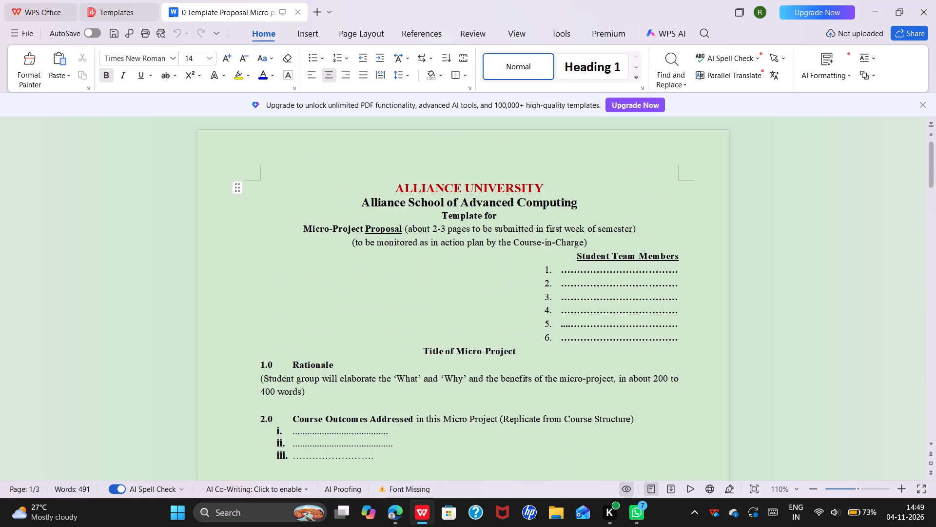
drag(394, 187, 582, 491)
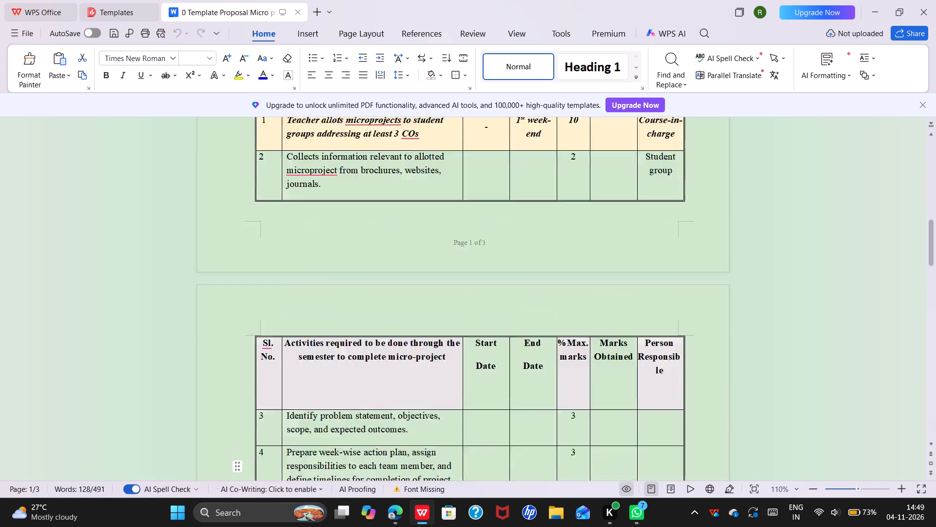
drag(582, 491, 486, 258)
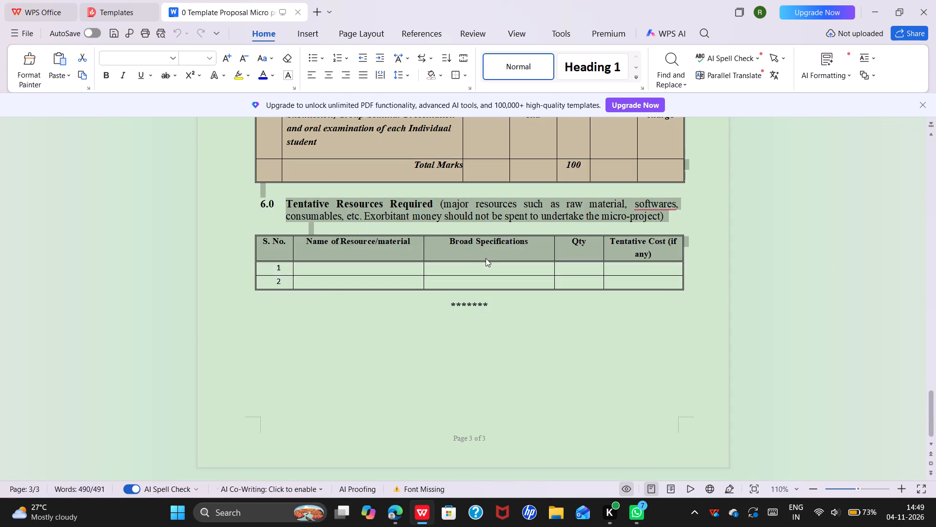
drag(486, 258, 528, 282)
key(ctrl+c)
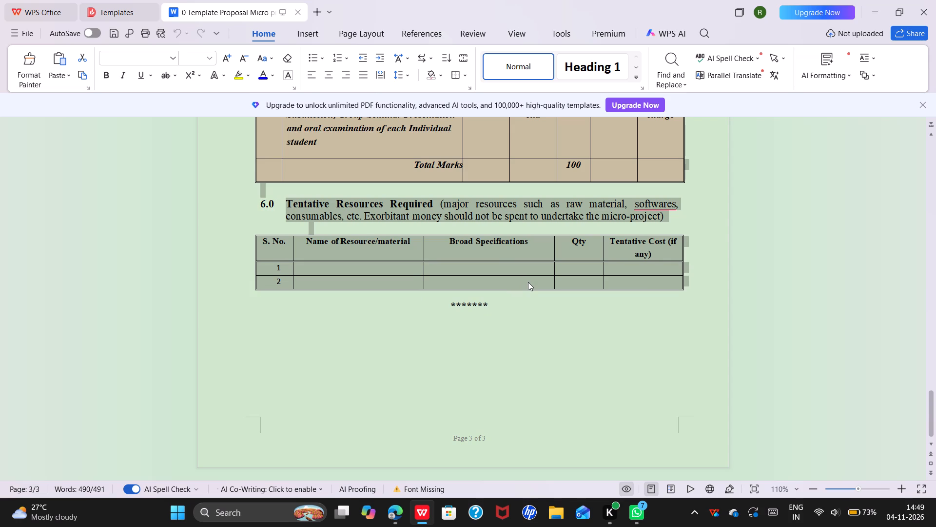
Launch Microsoft Word, create a blank document and paste the copied template content into it.
click(266, 512)
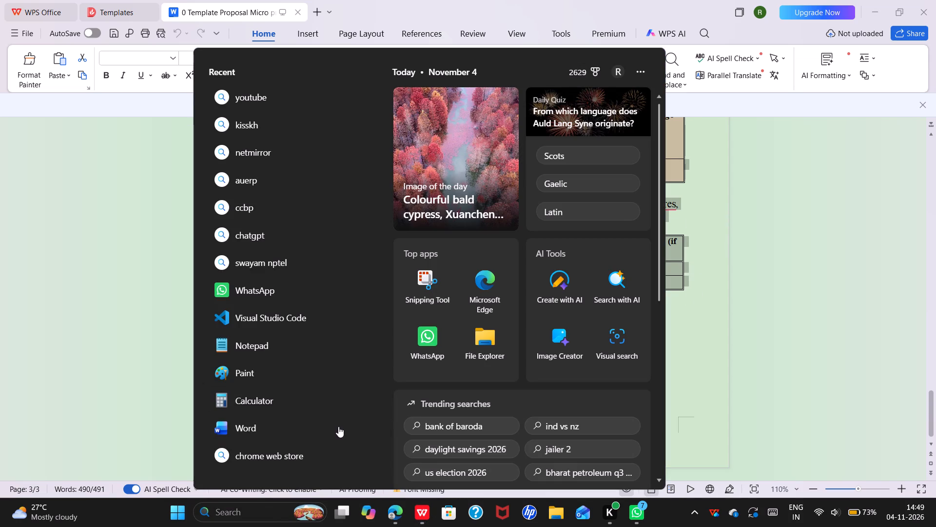
click(338, 426)
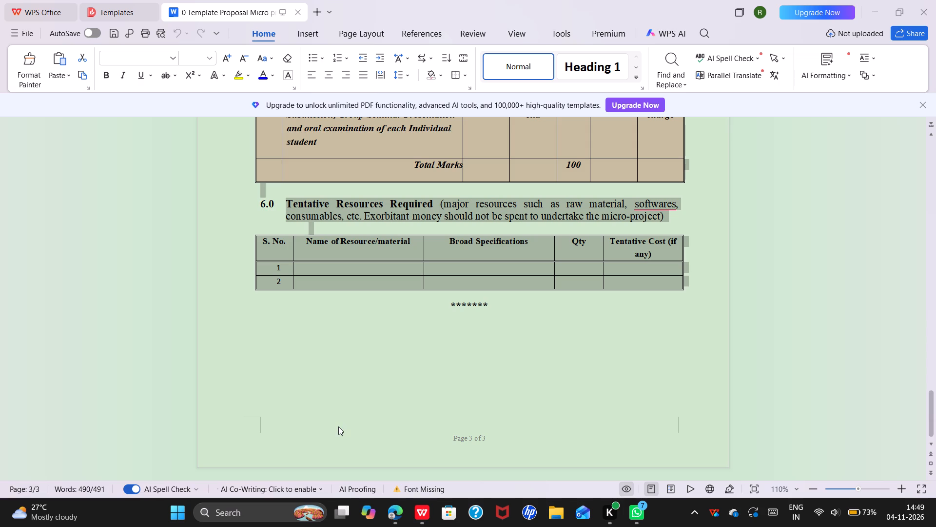
click(334, 390)
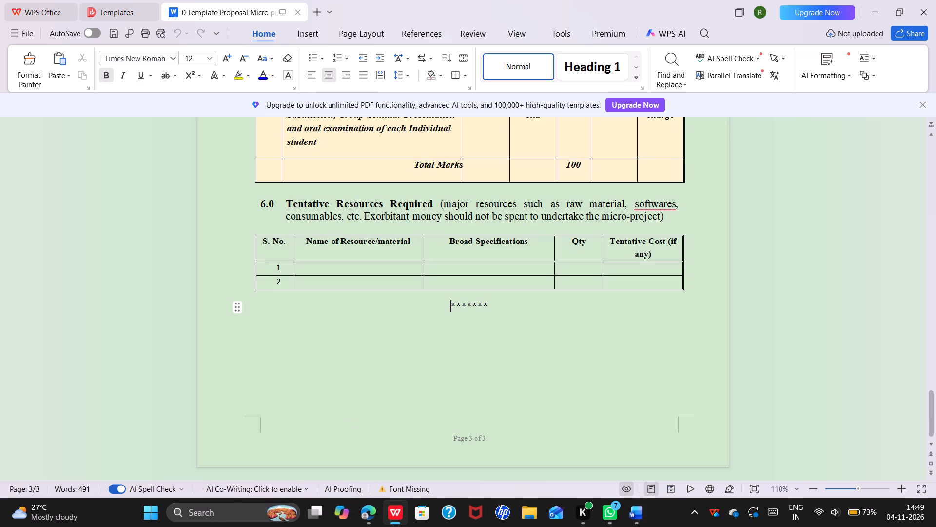
click(632, 513)
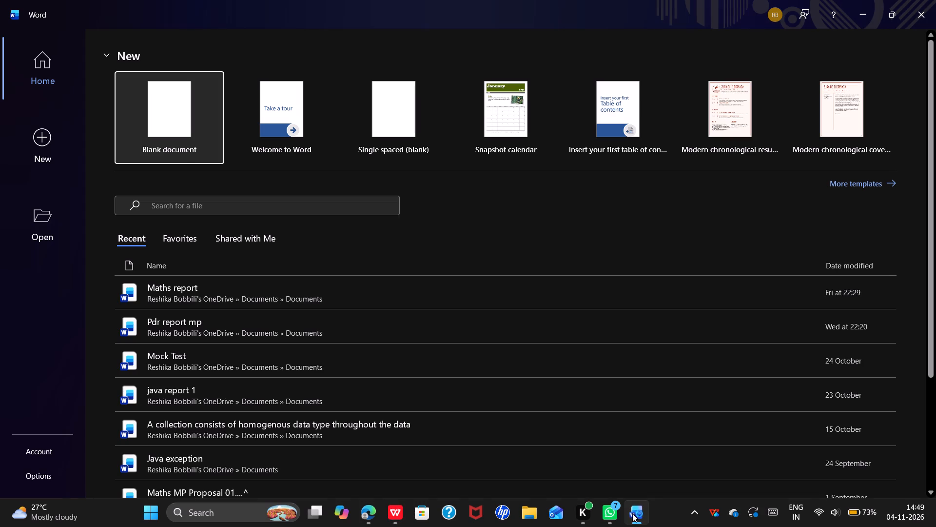
click(182, 152)
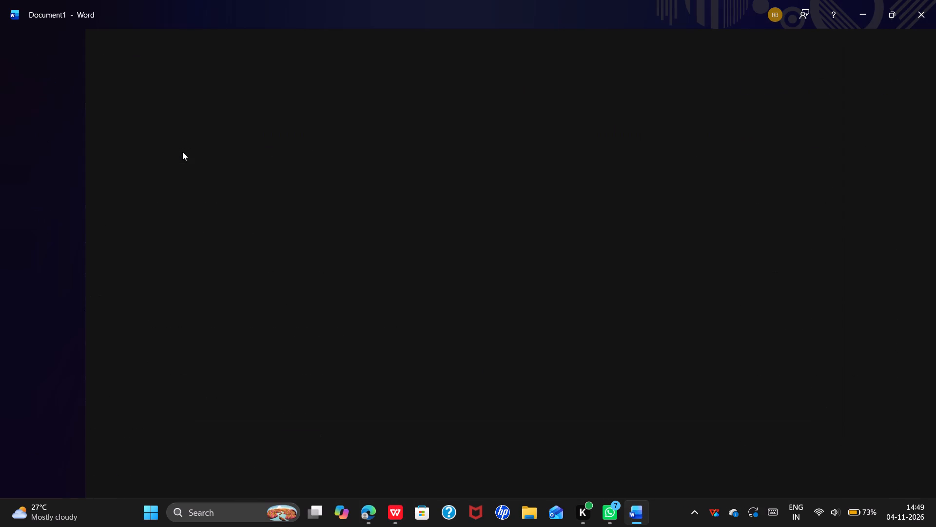
key(ctrl+v)
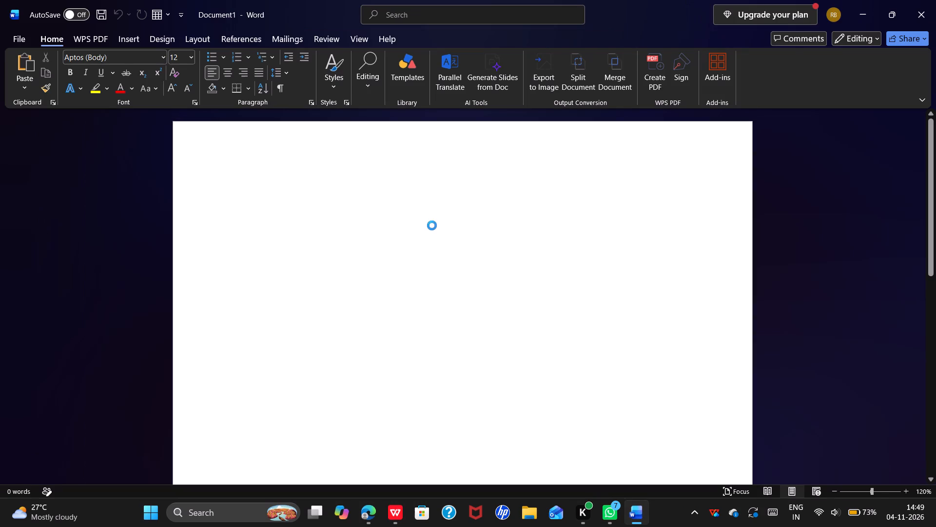
Colour the "ALLIANCE UNIVERSITY" heading at the start of the document red and centre it.
scroll(432, 225, up, 2)
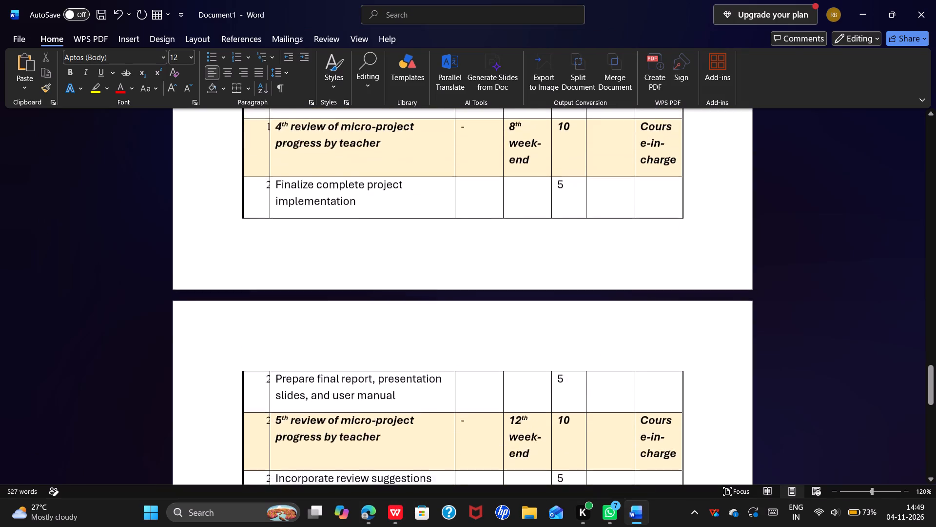
scroll(432, 225, up, 7)
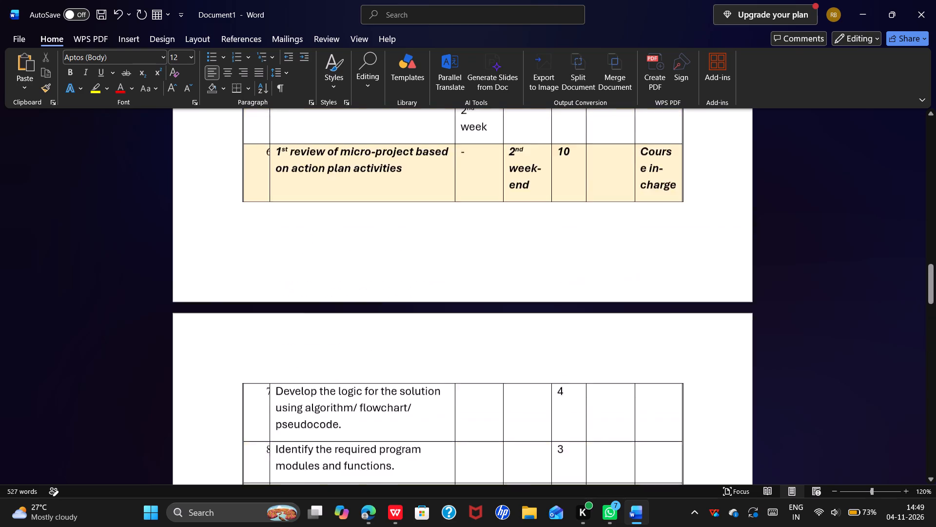
scroll(432, 225, up, 6)
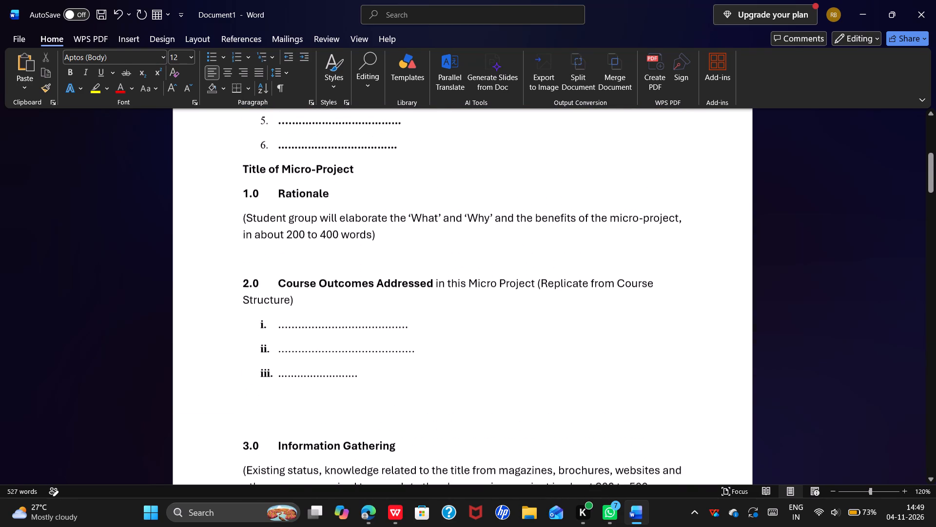
scroll(432, 225, up, 3)
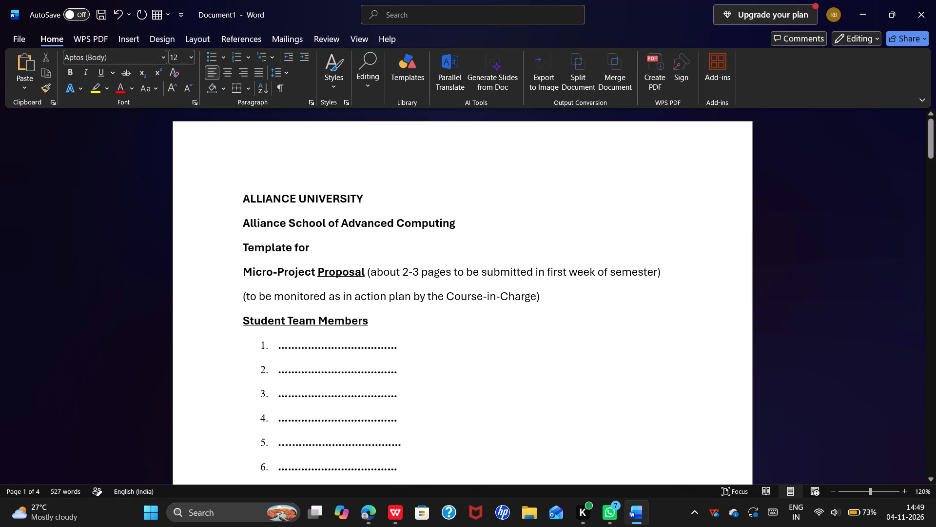
scroll(432, 225, up, 1)
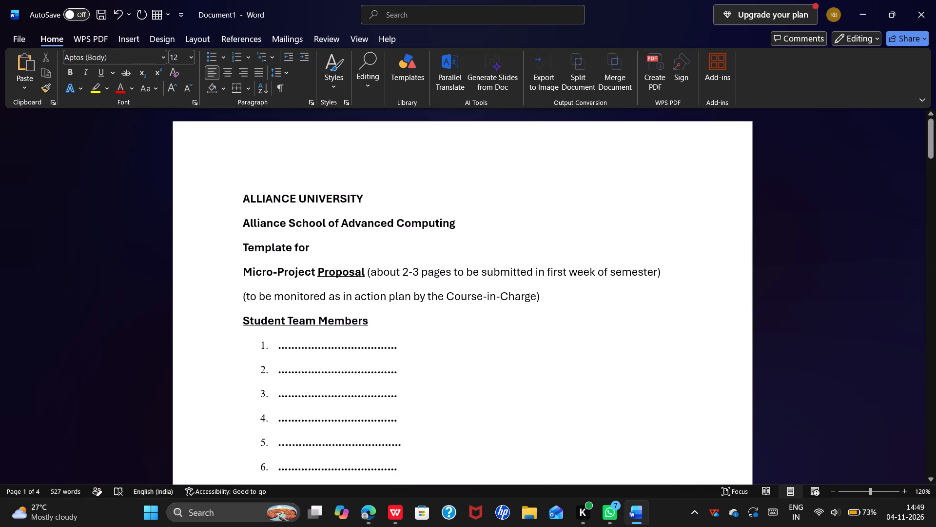
drag(242, 196, 243, 196)
drag(243, 196, 364, 190)
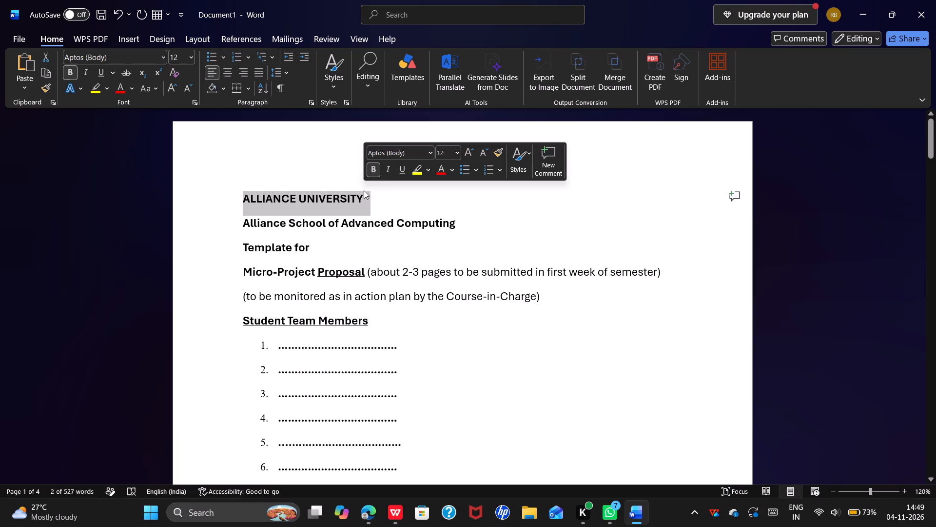
click(441, 169)
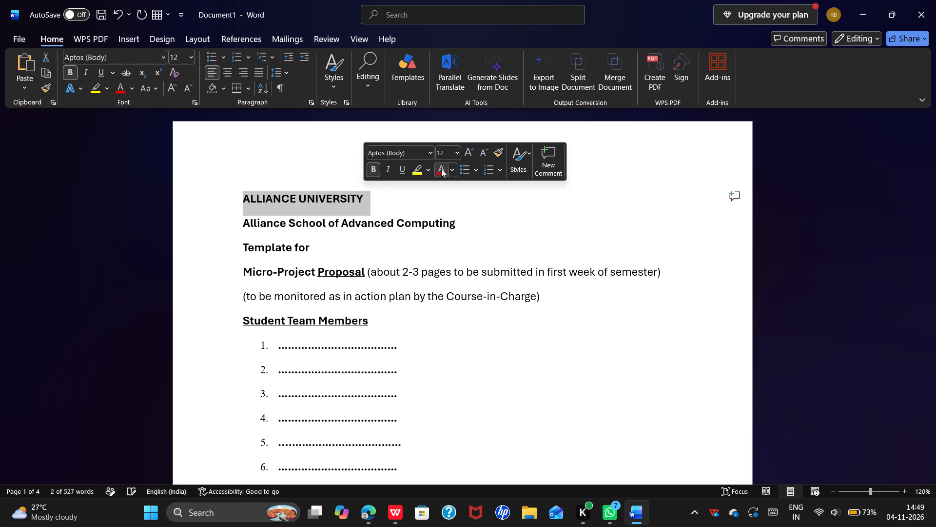
click(226, 75)
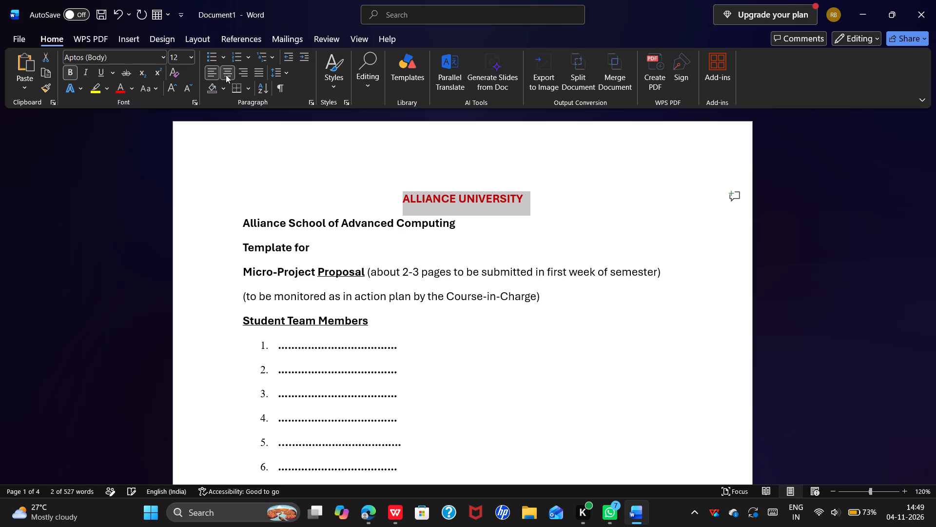
Centre the "Alliance School of Advanced Computing" line below the university heading.
drag(242, 219, 254, 219)
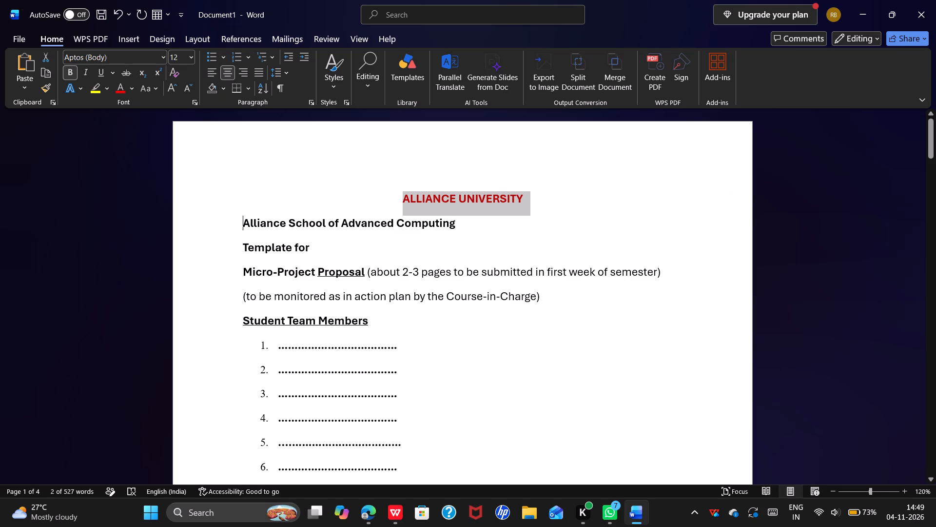
drag(254, 219, 454, 217)
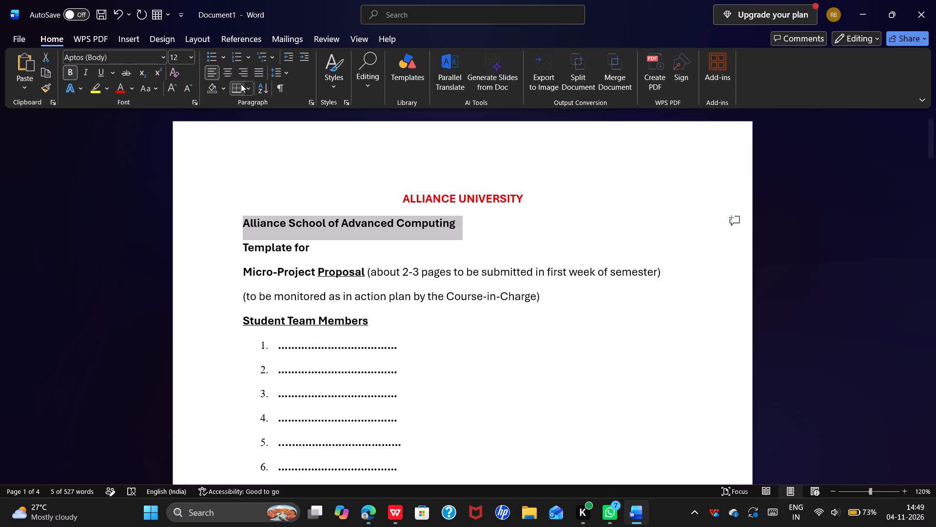
click(229, 74)
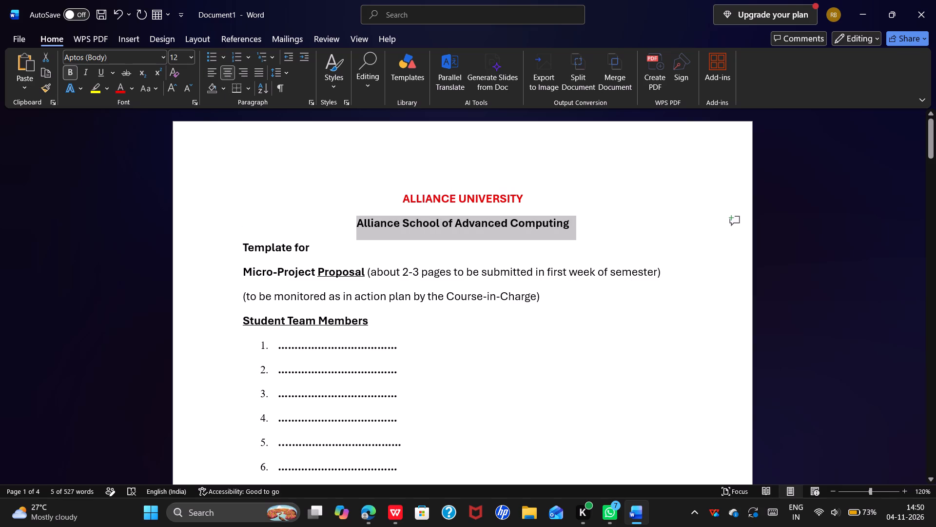
Delete the "Template for" line and the two bracketed notes following "Micro-Project Proposal".
drag(243, 244, 294, 244)
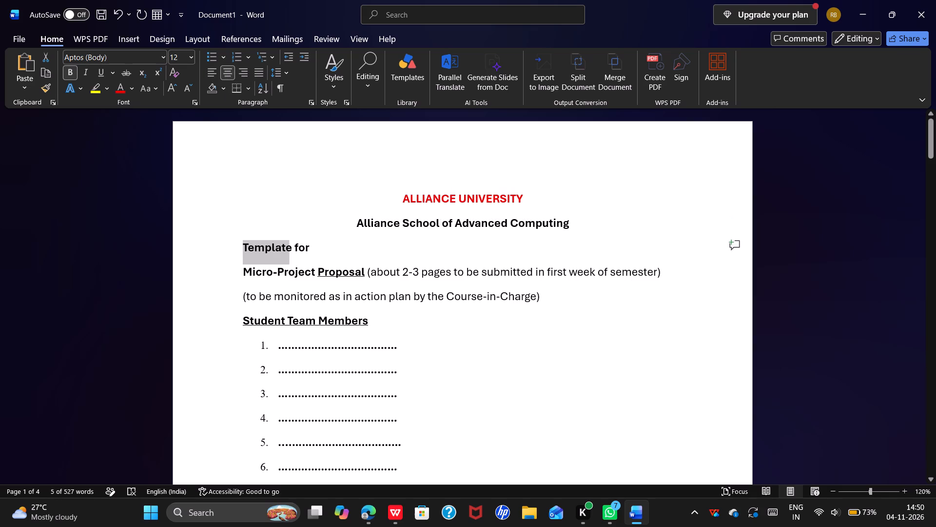
drag(294, 244, 316, 246)
key(BackSpace)
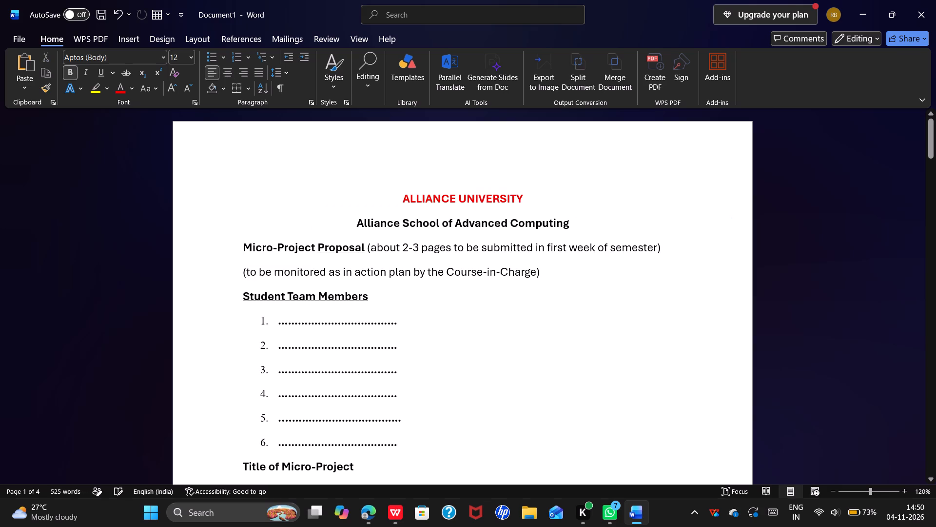
drag(368, 247, 563, 282)
key(BackSpace)
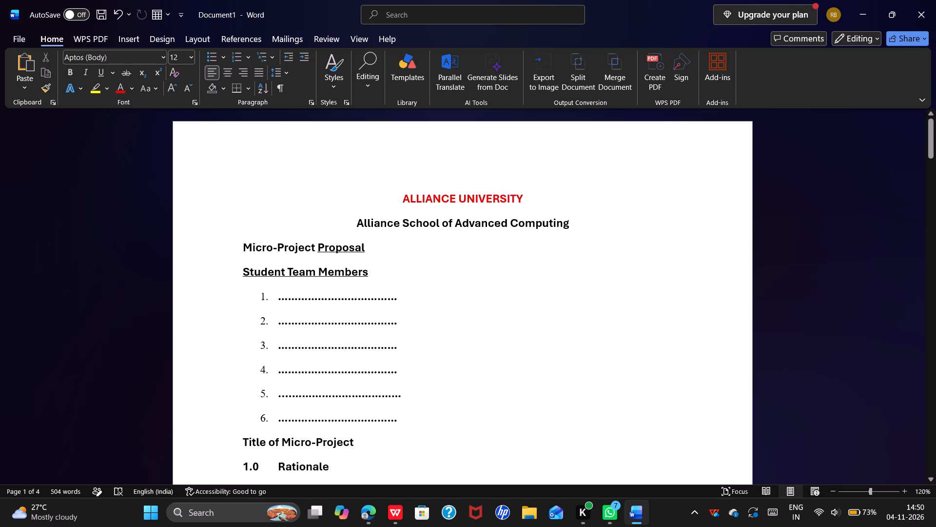
Remove the underline from "Proposal" in the "Micro-Project Proposal" line.
drag(316, 248, 363, 252)
click(407, 231)
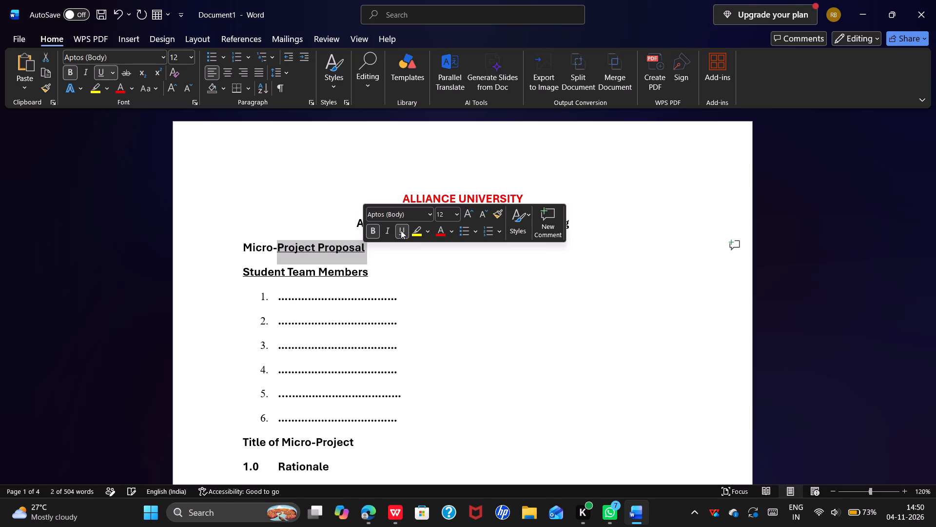
click(399, 230)
click(323, 247)
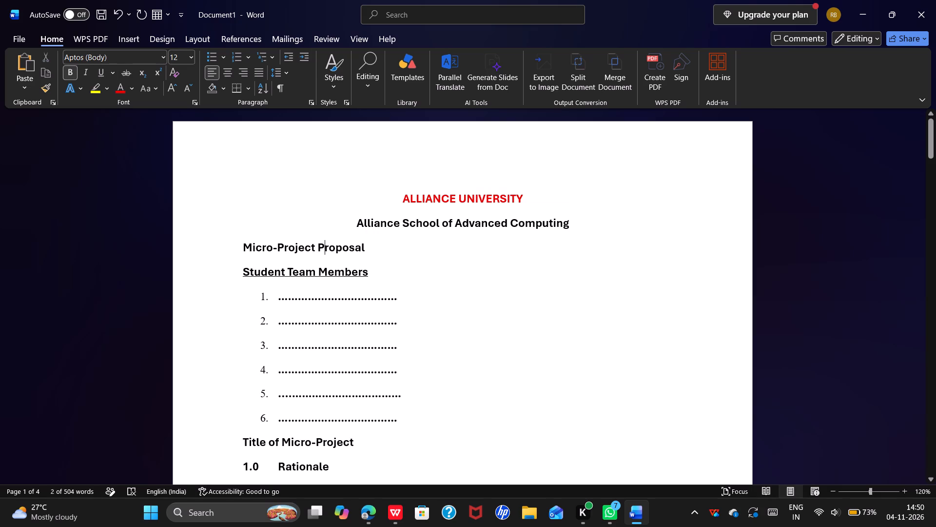
Centre the "Micro-Project Proposal" line and colour it dark purple.
drag(242, 250, 340, 243)
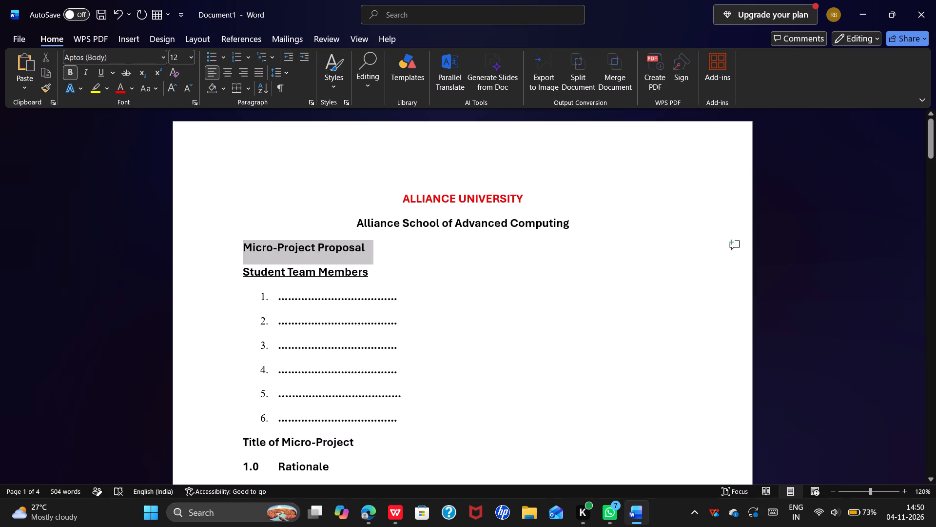
drag(340, 243, 348, 243)
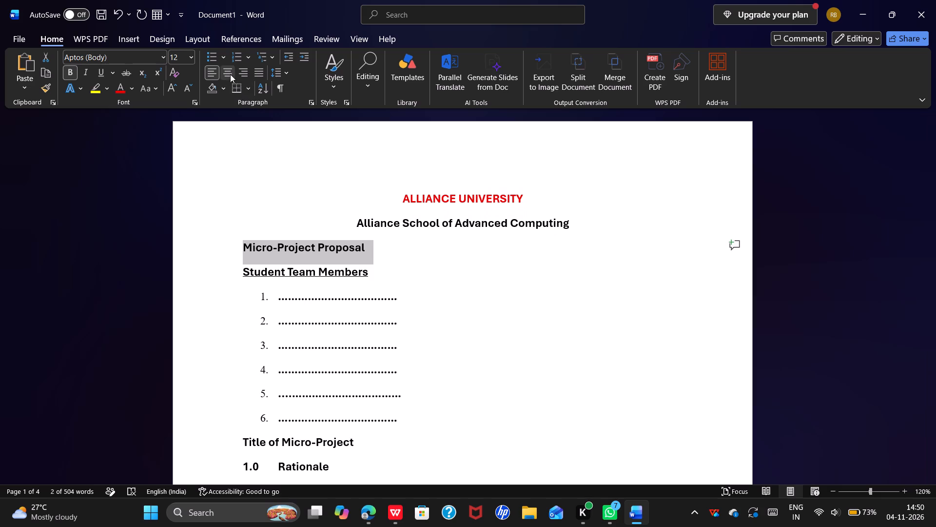
click(226, 72)
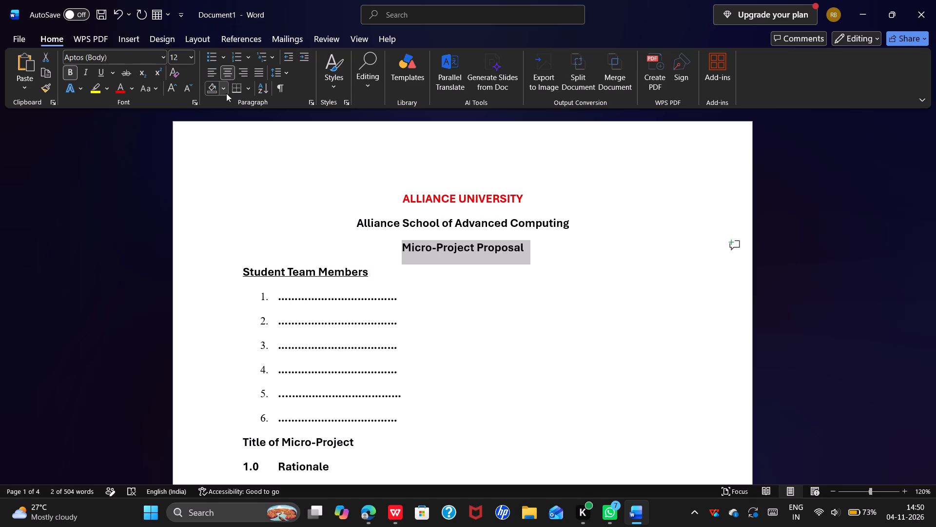
click(131, 89)
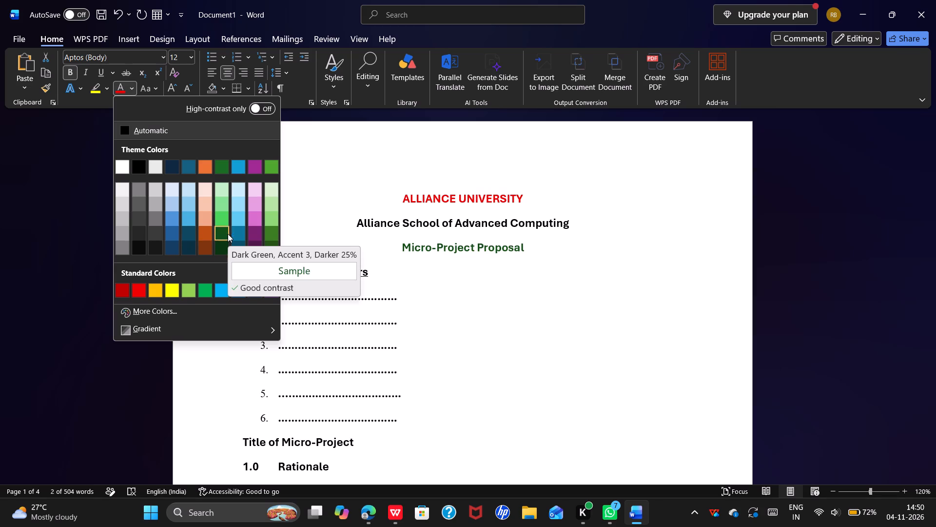
click(251, 234)
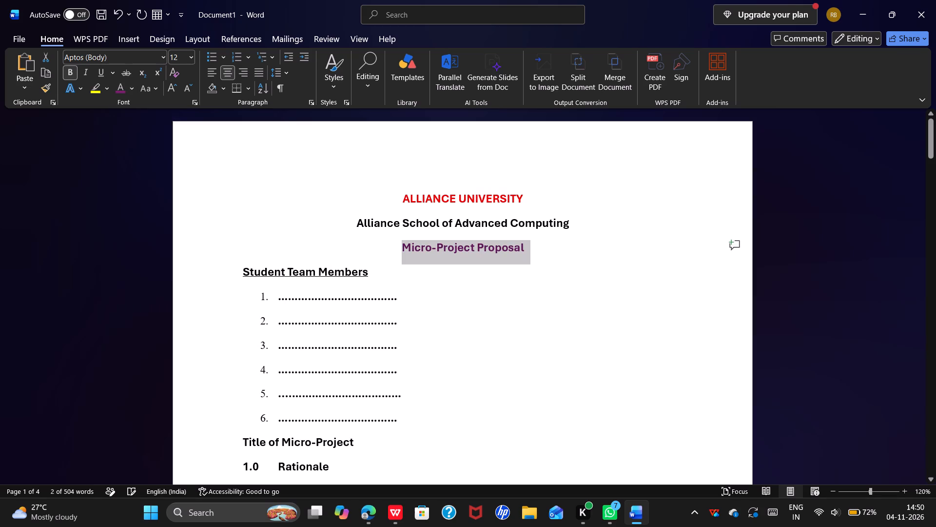
Right-align the "Student Team Members" heading together with its six numbered blank lines.
drag(242, 270, 372, 396)
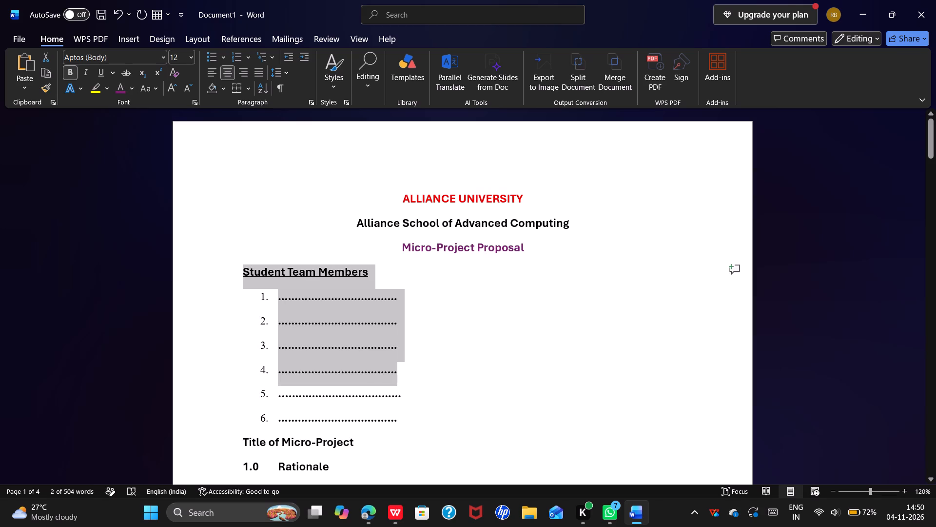
drag(372, 396, 407, 419)
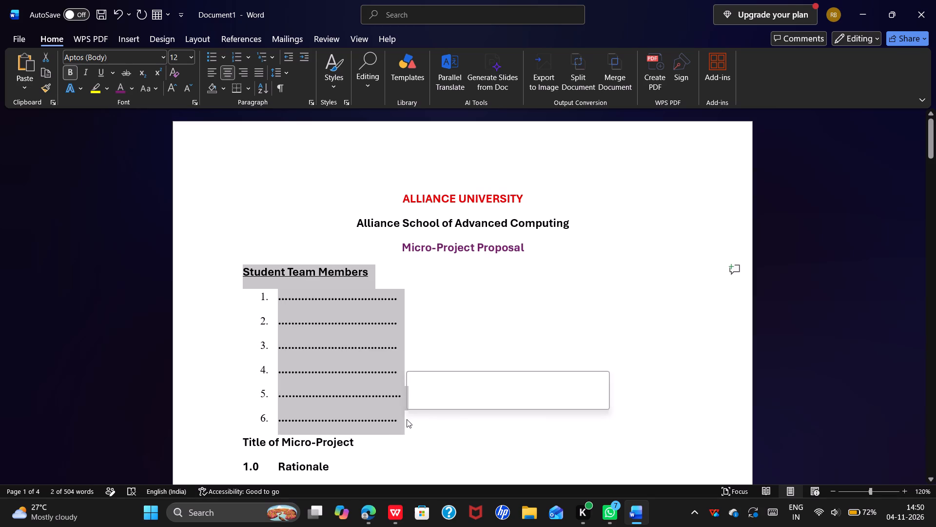
click(244, 75)
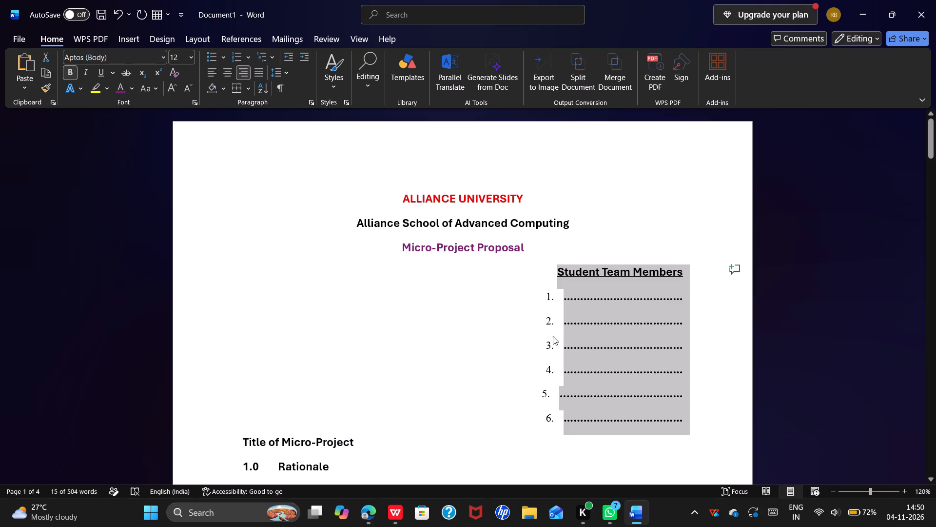
click(622, 357)
Add a colon at the end of the "Title of Micro-Project" line.
scroll(622, 357, down, 1)
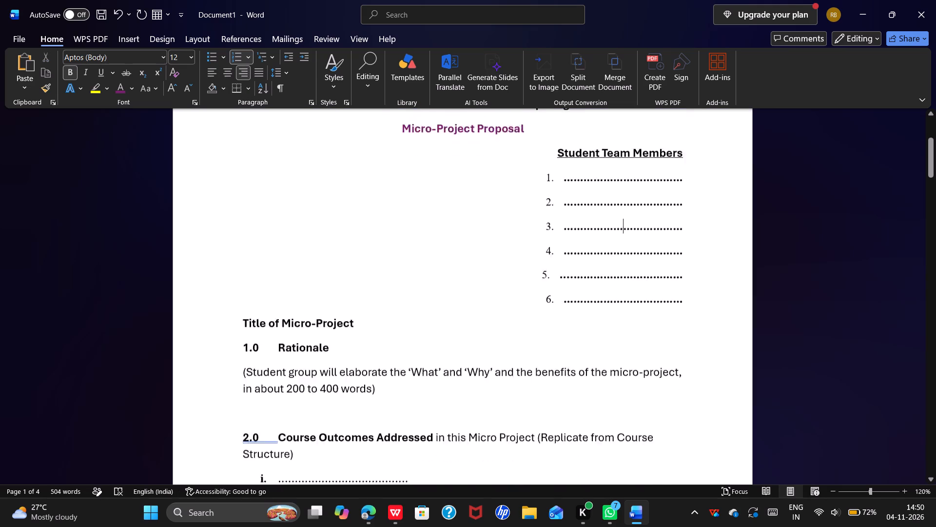
scroll(622, 357, down, 2)
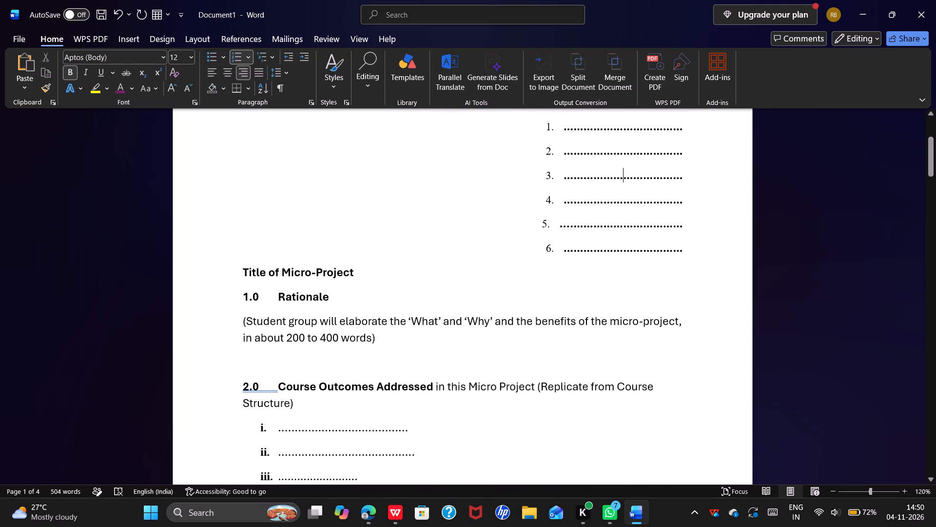
scroll(622, 357, down, 1)
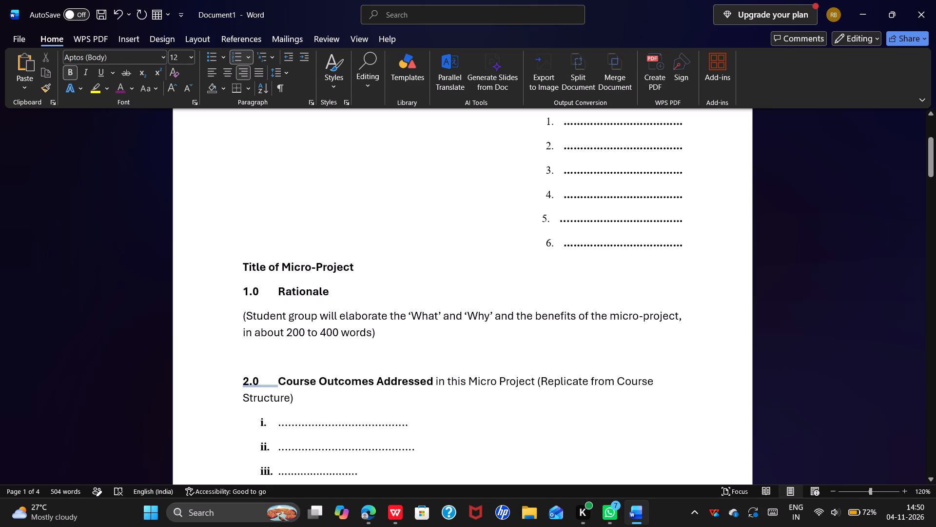
drag(240, 265, 327, 264)
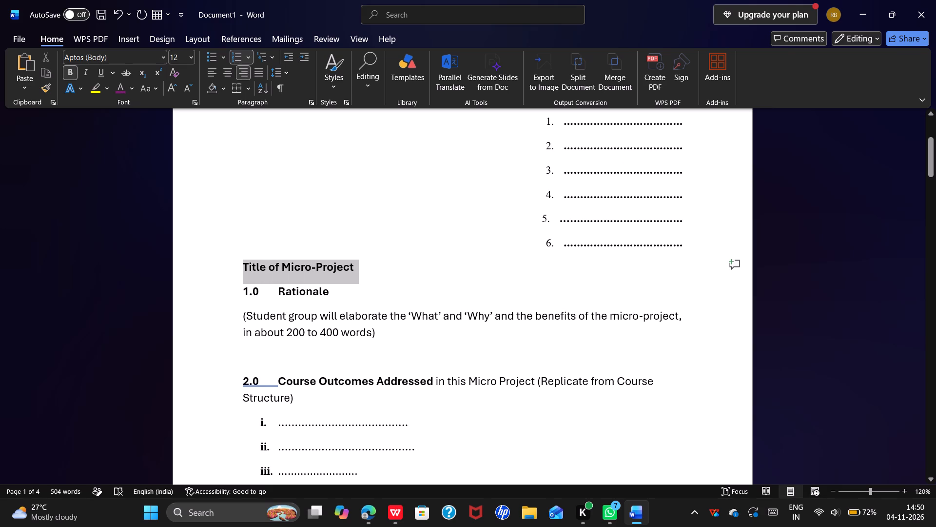
drag(327, 264, 350, 263)
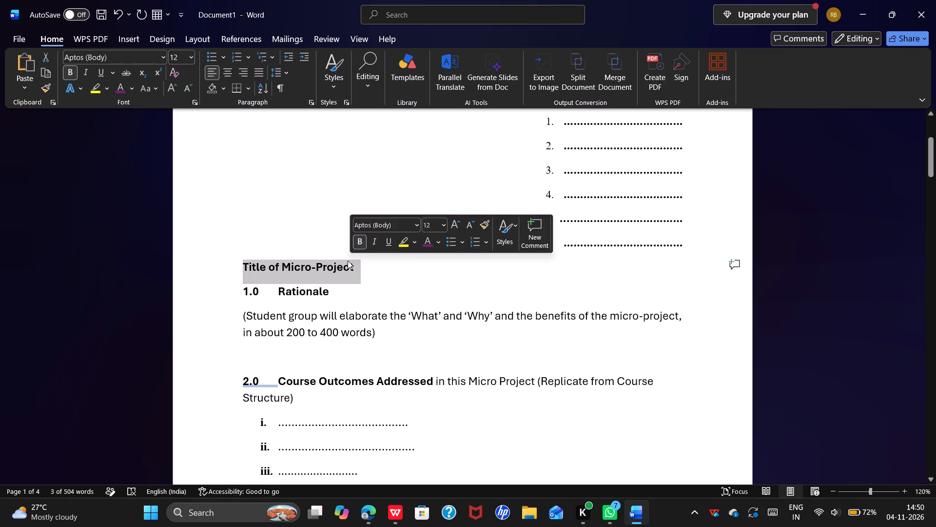
click(341, 265)
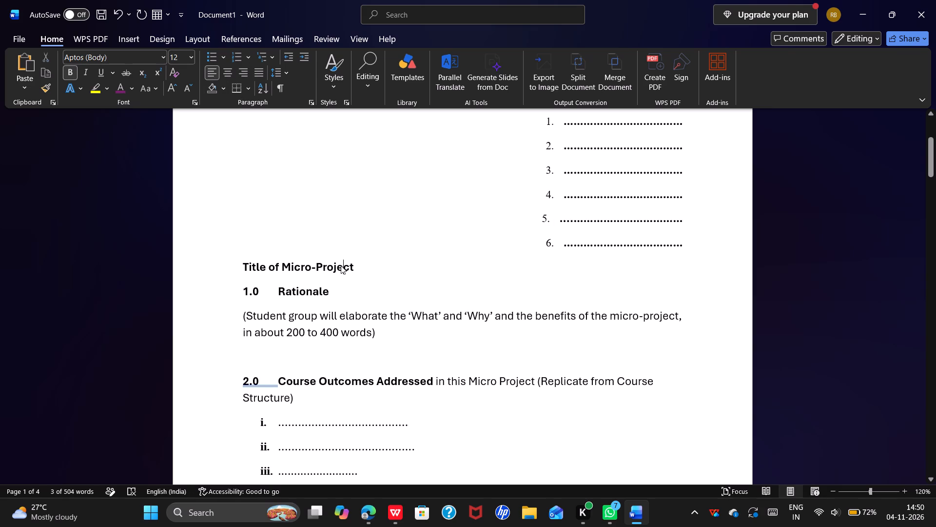
click(356, 267)
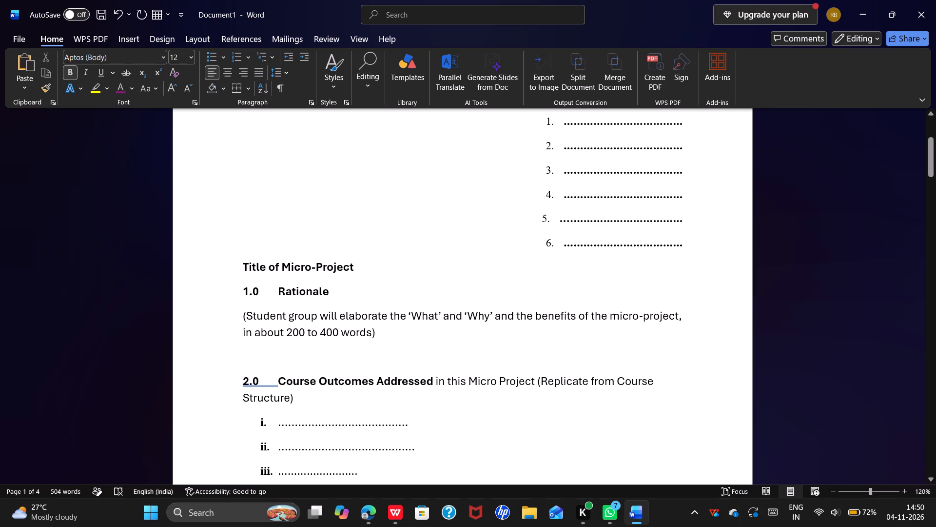
key(shift+colon)
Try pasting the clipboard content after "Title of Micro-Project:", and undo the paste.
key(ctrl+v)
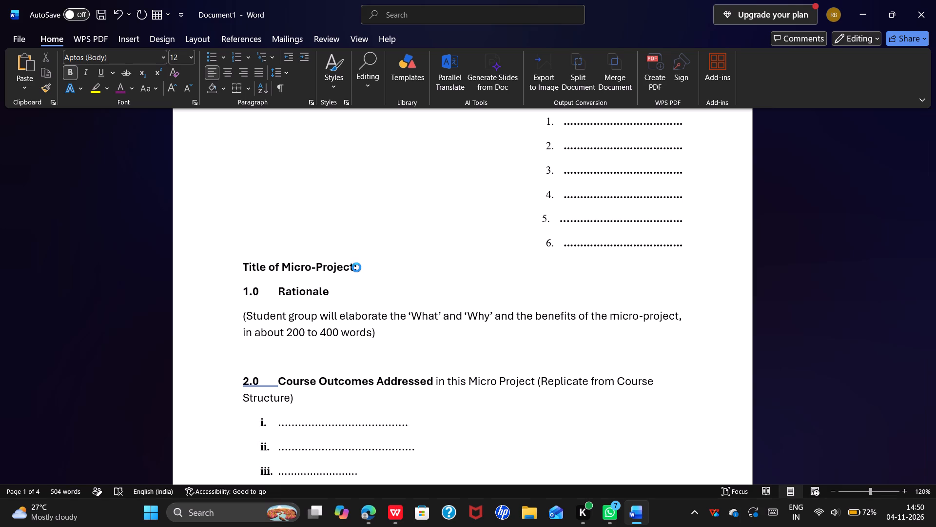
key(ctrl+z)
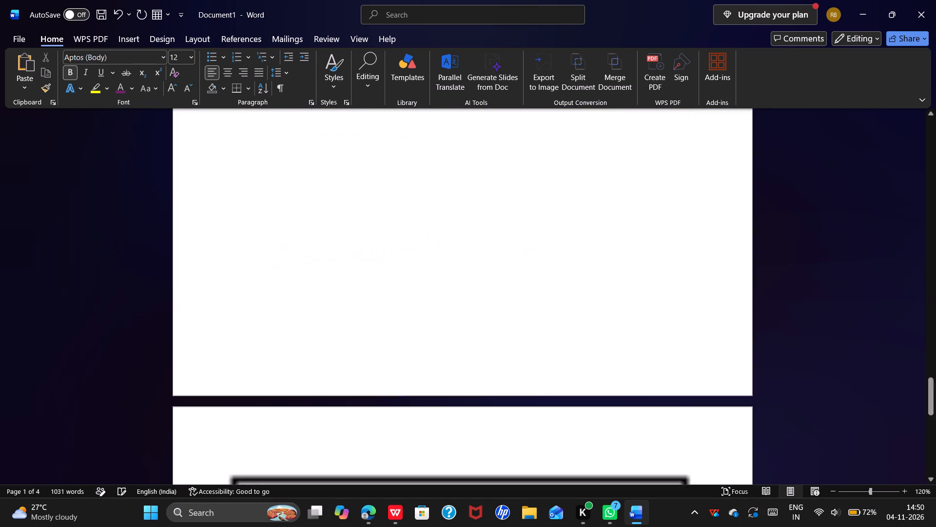
scroll(356, 267, up, 1)
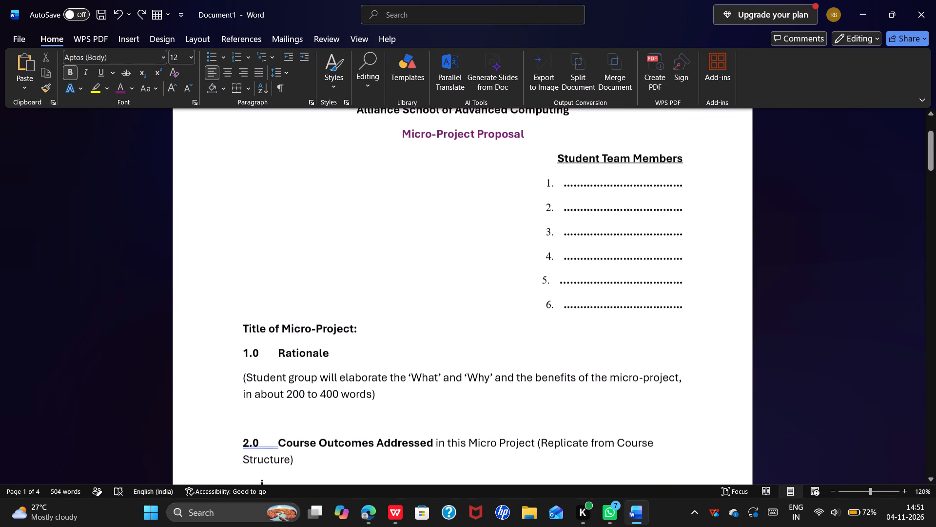
scroll(356, 267, up, 1)
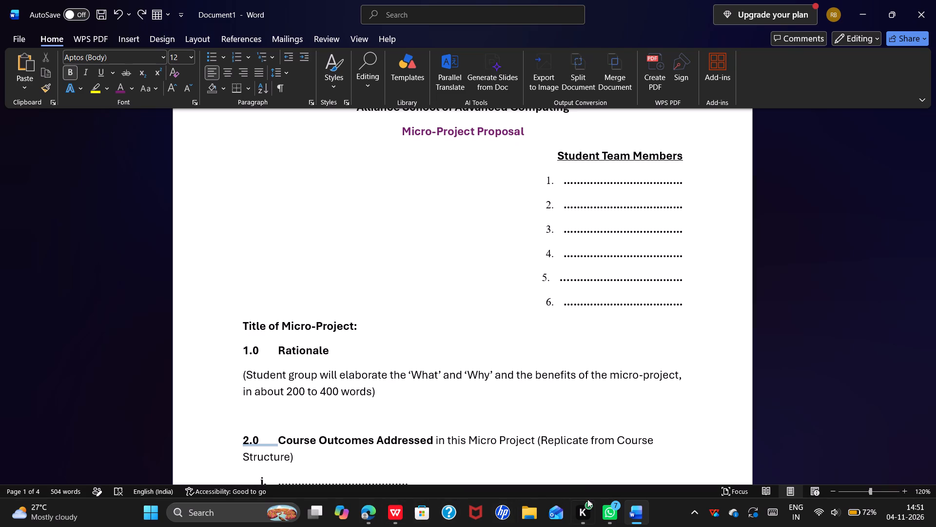
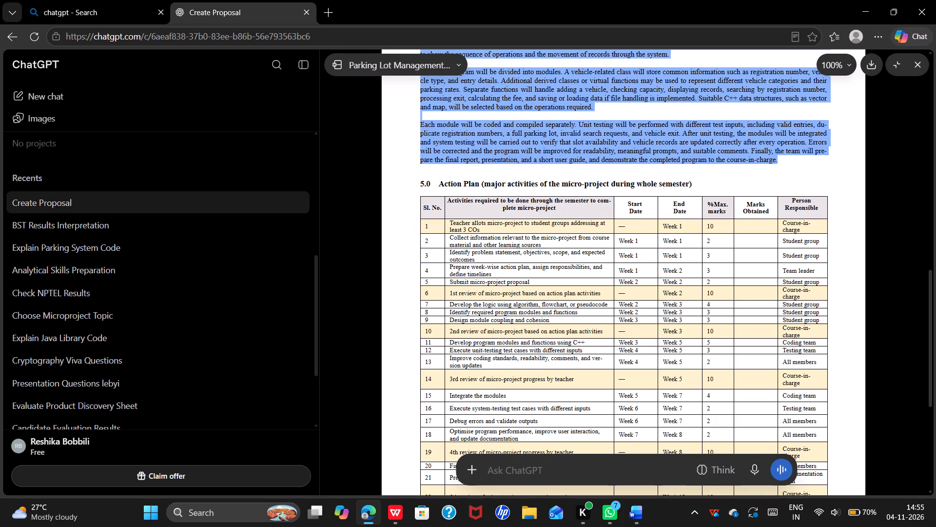
scroll(597, 330, down, 2)
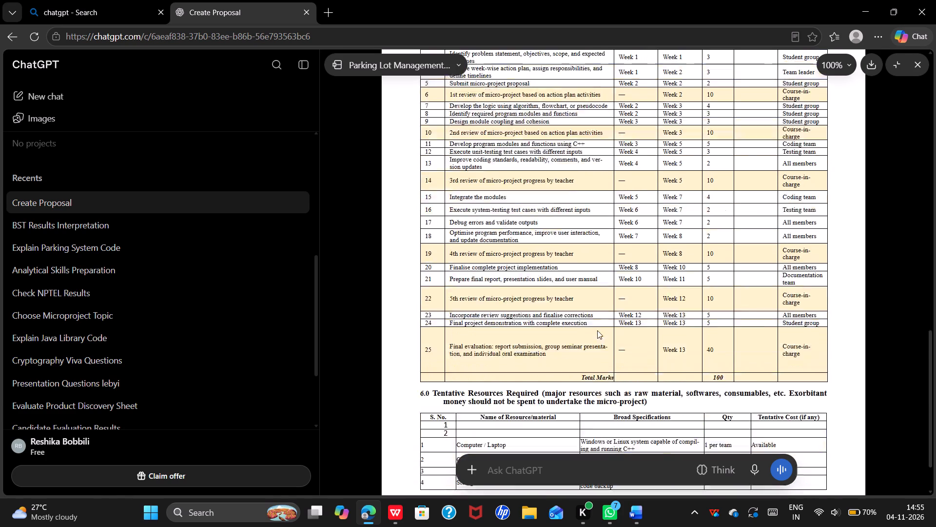
scroll(597, 330, down, 3)
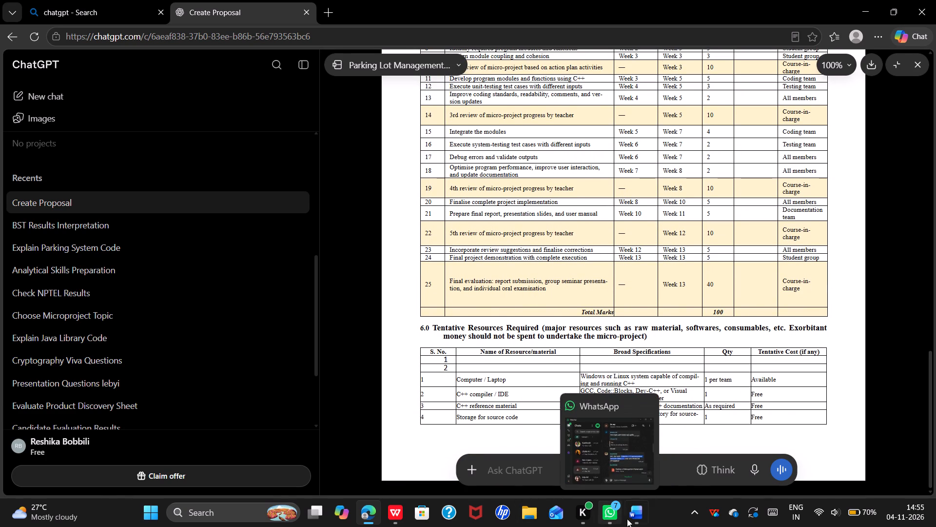
click(632, 522)
scroll(546, 333, down, 2)
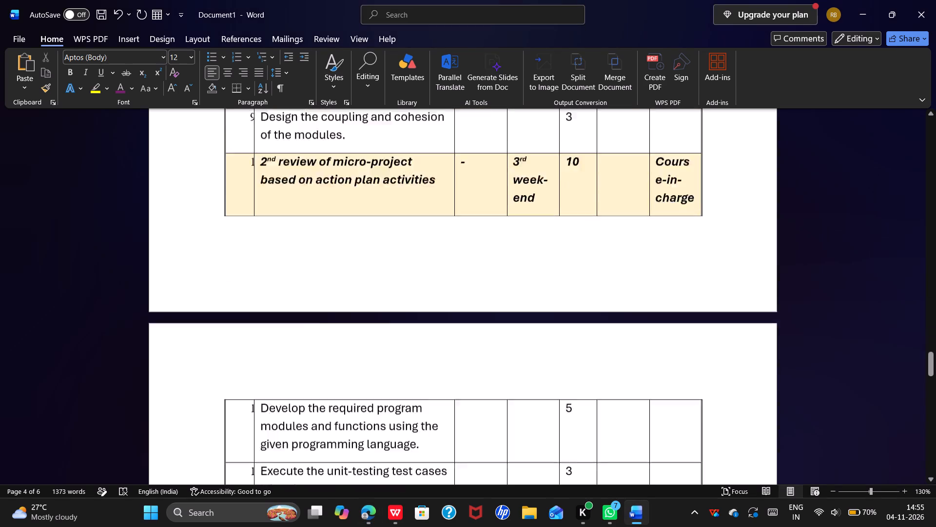
scroll(546, 333, down, 5)
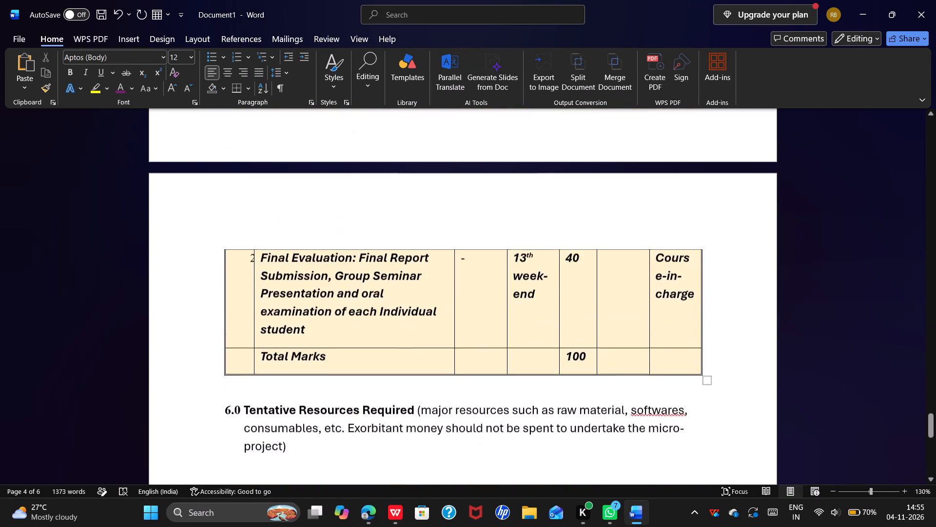
scroll(546, 333, down, 3)
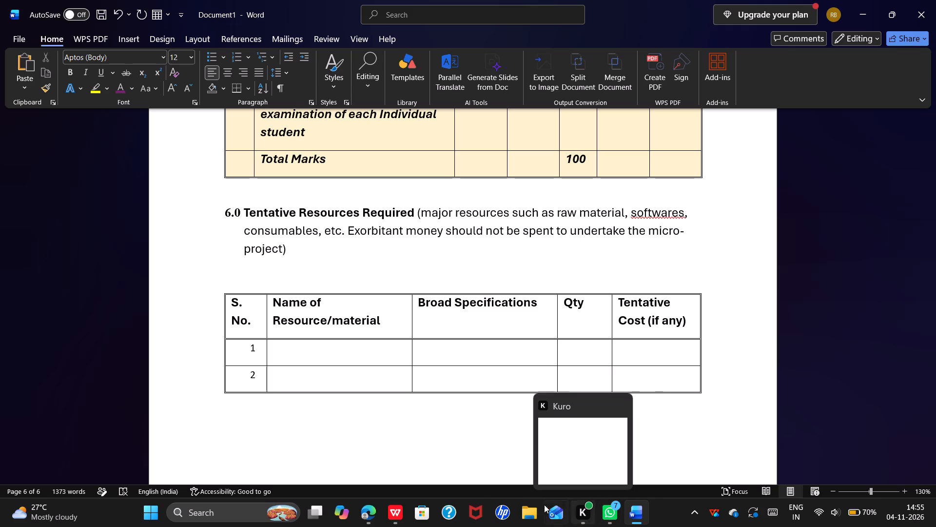
click(370, 526)
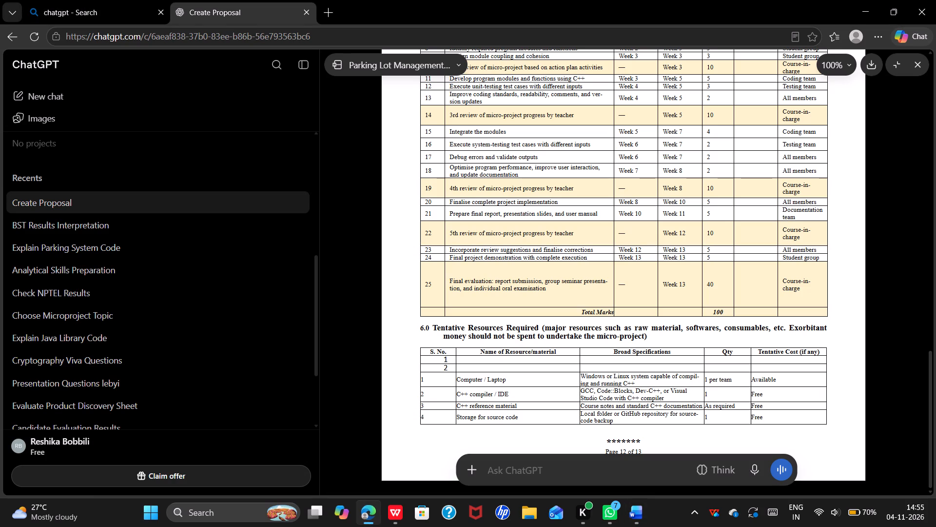
drag(704, 379, 736, 409)
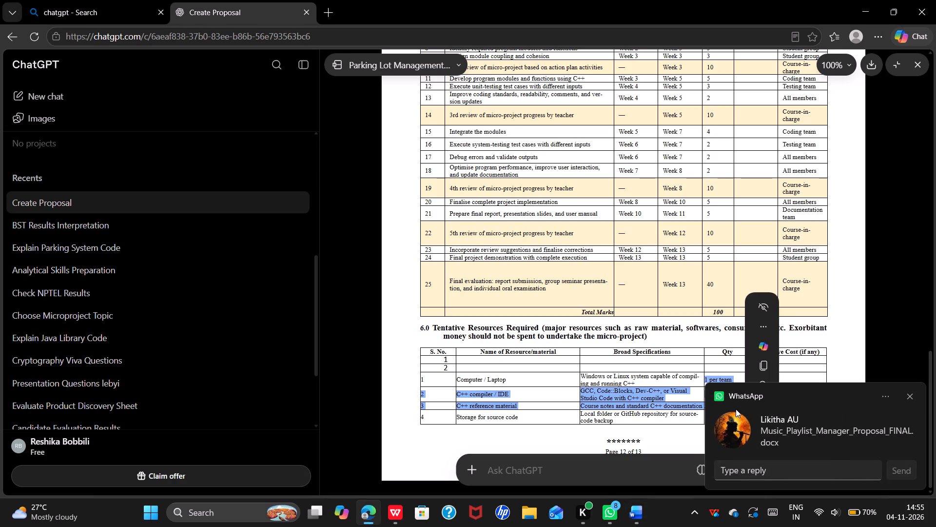
click(507, 437)
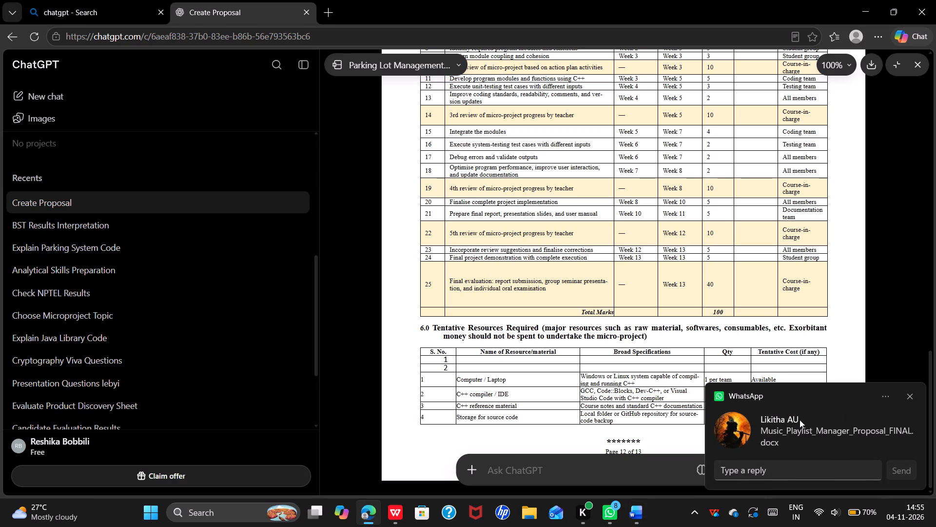
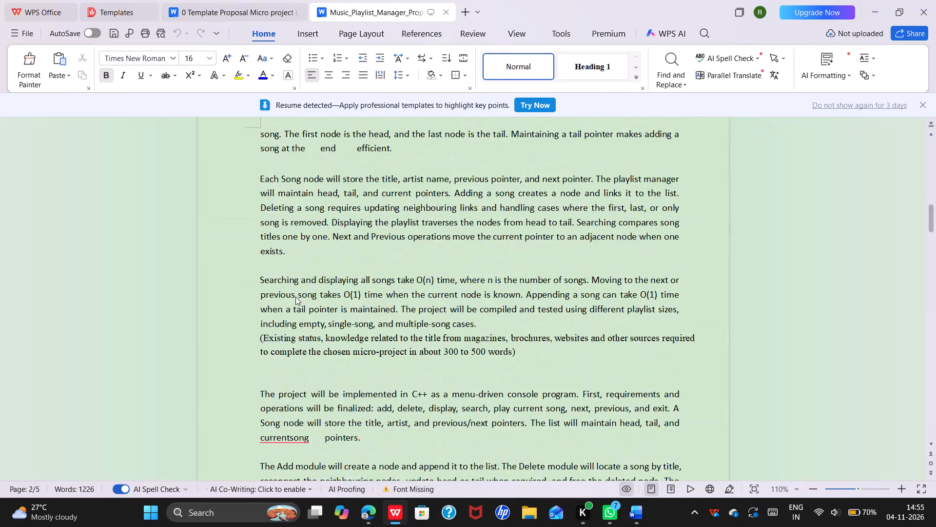
Examine the 5.0 Action Plan table's activities, dates and assigned persons in the Music Playlist Manager proposal in WPS Office.
scroll(295, 297, down, 1)
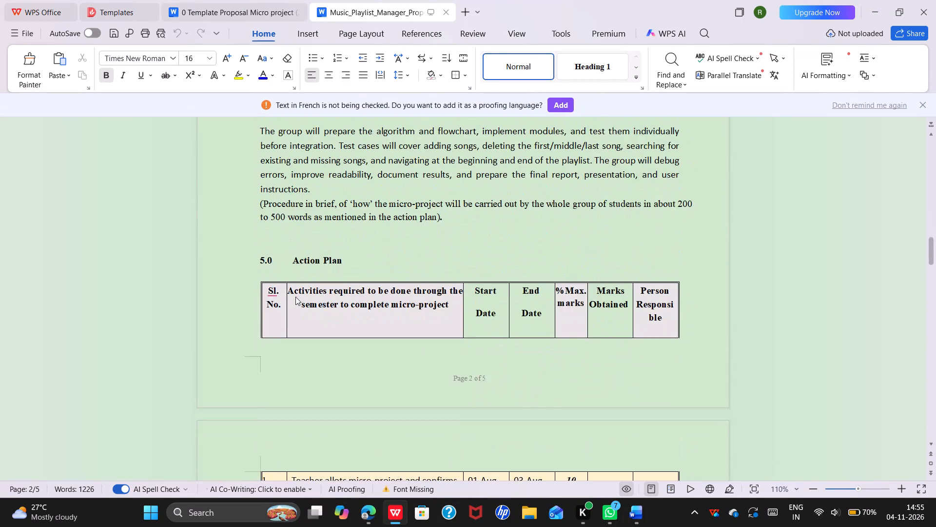
scroll(295, 297, down, 6)
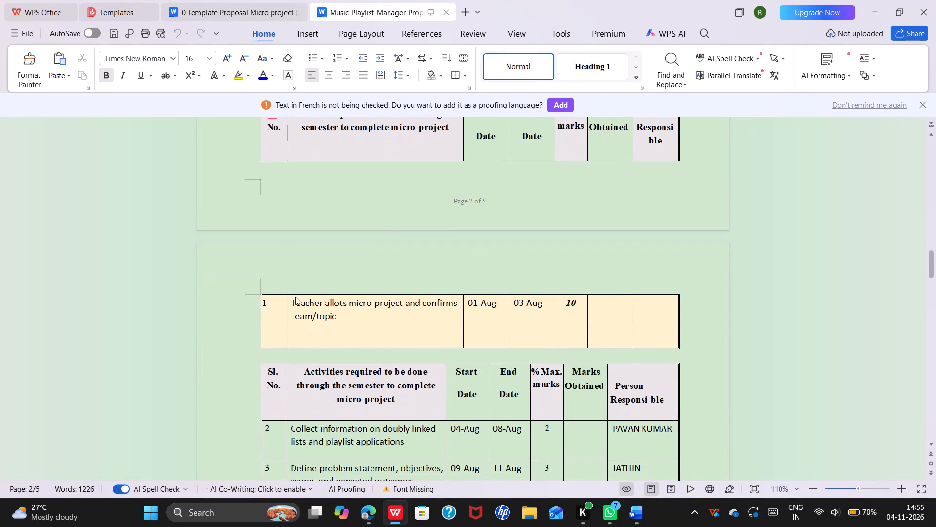
scroll(295, 297, down, 3)
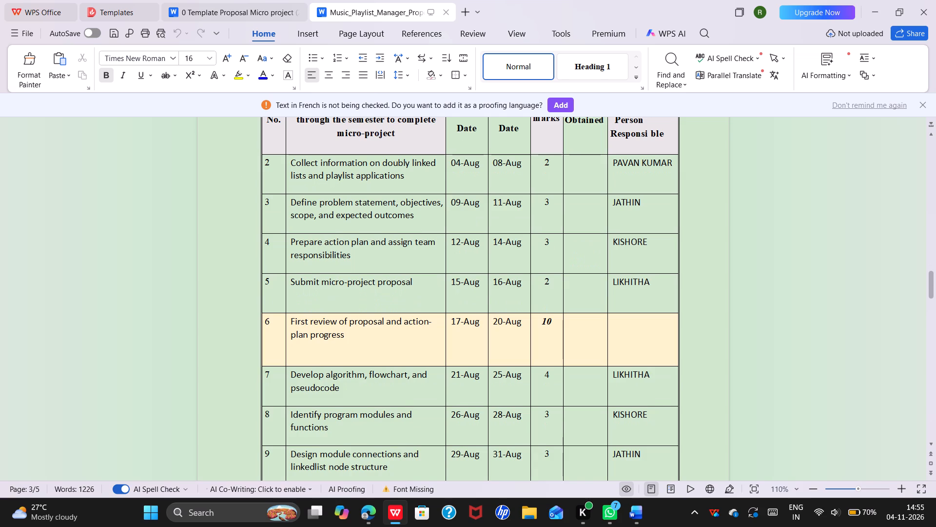
scroll(294, 295, down, 2)
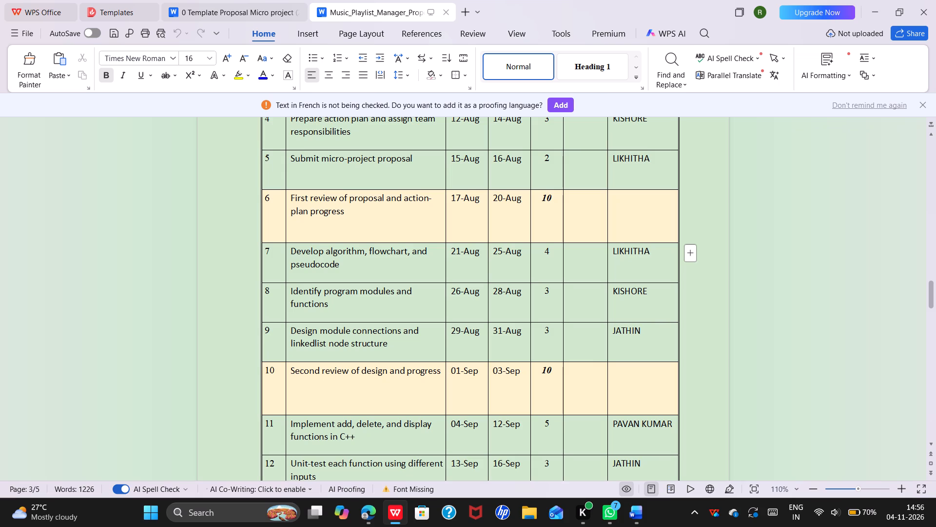
scroll(294, 295, down, 1)
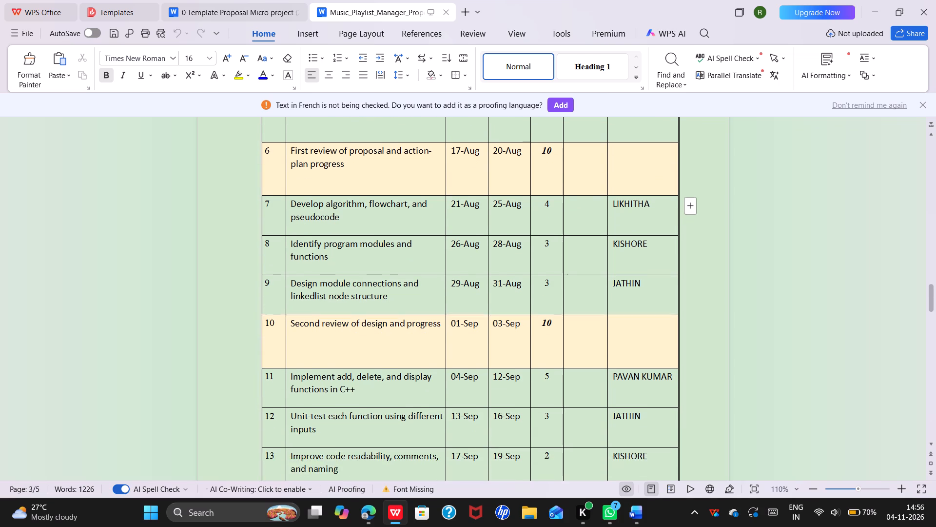
scroll(294, 295, down, 2)
scroll(294, 295, up, 4)
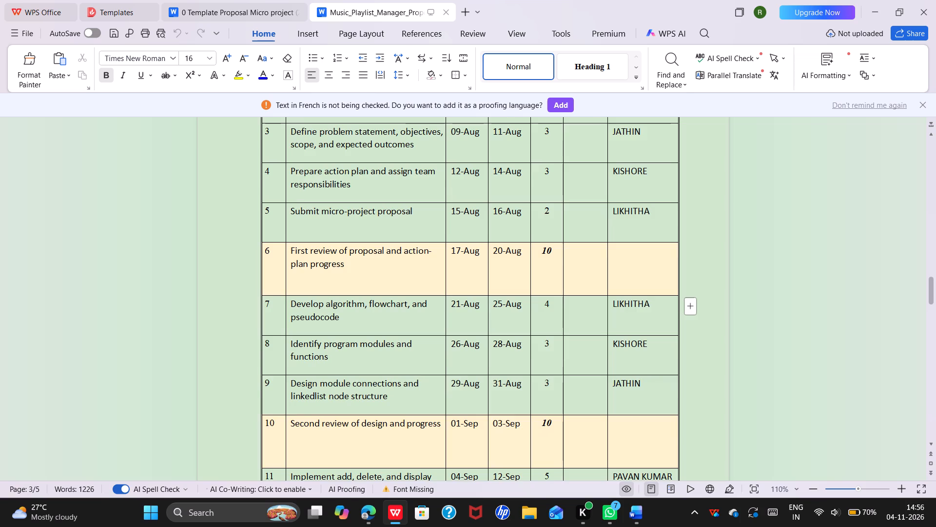
scroll(294, 295, up, 6)
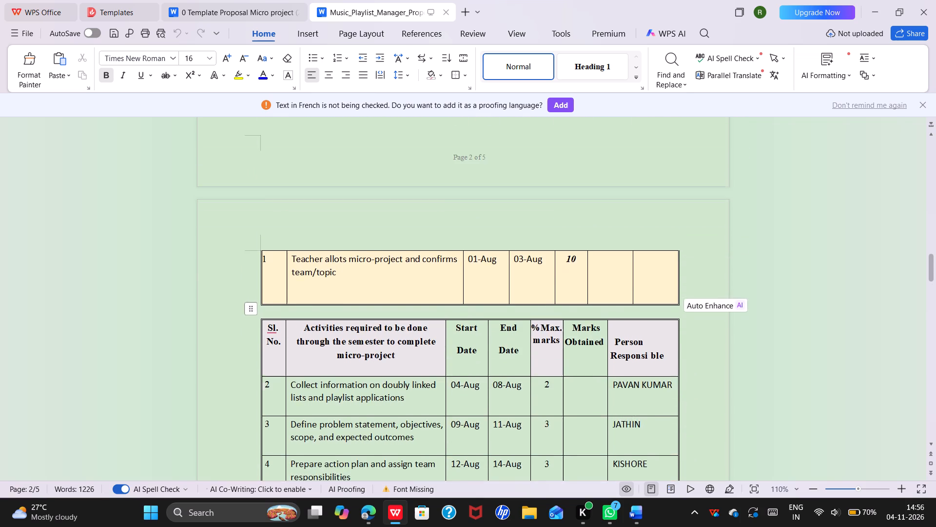
scroll(294, 295, up, 3)
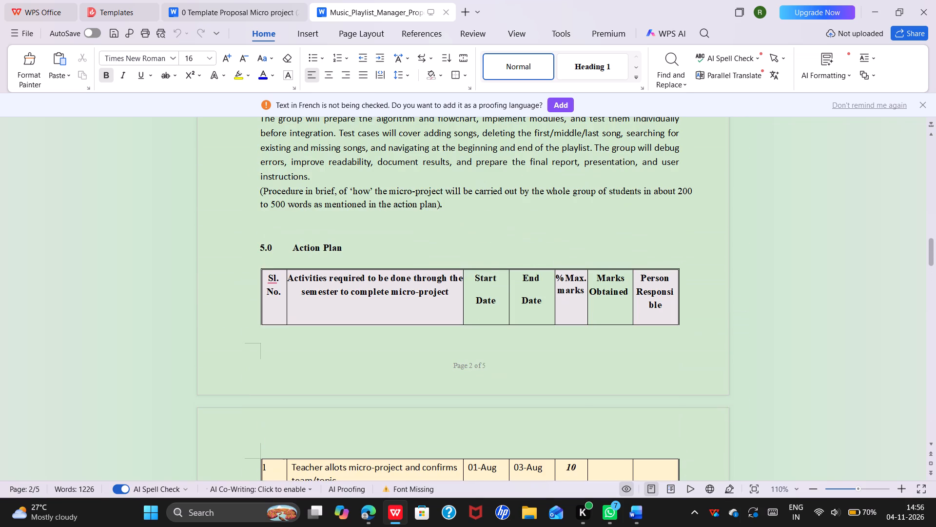
scroll(294, 295, down, 4)
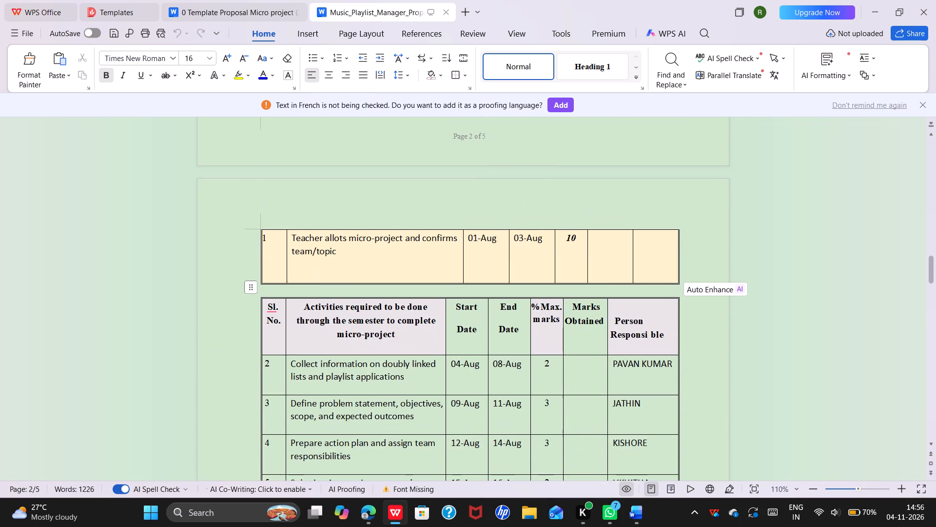
scroll(294, 301, up, 1)
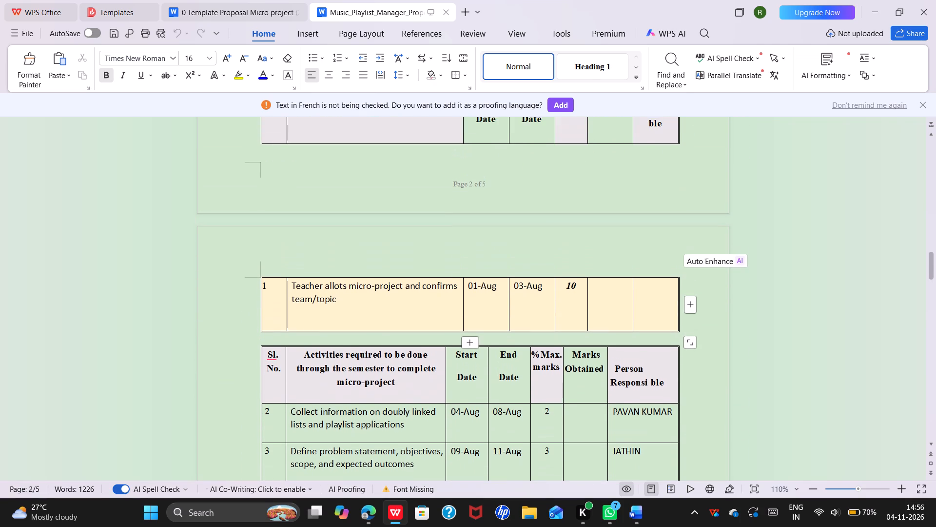
scroll(294, 301, up, 2)
scroll(294, 301, down, 2)
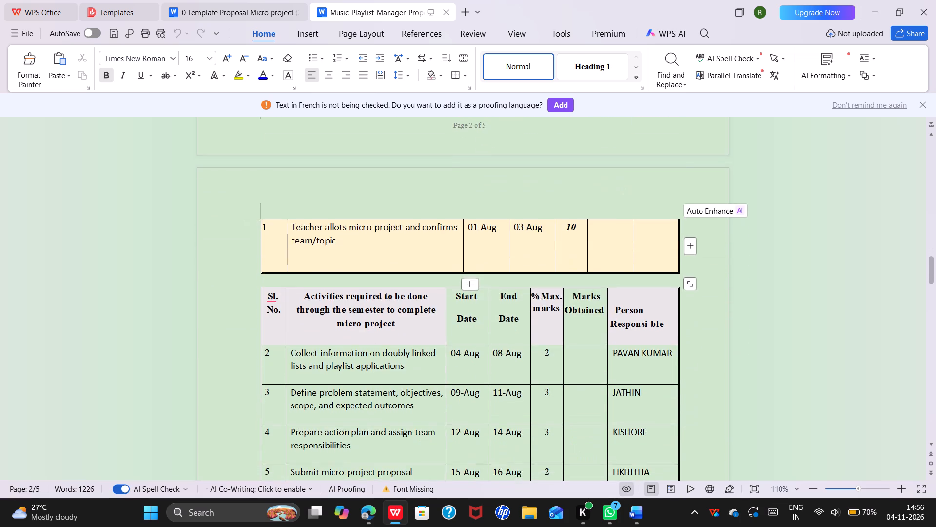
scroll(294, 301, down, 2)
scroll(468, 304, down, 1)
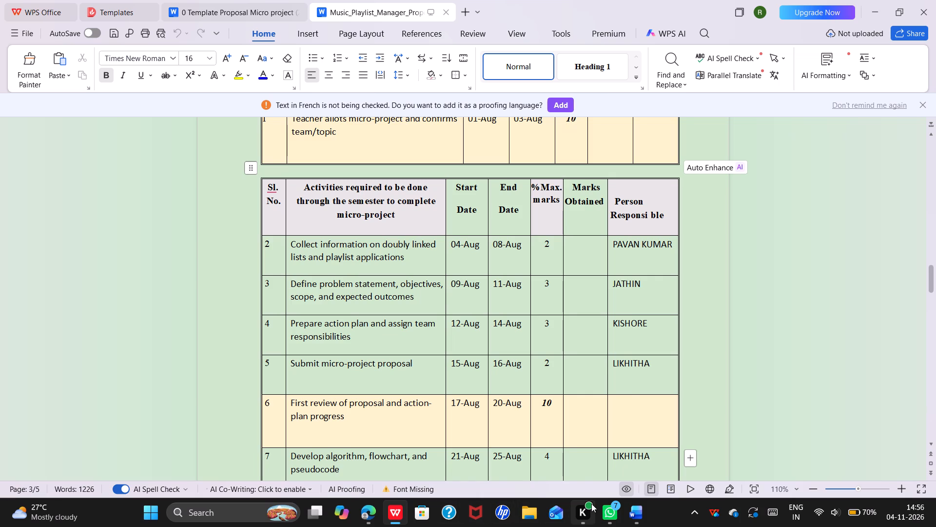
click(363, 515)
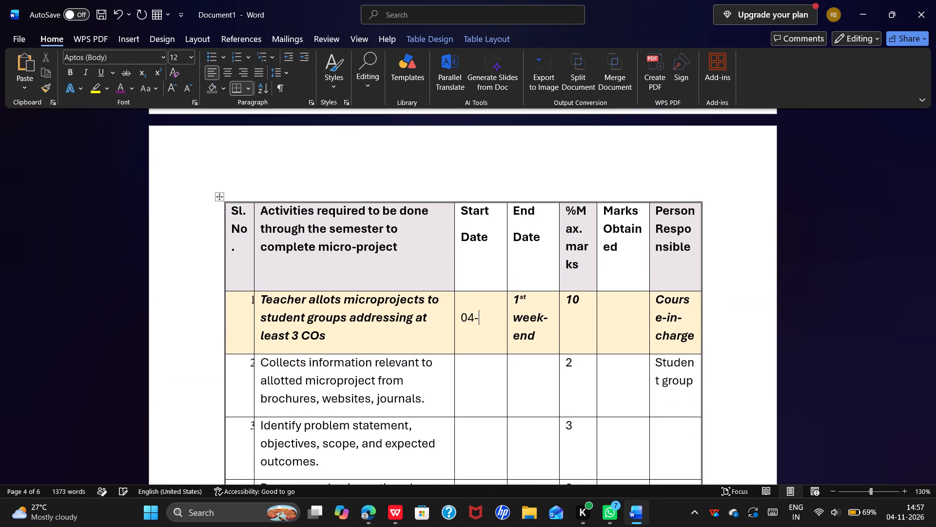
text(08-26)
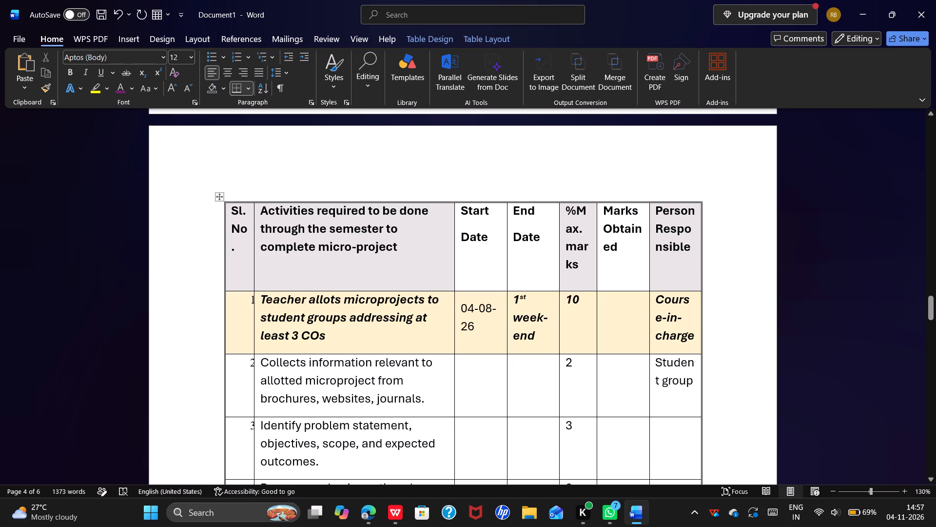
Replace the "1st week-end" entry in row 1 of the Action Plan table with the end date 08-08-26.
drag(514, 301, 531, 330)
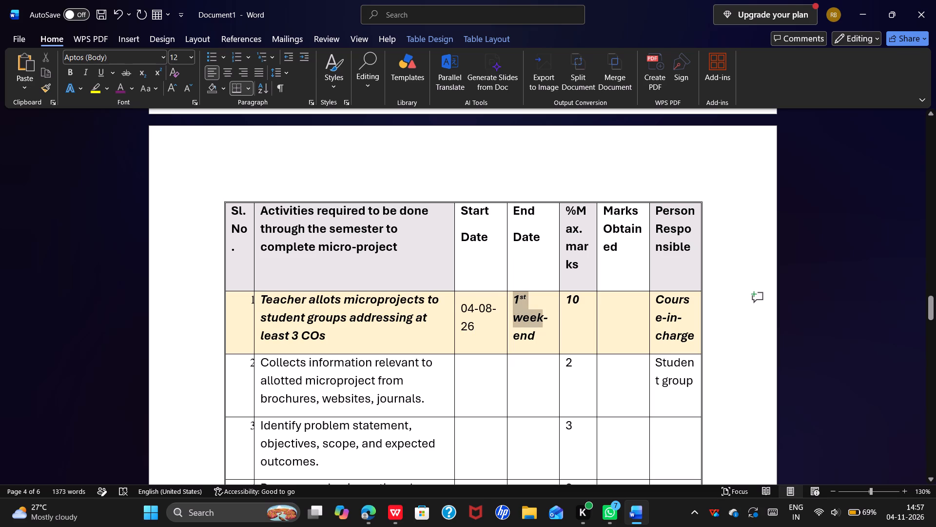
drag(531, 330, 539, 333)
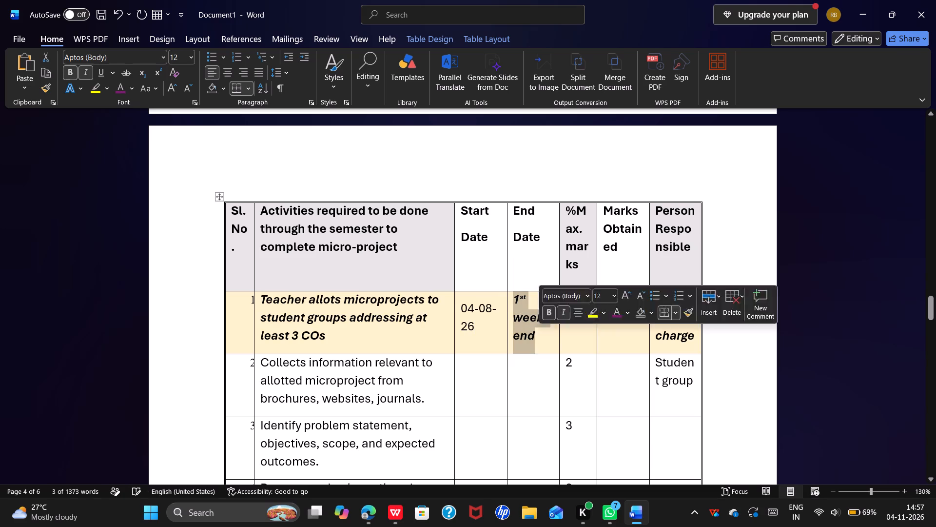
key(BackSpace)
key(BackSpace)
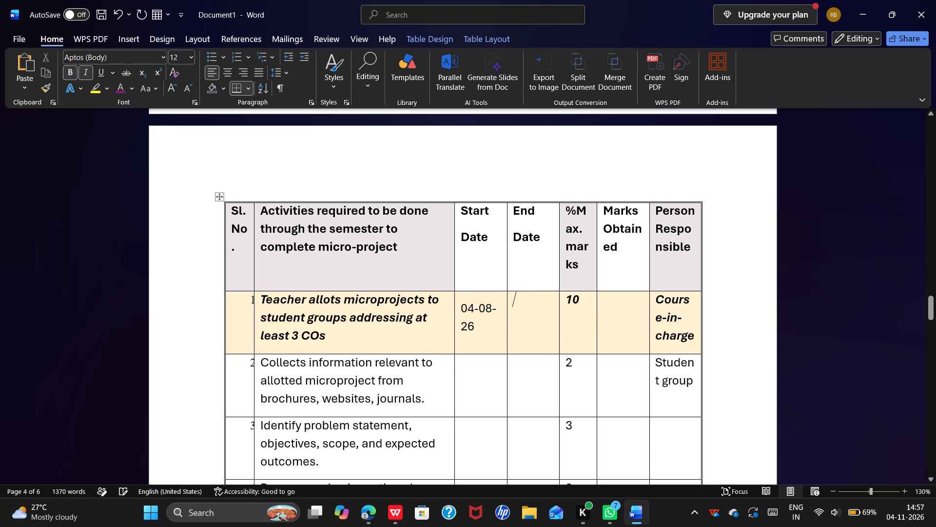
double_click(530, 319)
click(518, 311)
text(08-08-26)
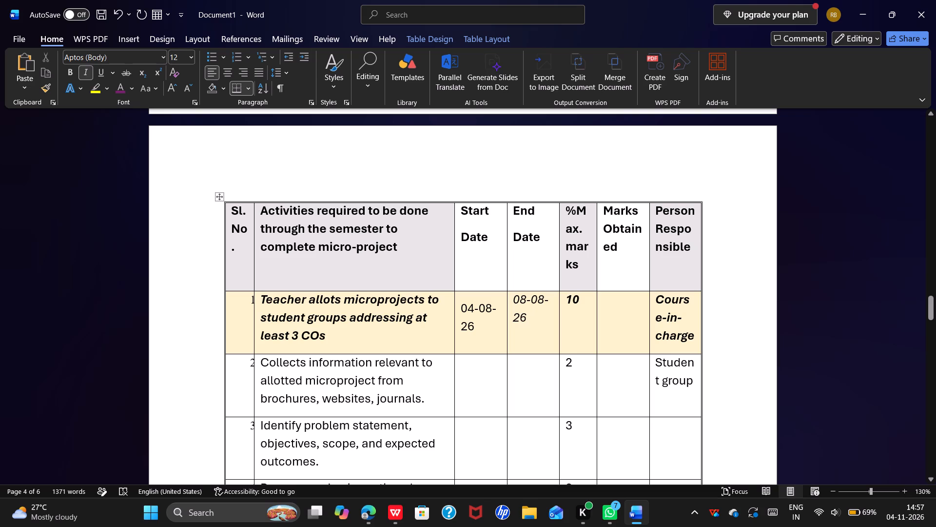
Remove the italic formatting from row 1's end date, leaving it as regular, non-bold text.
drag(514, 302, 530, 317)
click(538, 298)
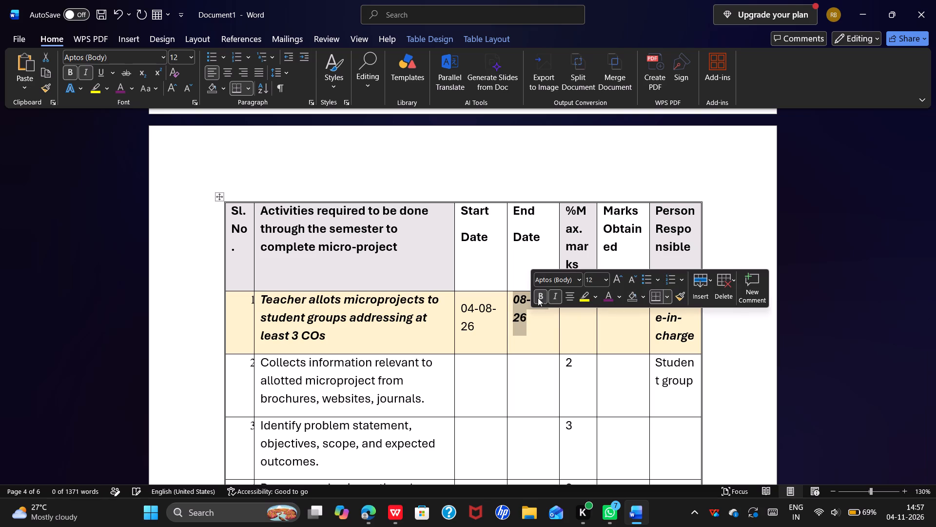
click(552, 296)
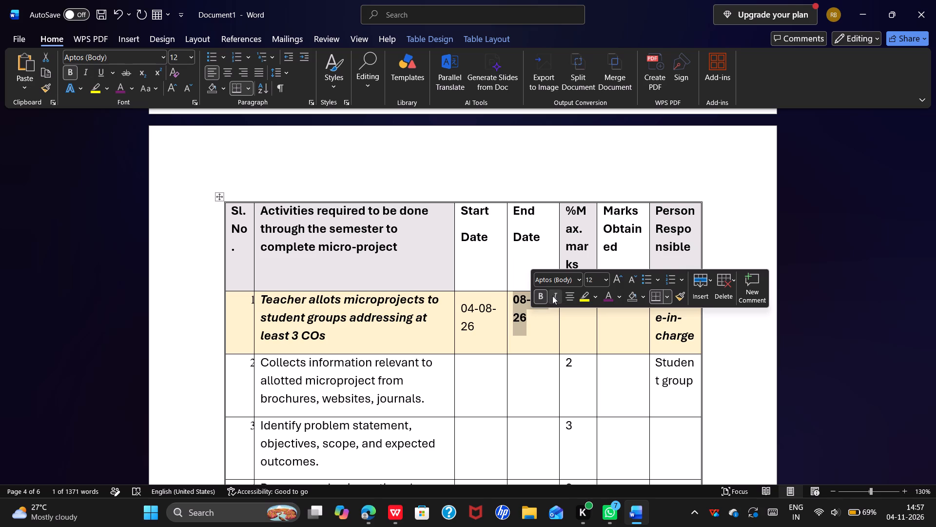
click(541, 296)
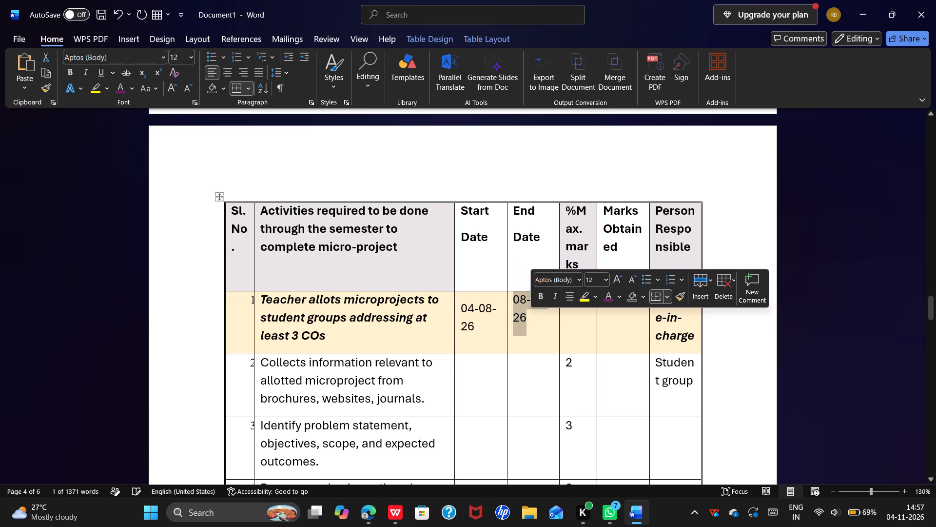
click(532, 322)
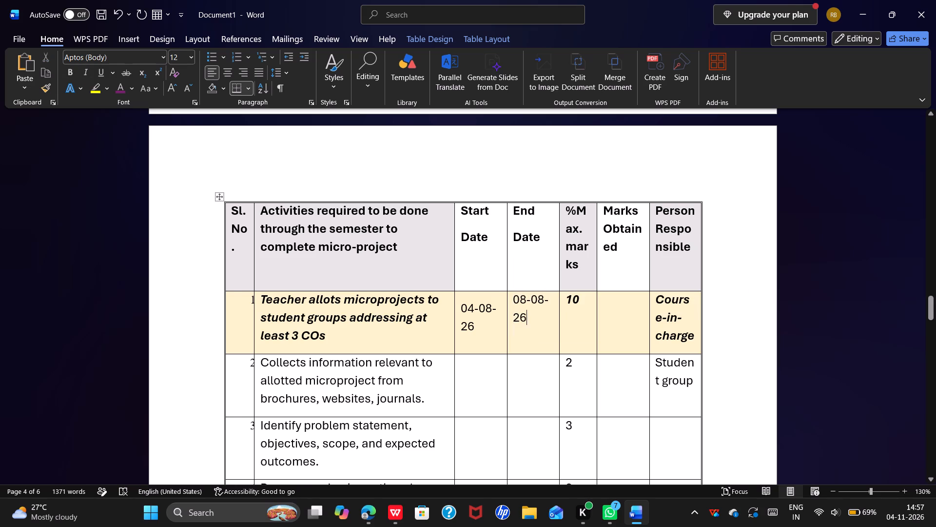
Change row 1's start date to 01-08-26 and its end date to 03-08-26 in the Action Plan table.
click(470, 392)
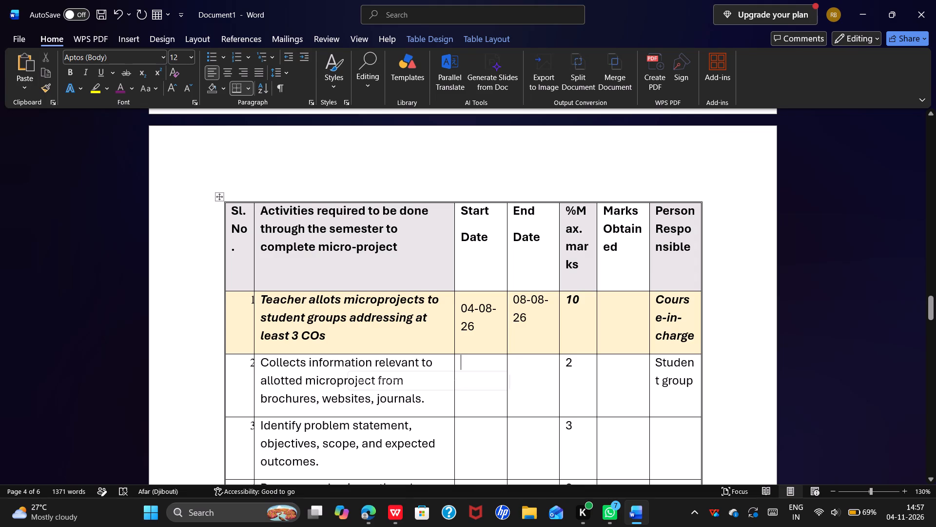
click(474, 308)
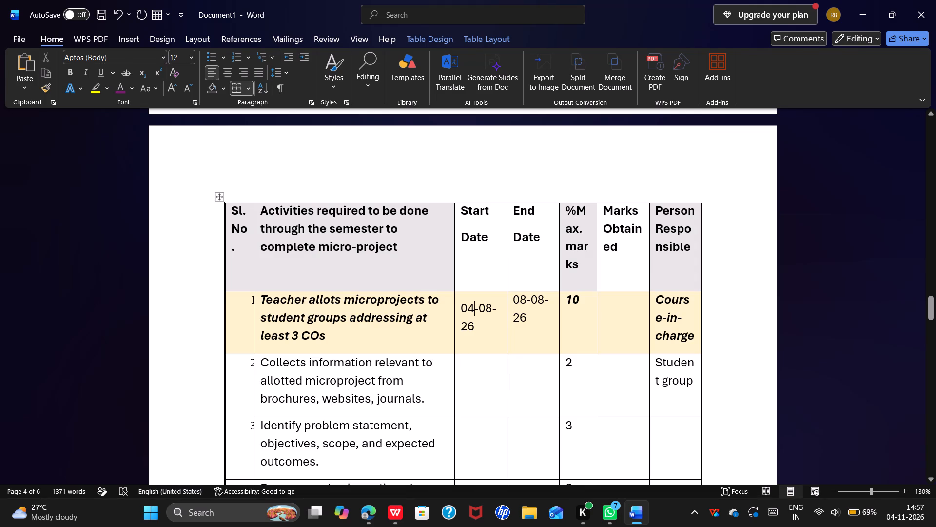
key(BackSpace)
key(1)
click(526, 302)
key(BackSpace)
key(3)
Enter 04-08-26 as the start date and 08-08-26 as the end date in row 2 of the Action Plan table.
click(473, 366)
text(04-08-26)
click(522, 367)
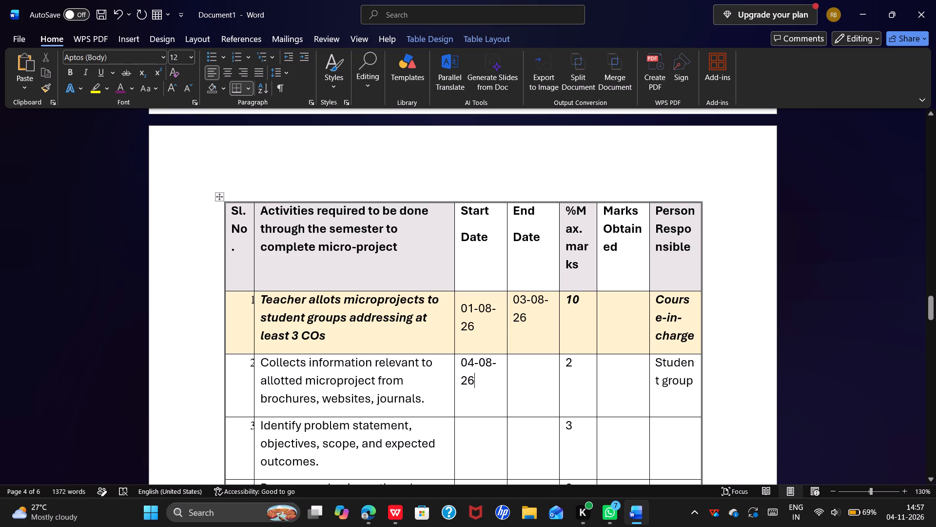
text(08-08-26)
Fill row 3 of the Action Plan table with start date 09-08-26 and end date 11-08-26, following the Music Playlist proposal.
scroll(464, 398, down, 1)
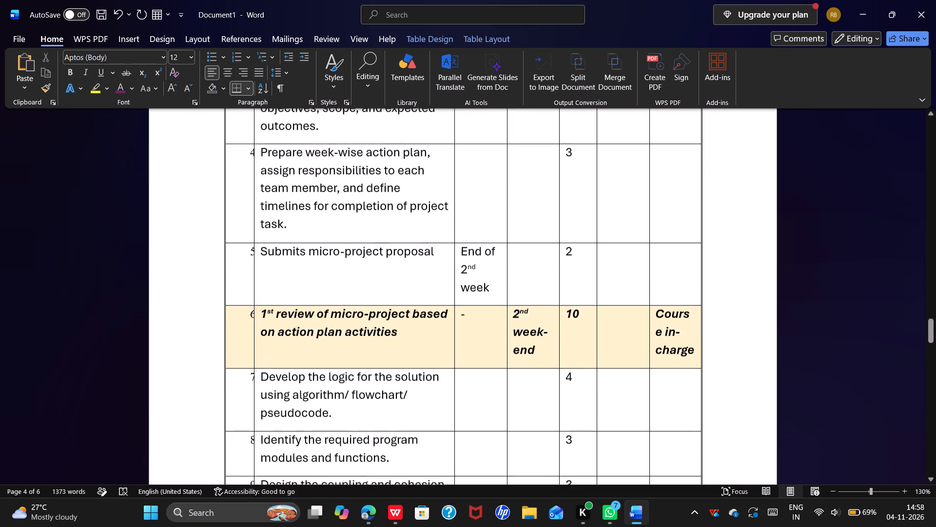
scroll(464, 398, down, 1)
scroll(464, 398, up, 1)
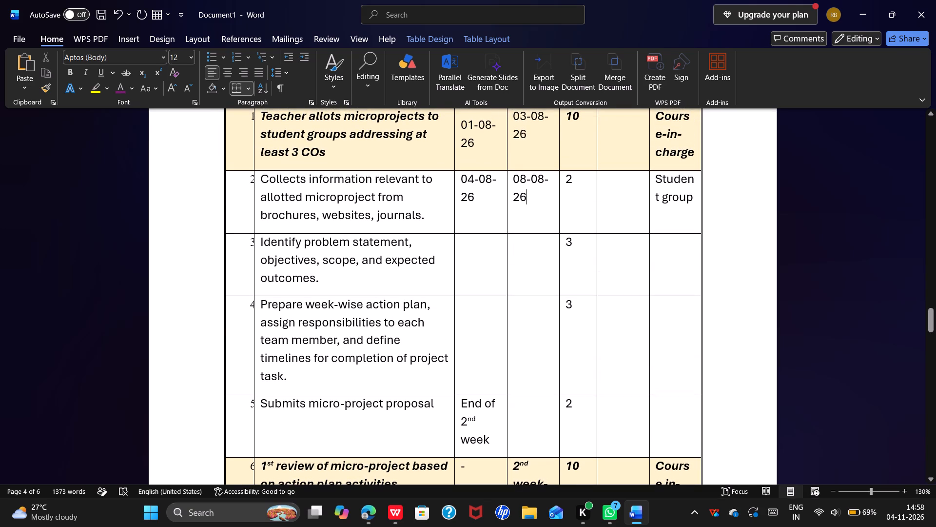
click(473, 267)
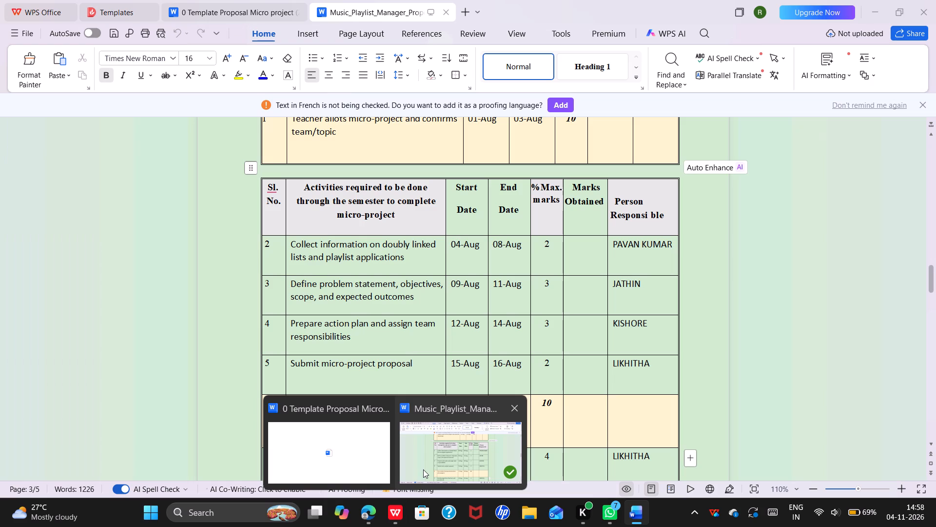
text(09-)
text(08-26)
click(528, 245)
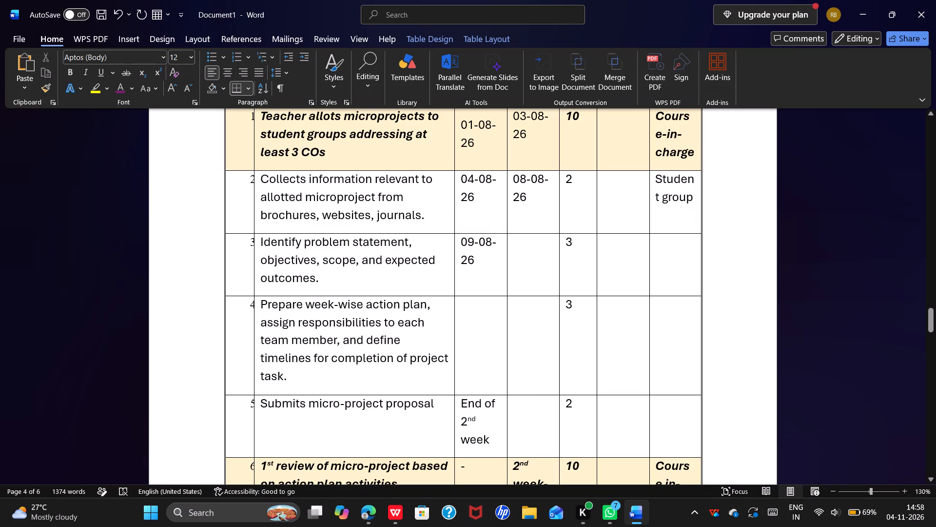
text(11-08-26)
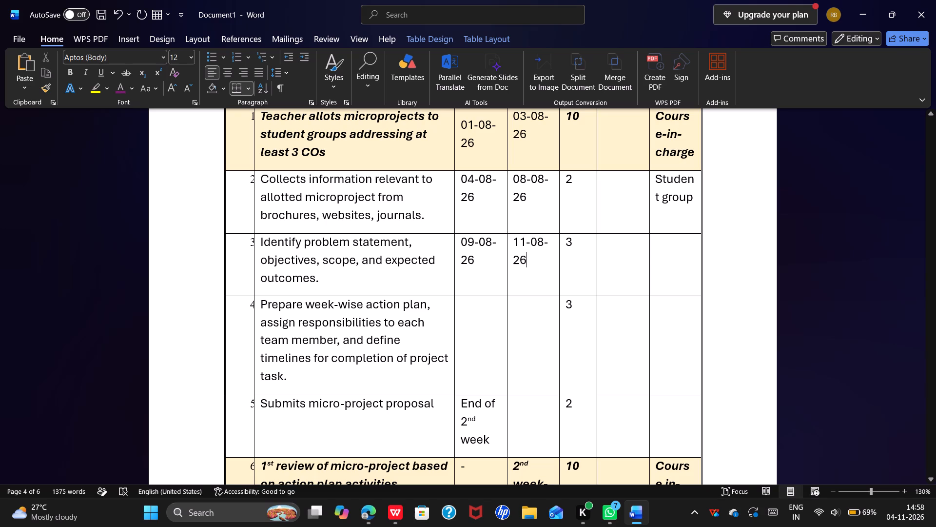
Fill row 4 of the Action Plan table with start date 12-08-26 and end date 14-08-26.
click(461, 325)
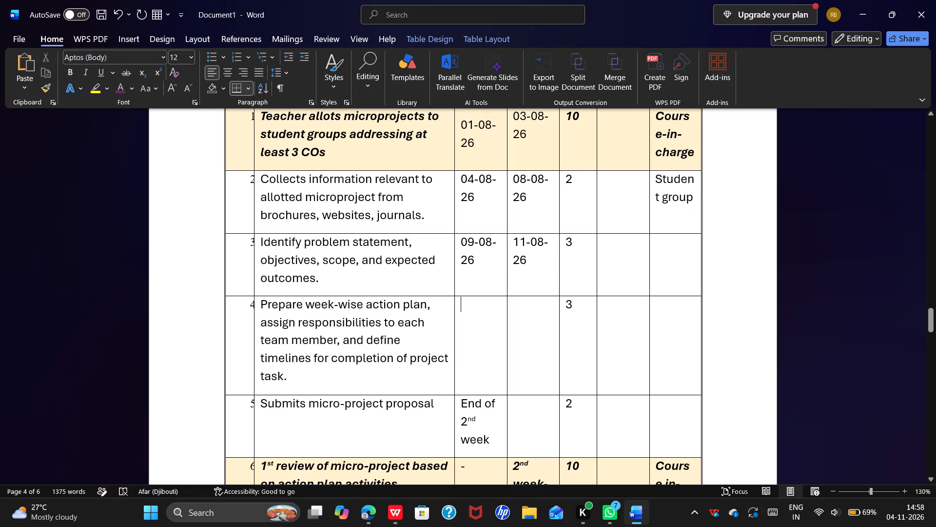
text(12-)
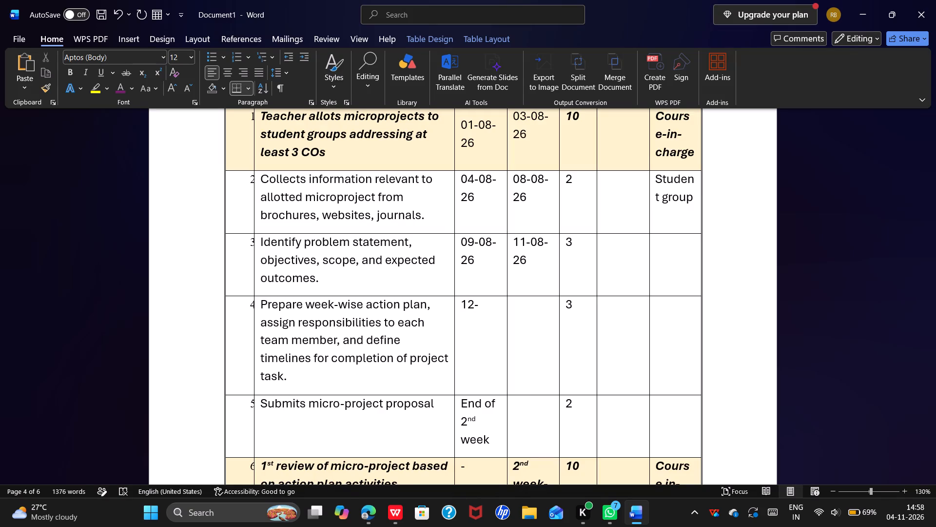
text(08-)
text(26)
key(period)
key(BackSpace)
key(Right)
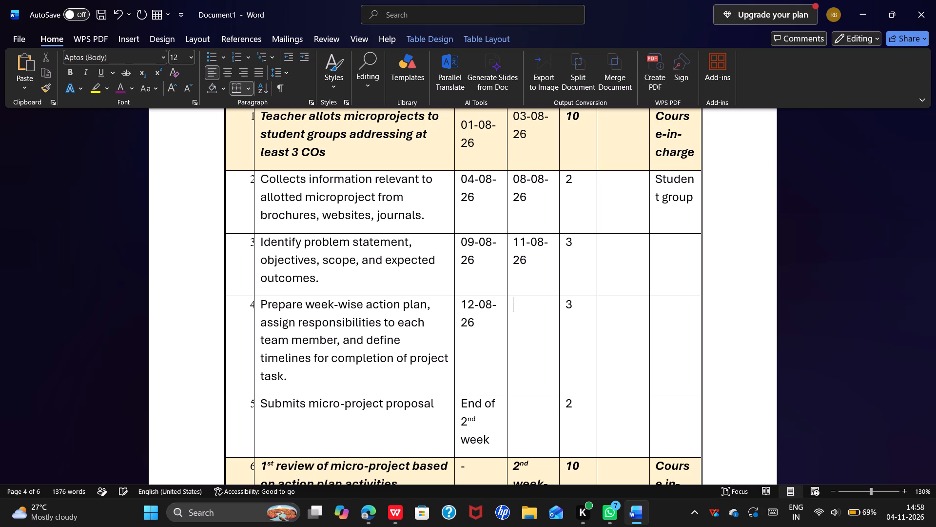
text(14-08-26)
Replace the "Course-in-charge" entry in row 1's Person Responsible cell with the responsible student's first name.
scroll(466, 368, up, 1)
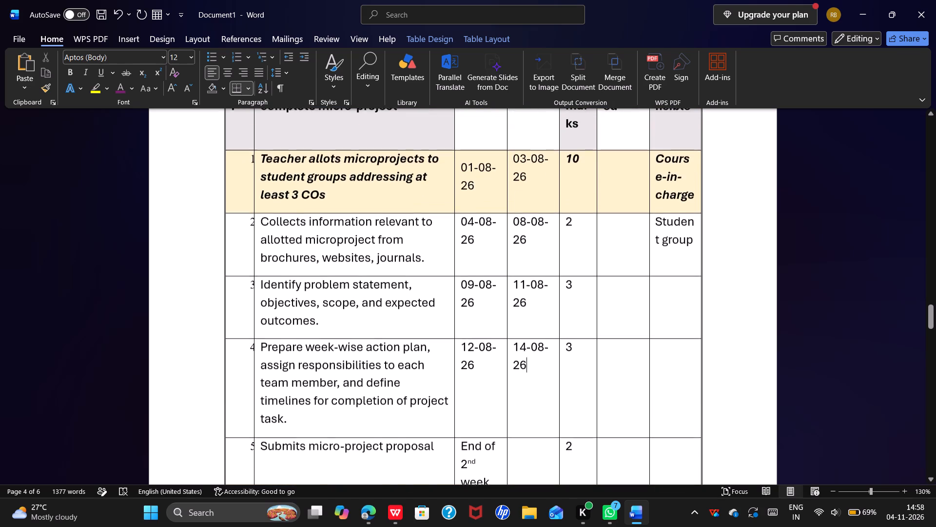
scroll(466, 368, up, 1)
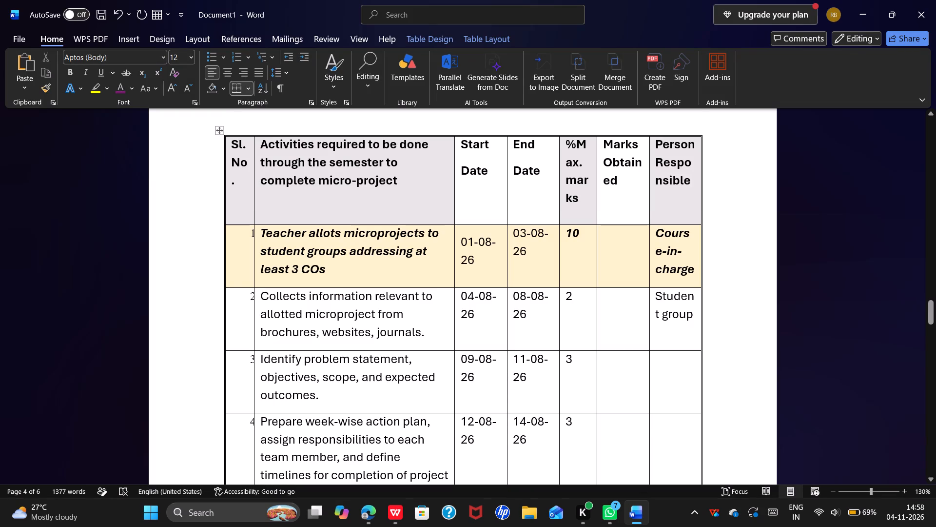
scroll(514, 431, down, 2)
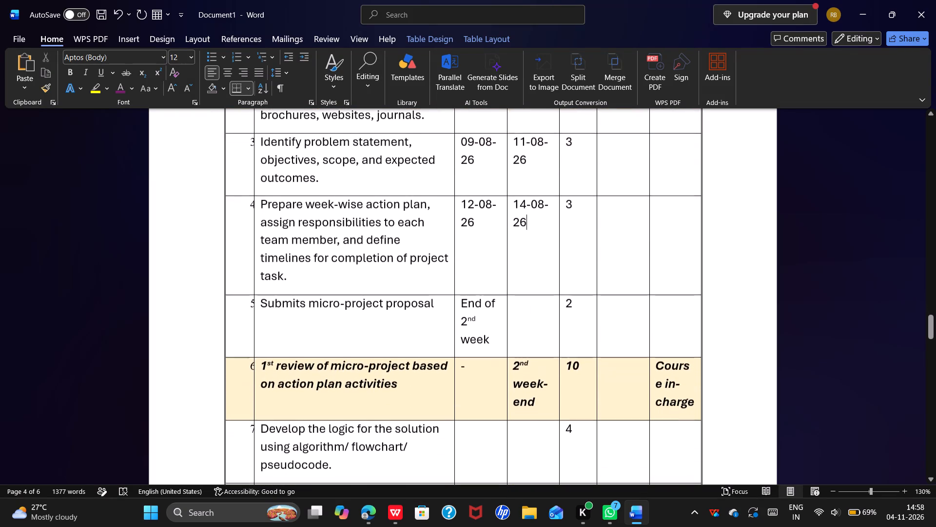
scroll(514, 431, down, 2)
scroll(514, 431, up, 1)
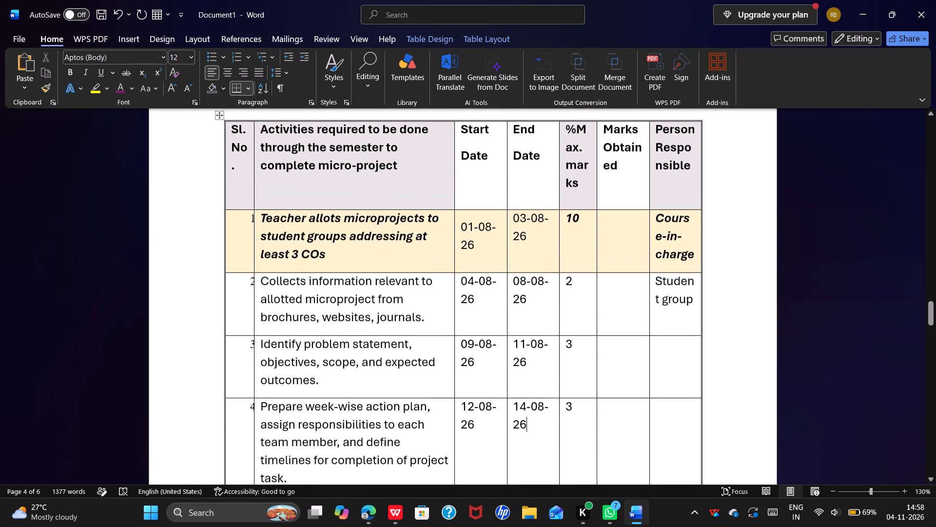
scroll(514, 431, up, 1)
drag(659, 235, 695, 269)
key(BackSpace)
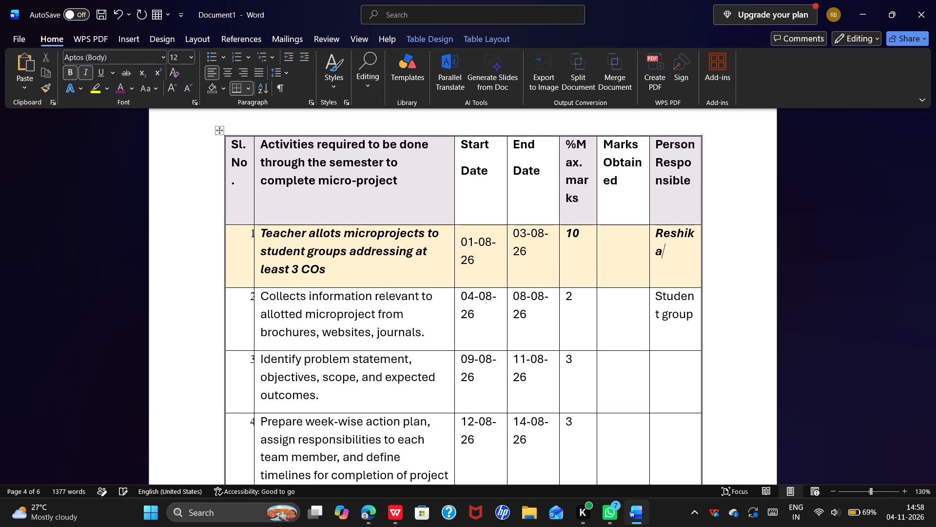
Remove the bold and italic formatting from the name in row 1's Person Responsible cell.
drag(657, 232, 671, 248)
click(694, 227)
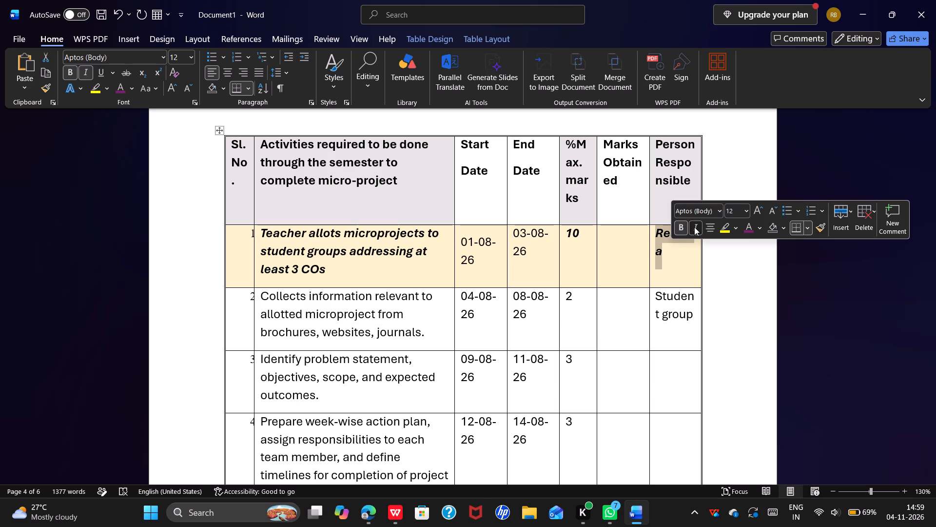
click(680, 227)
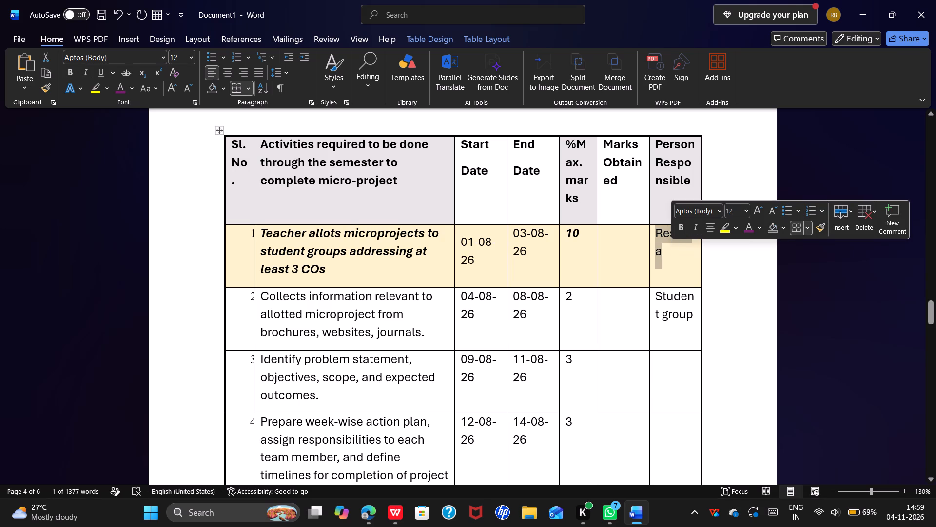
click(664, 254)
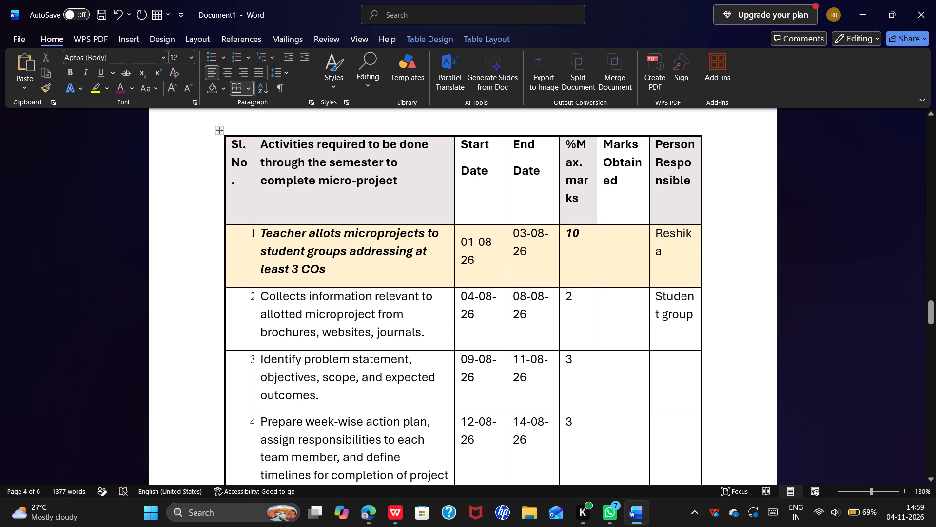
Widen the Person Responsible column by moving the table's outer border outward until the row 1 name fits on one line.
drag(702, 245, 707, 245)
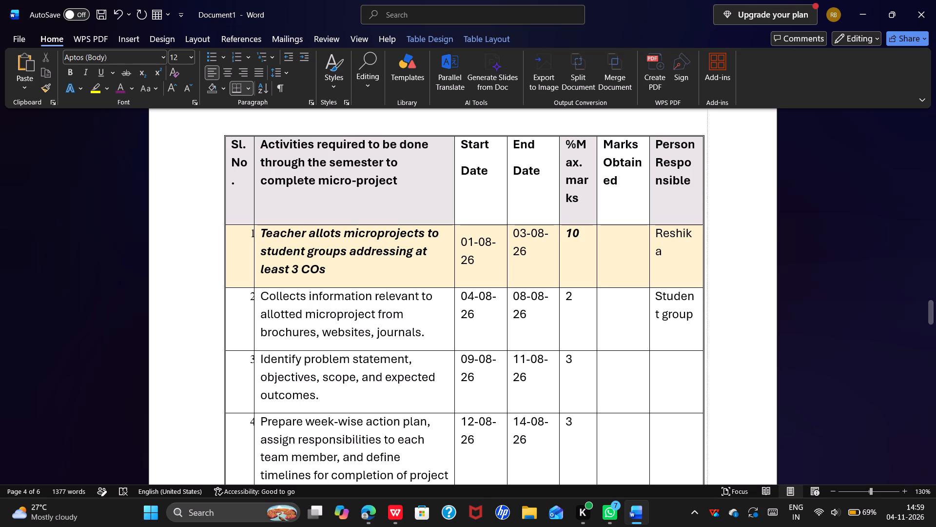
drag(707, 245, 714, 245)
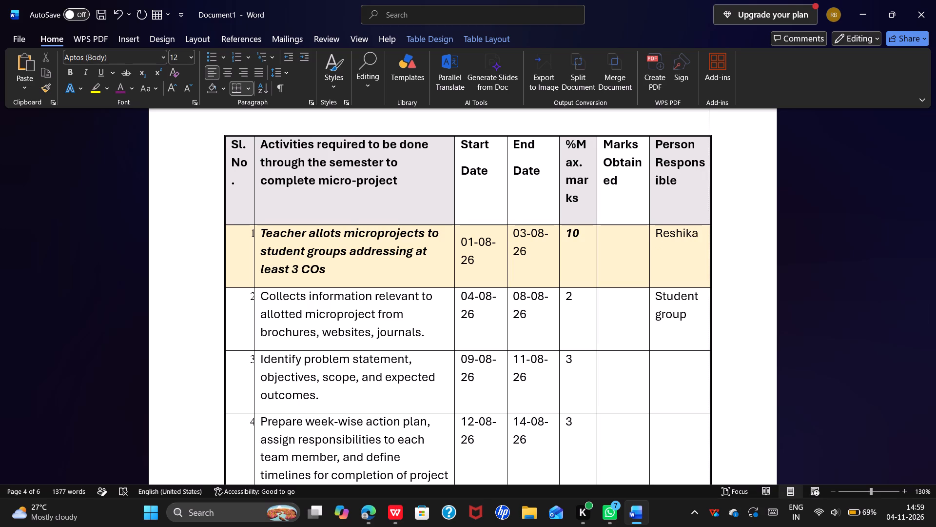
drag(714, 245, 714, 245)
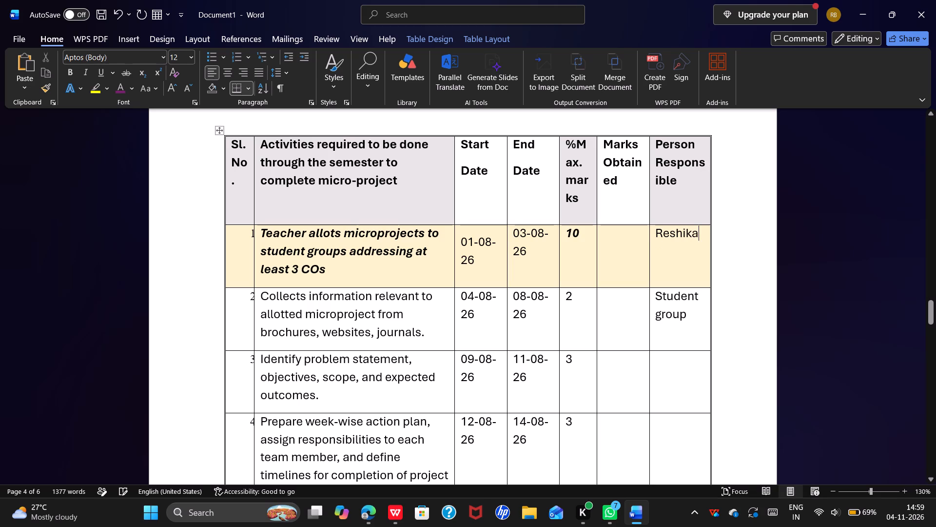
Widen the End Date column to fit its dates on one line, and widen the %Max. marks column into Marks Obtained.
drag(559, 264, 566, 264)
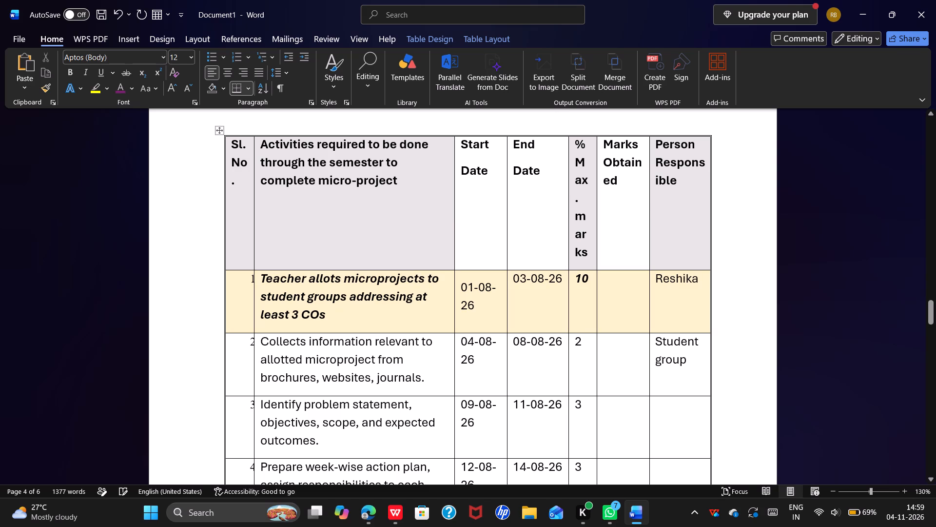
click(711, 243)
drag(597, 239, 605, 239)
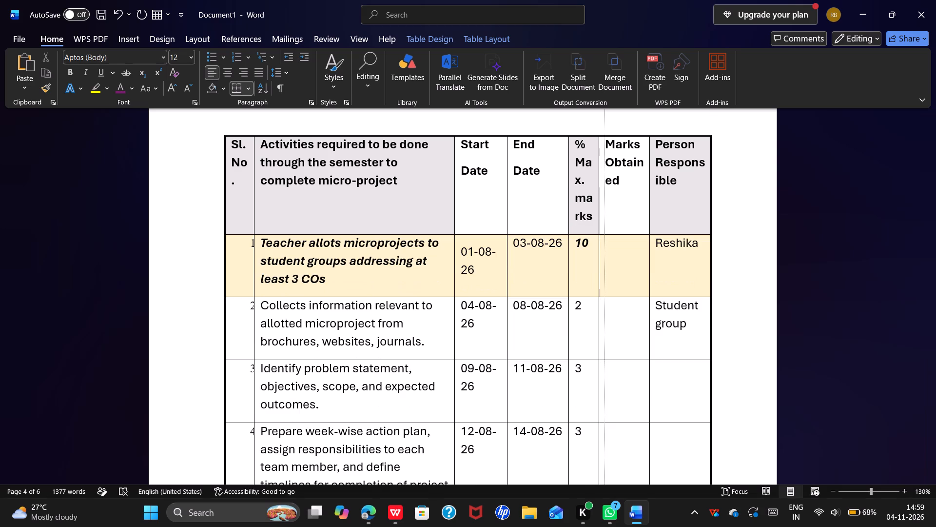
drag(605, 239, 609, 237)
Widen the Start Date column into the End Date column until the start dates fit on one line.
drag(507, 232, 509, 232)
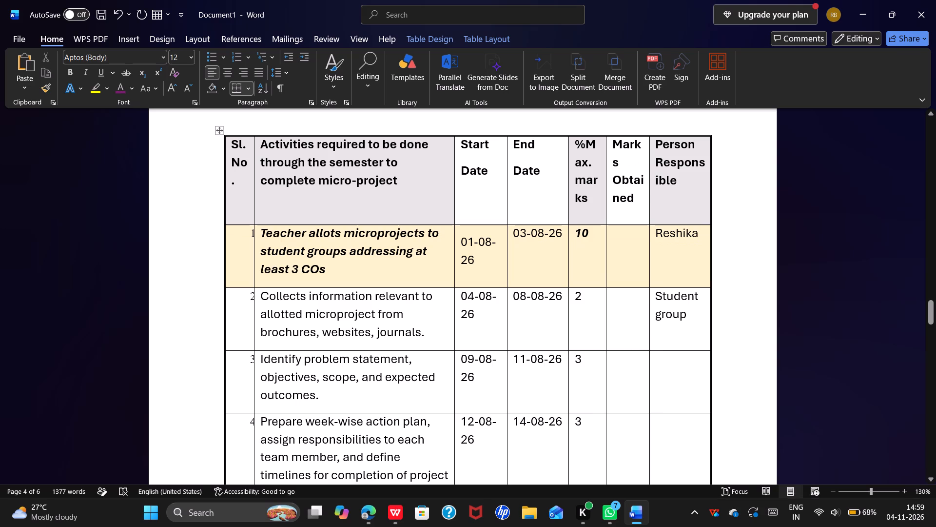
drag(509, 232, 517, 231)
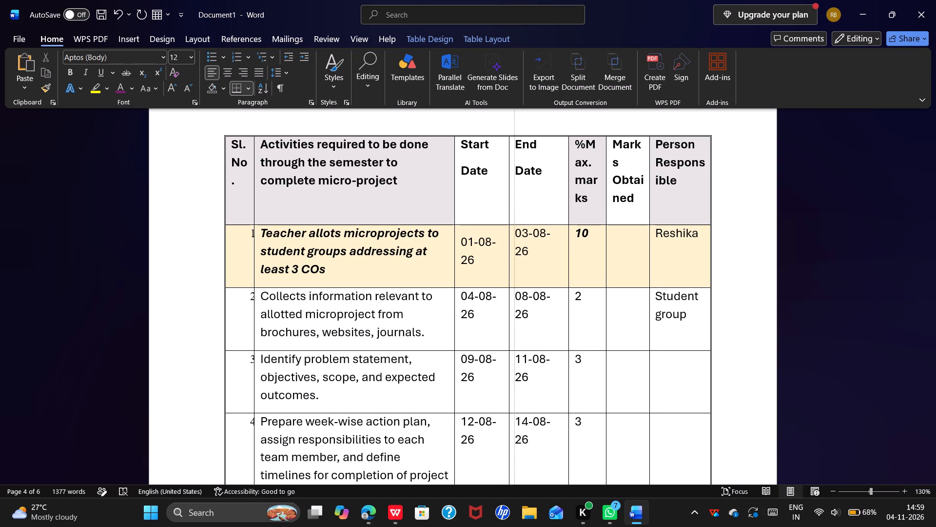
drag(517, 231, 517, 230)
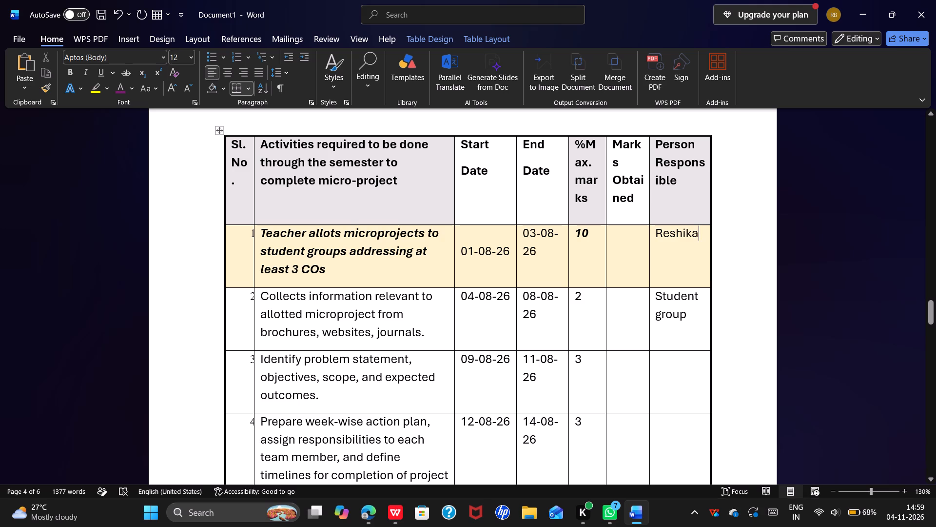
click(608, 224)
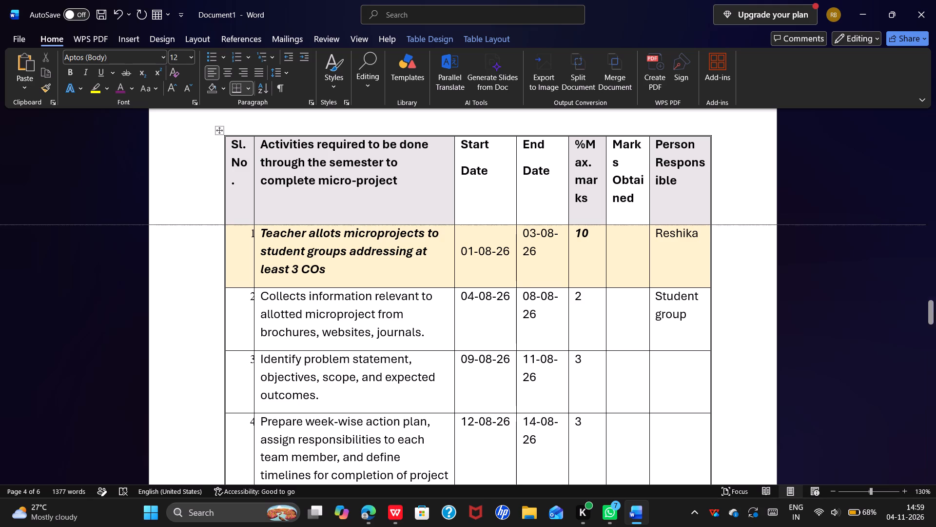
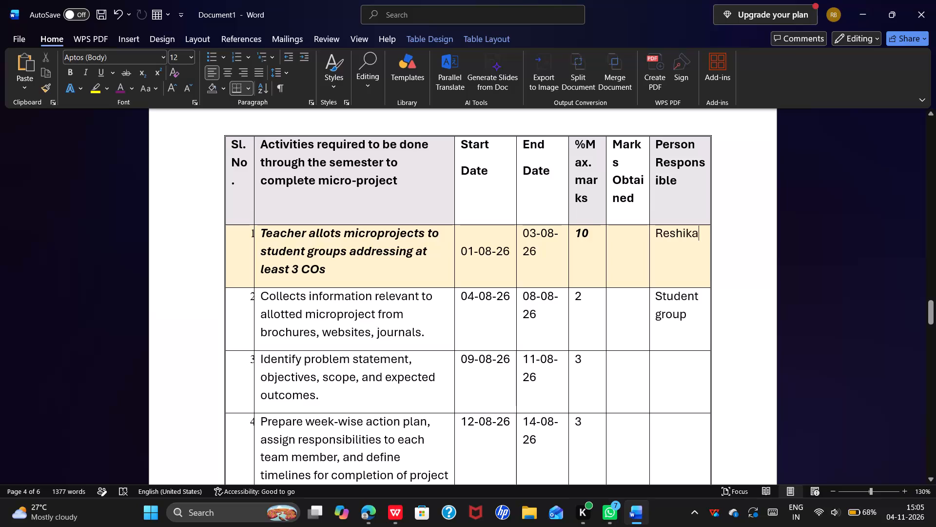
Clear the %Max. marks values from rows 1 to 4 of the activities table.
click(588, 234)
key(BackSpace)
key(BackSpace)
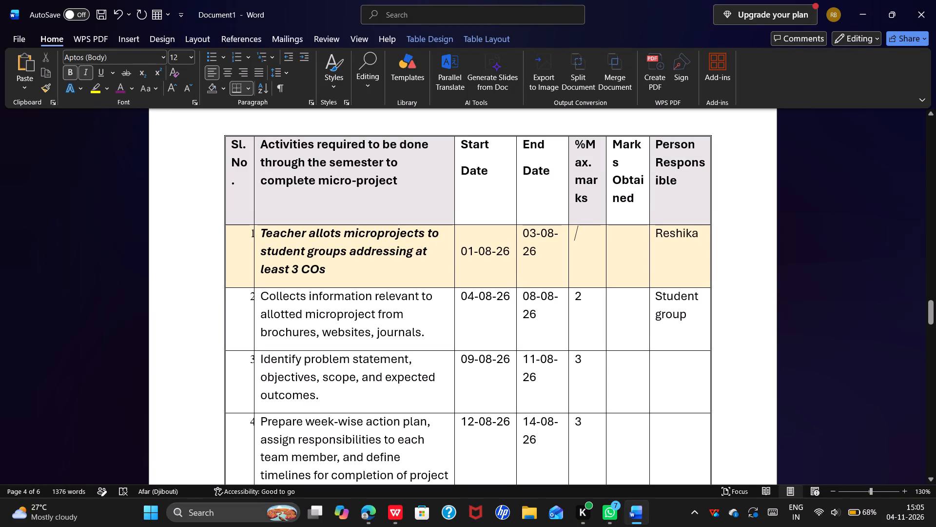
click(587, 295)
key(BackSpace)
key(BackSpace)
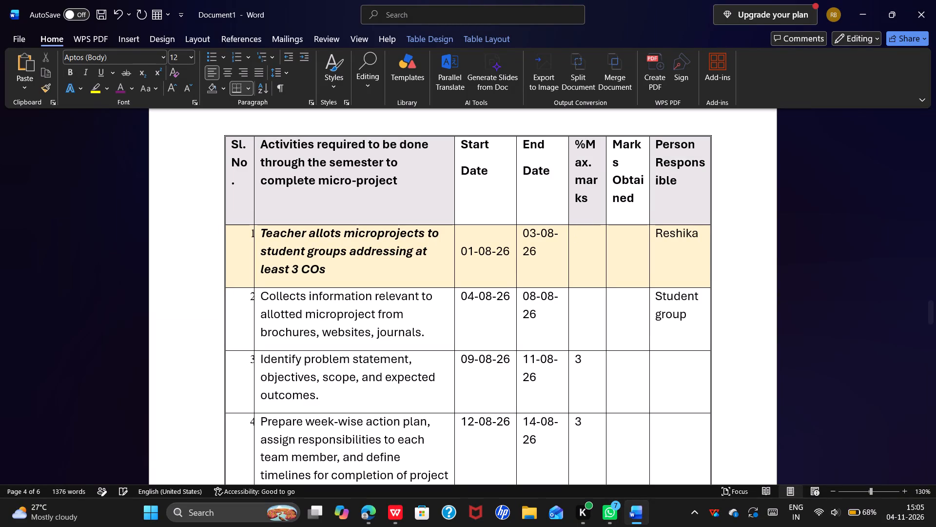
click(585, 363)
key(BackSpace)
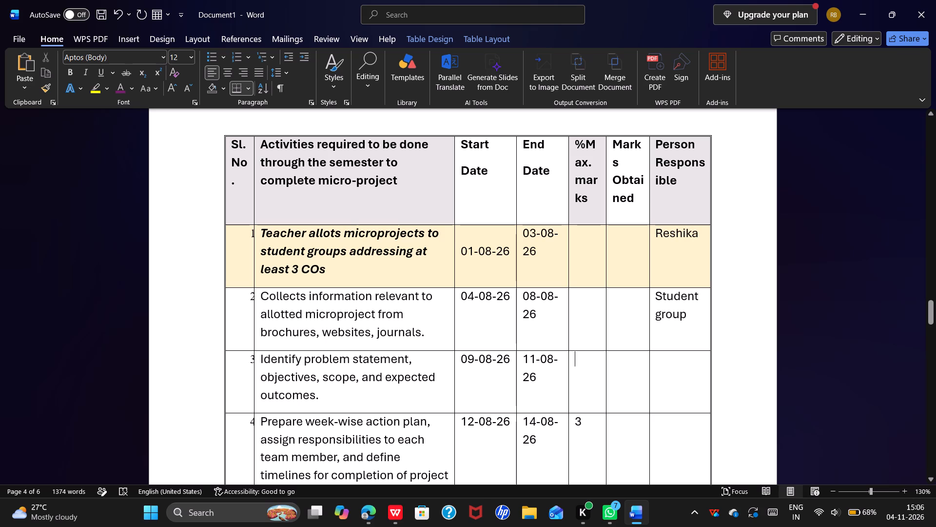
click(586, 420)
key(BackSpace)
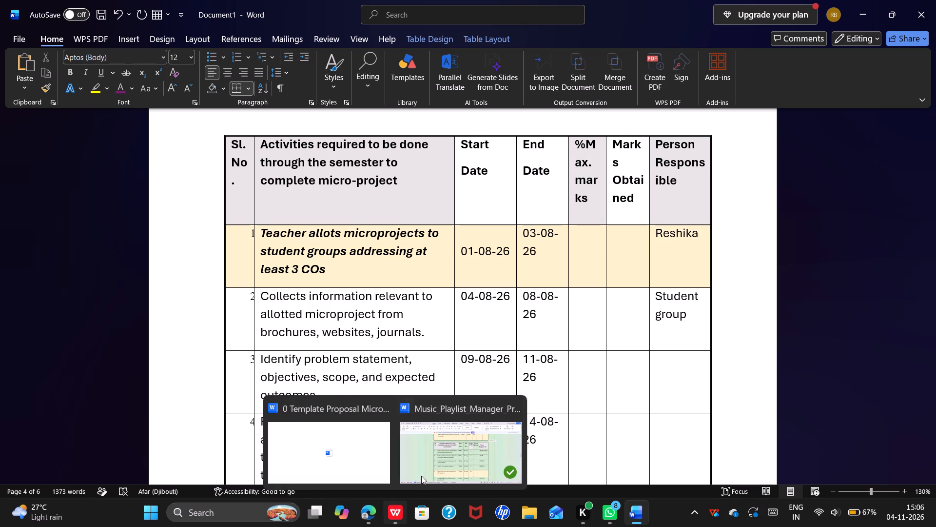
Switch to the Music_Playlist_Manager document in WPS Office to view its activities table.
click(438, 458)
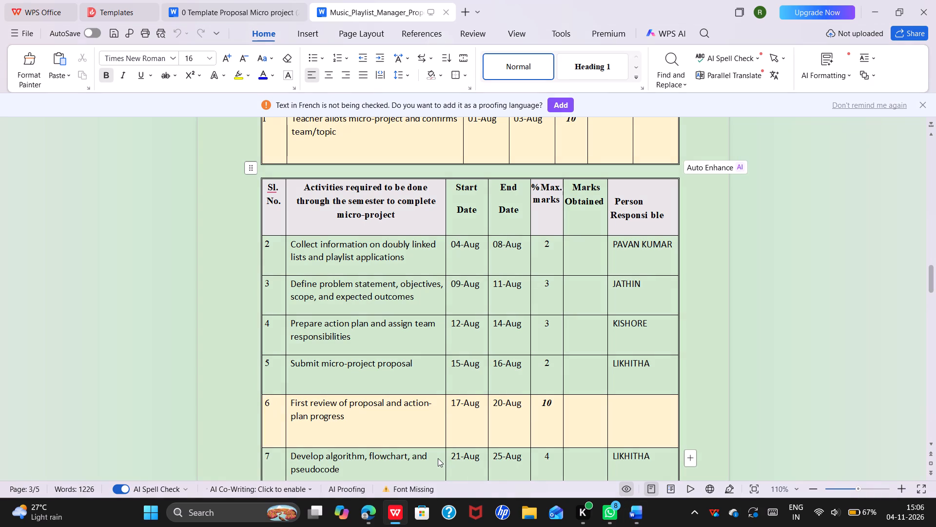
Examine the action plan table in the Music Playlist Manager proposal for its dates, maximum marks and responsible persons.
scroll(434, 309, up, 4)
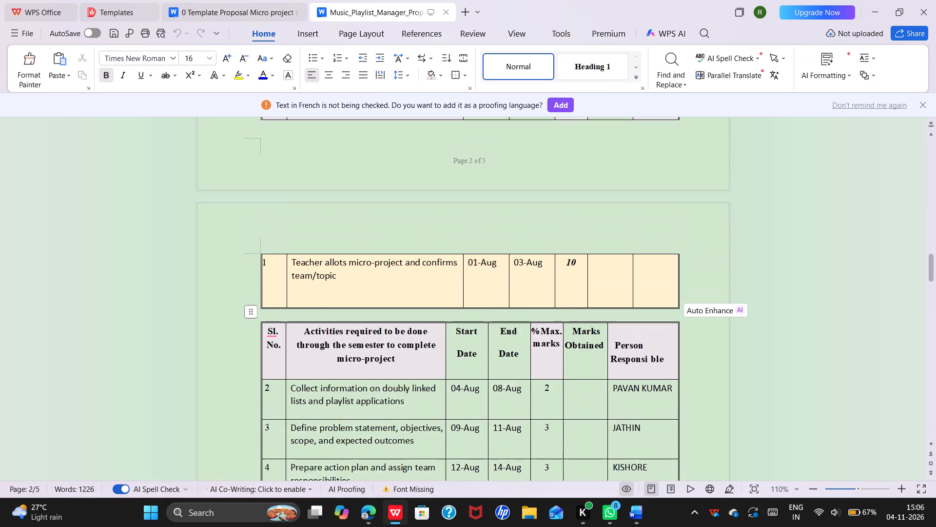
scroll(434, 309, down, 1)
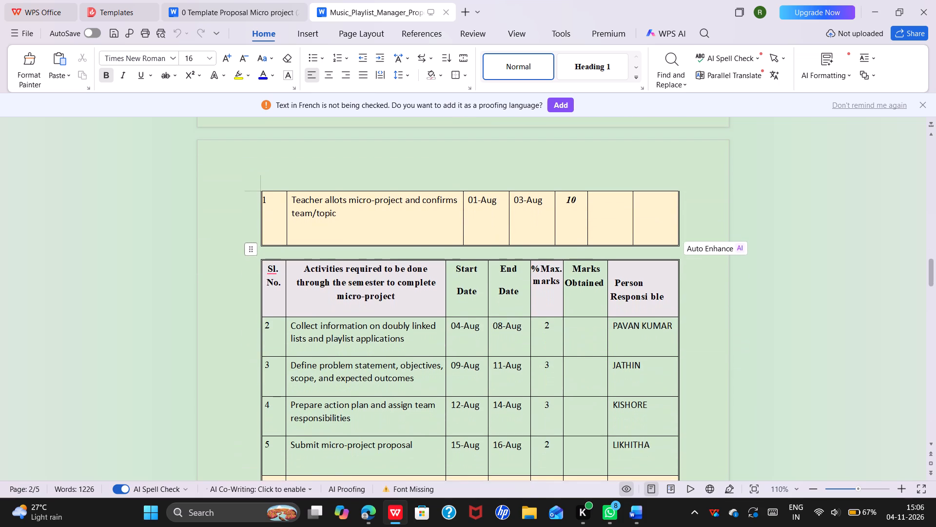
scroll(434, 309, down, 2)
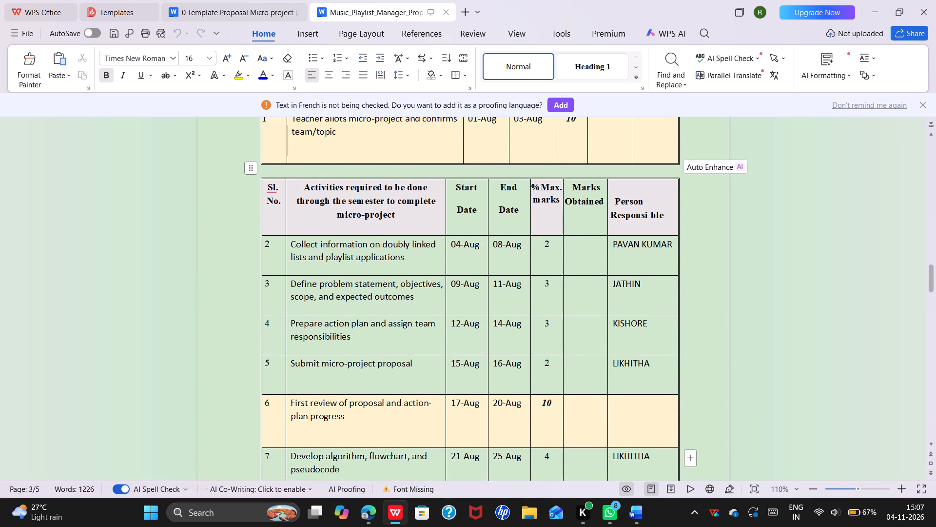
scroll(434, 309, down, 3)
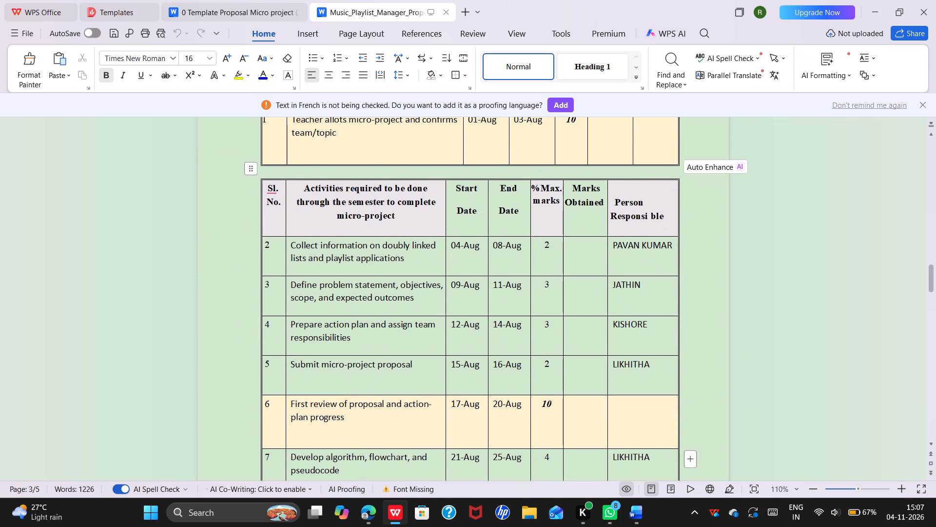
scroll(434, 309, down, 2)
scroll(379, 328, up, 1)
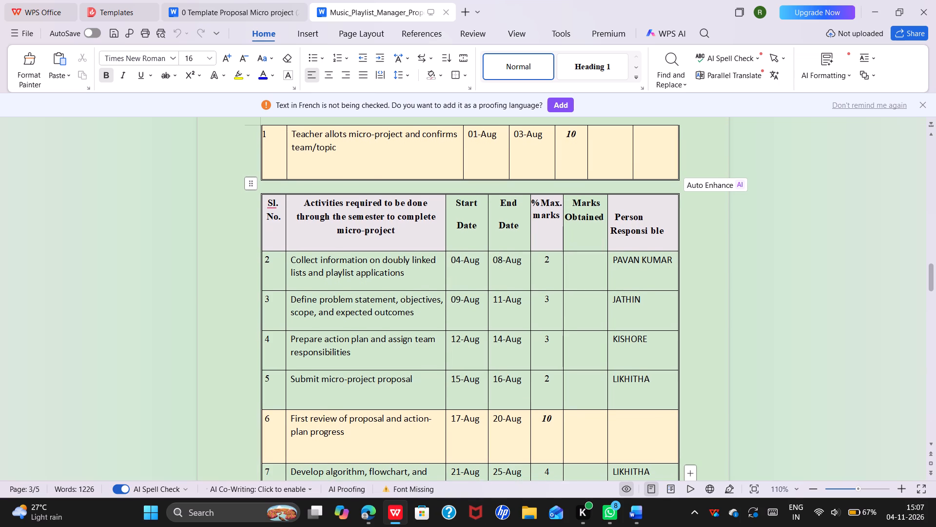
scroll(379, 328, up, 1)
Switch to the Word proposal and fill the Action Plan's %Max. marks cells for rows 1 to 4 with 10, 2, 3 and 3.
click(376, 511)
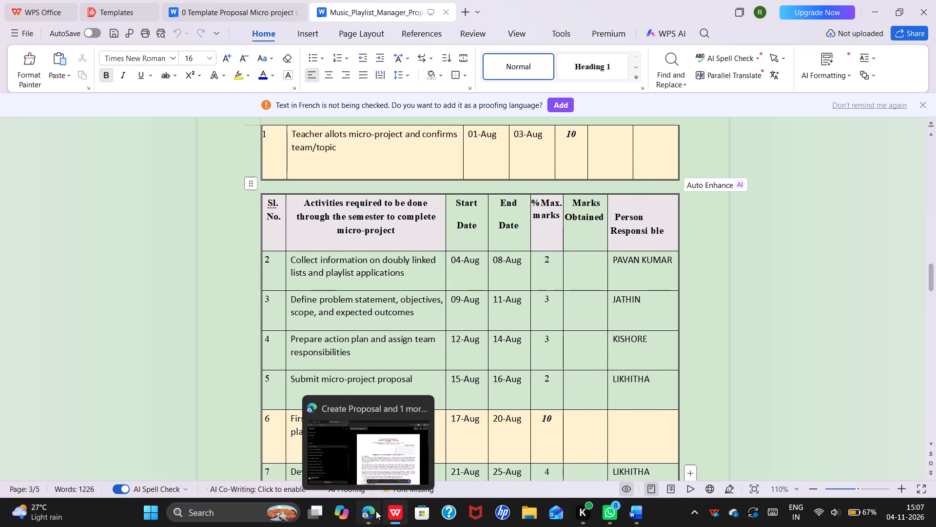
click(639, 511)
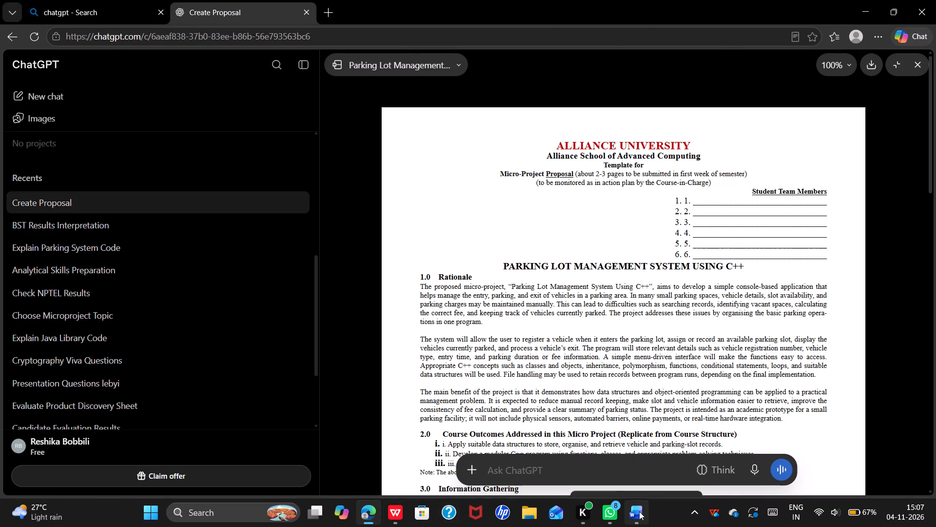
scroll(597, 371, down, 4)
scroll(597, 371, up, 2)
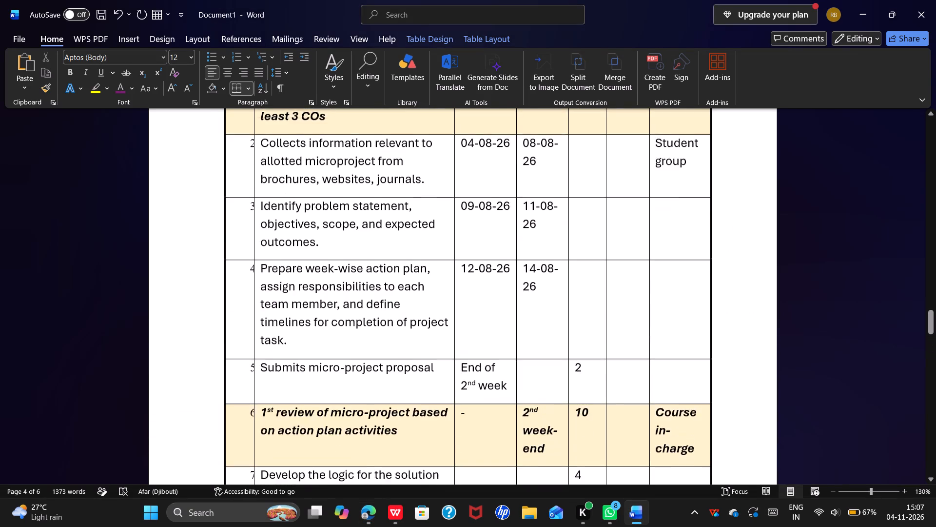
scroll(597, 371, up, 1)
click(581, 253)
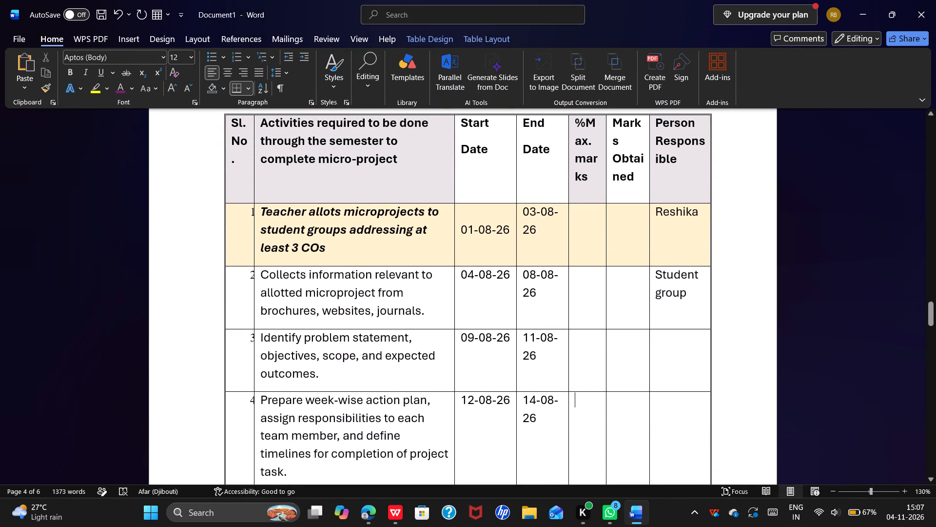
text(10)
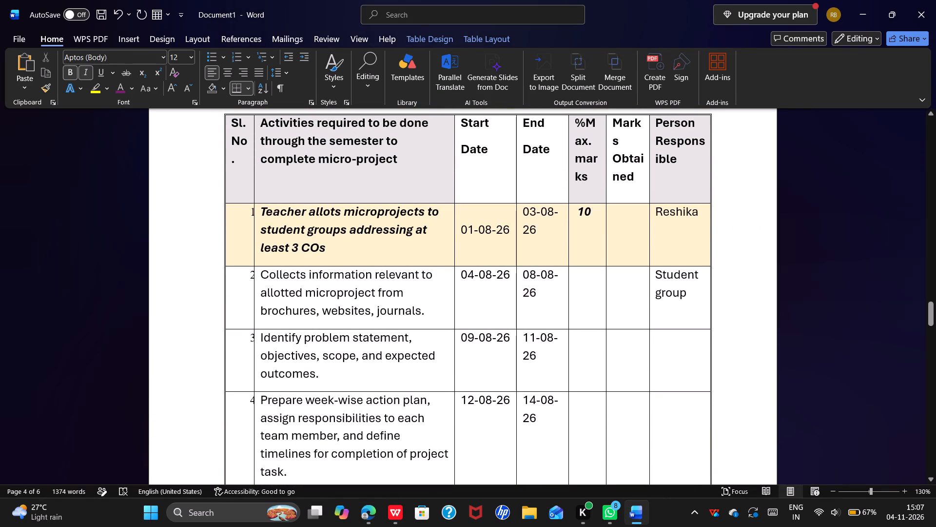
click(597, 285)
key(2)
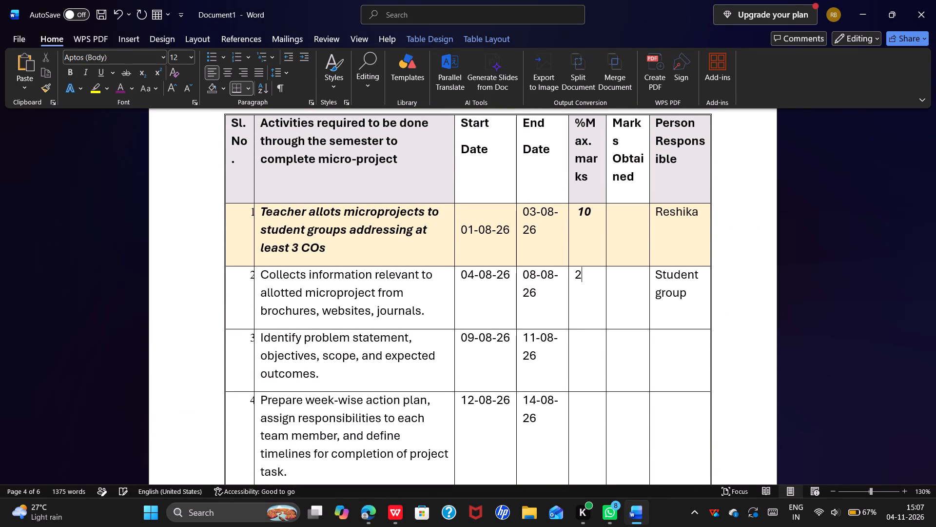
key(Down)
key(3)
key(Down)
key(3)
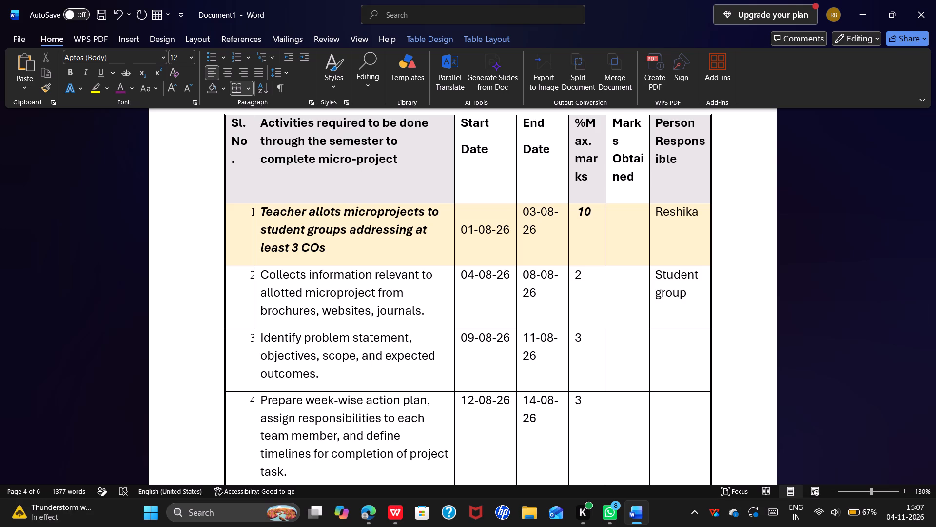
scroll(597, 284, down, 1)
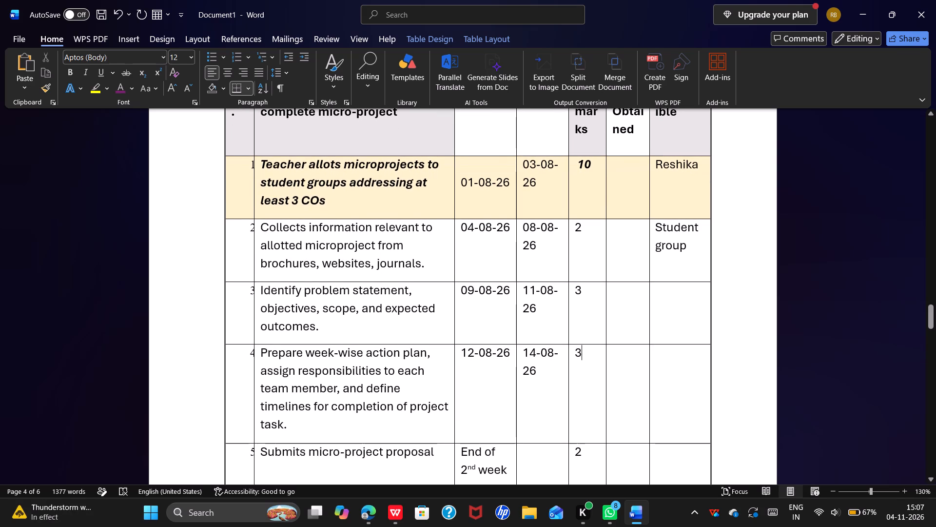
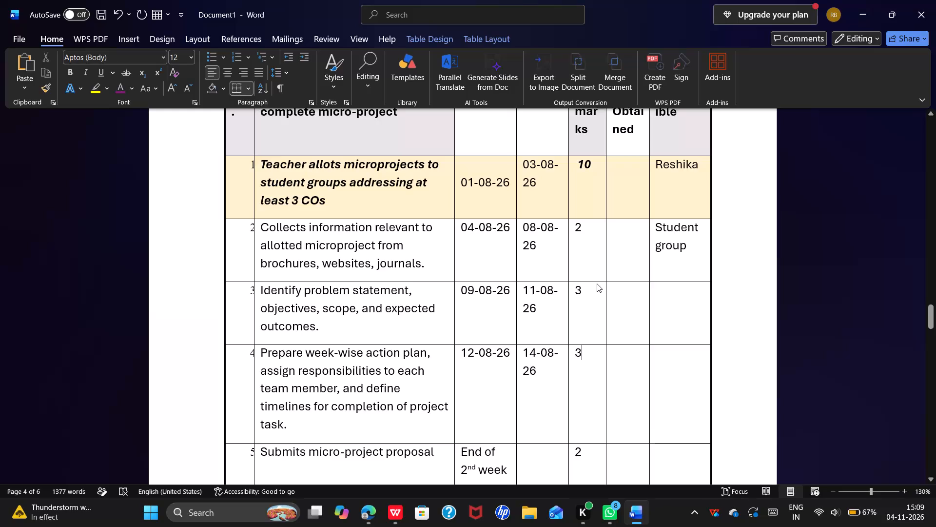
Consult the Music Playlist Manager proposal in WPS Office, and in Word set Action Plan row 5's Start Date to 15-18-26 and End Date to 16-08-26.
scroll(597, 284, down, 1)
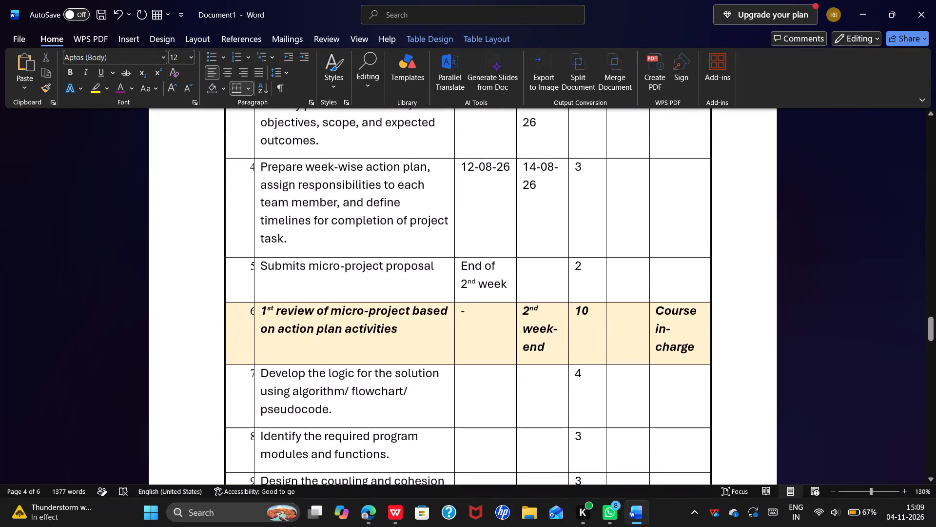
scroll(597, 284, down, 1)
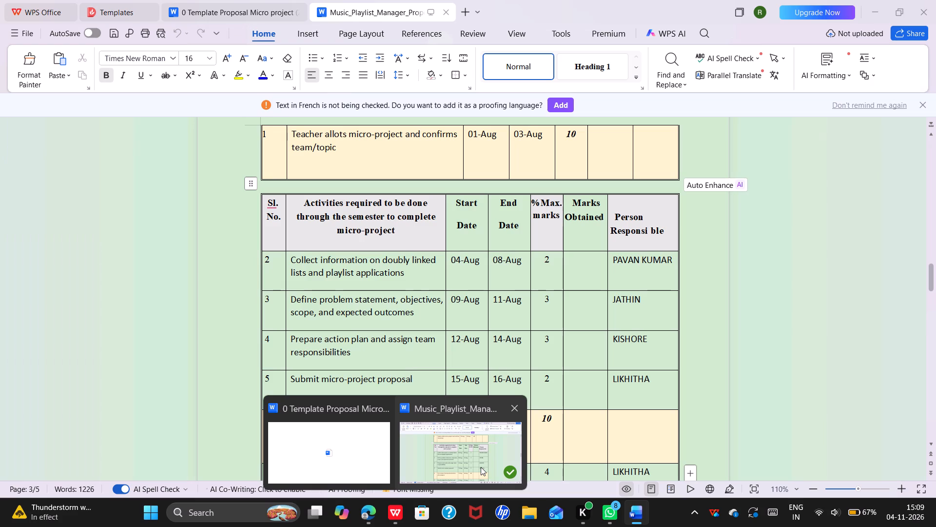
click(481, 467)
scroll(479, 415, down, 1)
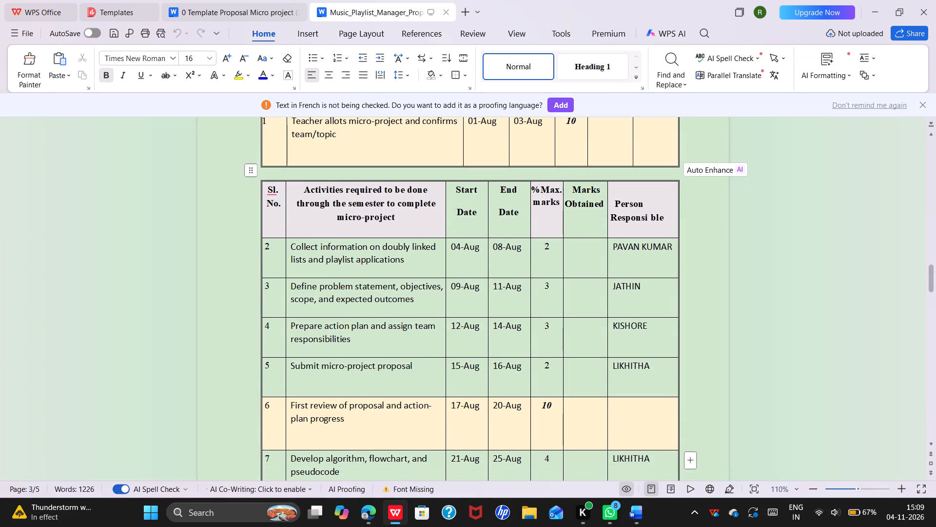
scroll(479, 415, down, 2)
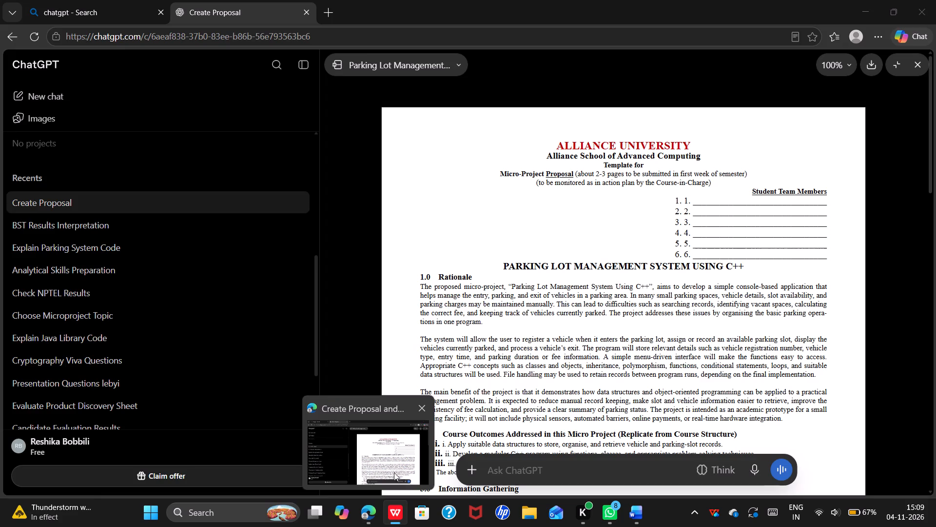
click(639, 523)
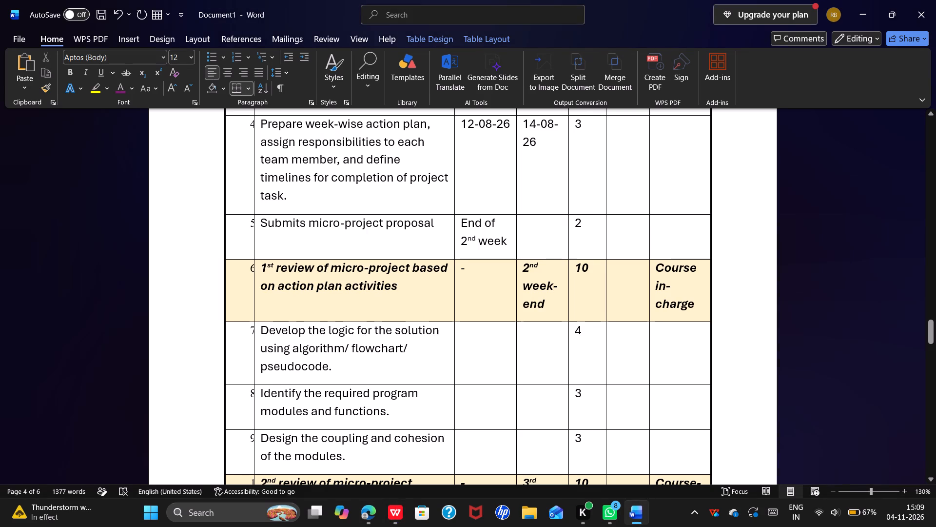
drag(462, 221, 498, 241)
key(BackSpace)
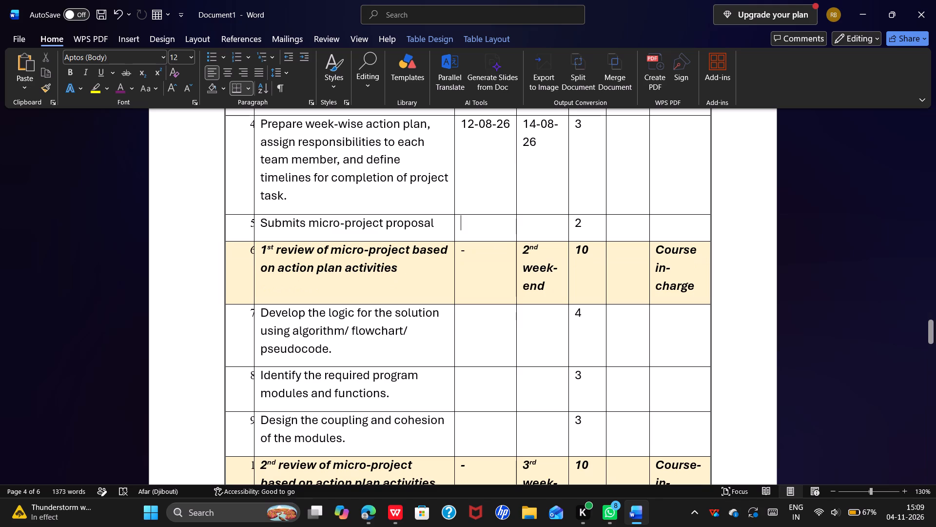
text(15-18-26)
key(Right)
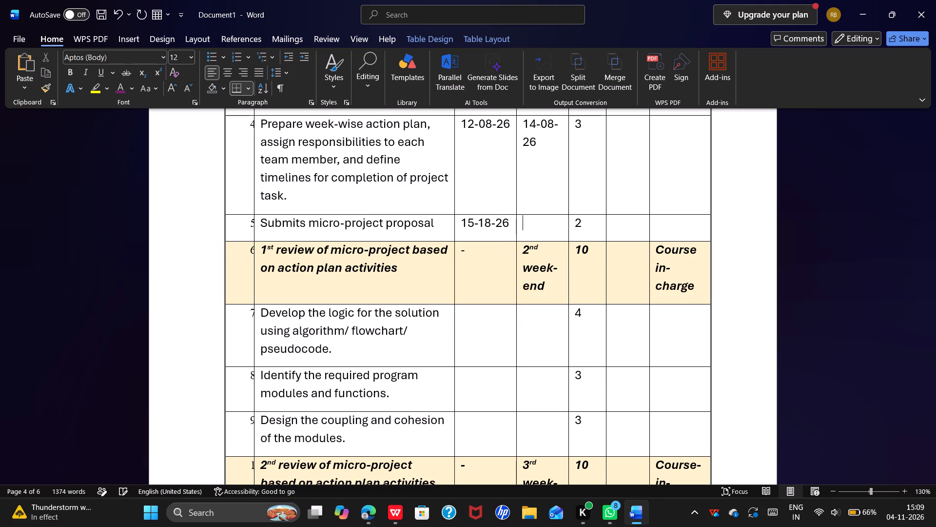
text(16-1)
key(BackSpace)
text(08-)
text(26)
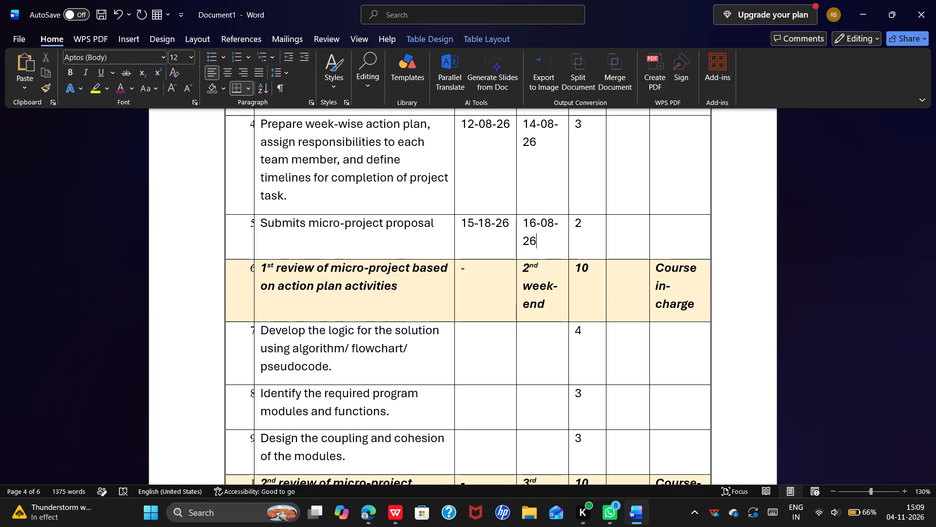
Look back over the earlier proposal sections and the filled rows of the Action Plan table.
scroll(498, 241, up, 1)
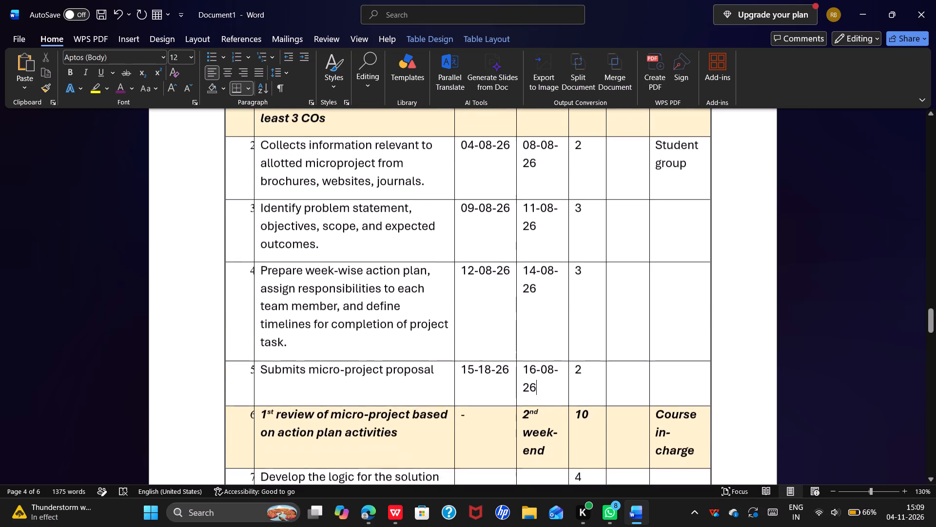
scroll(498, 241, up, 2)
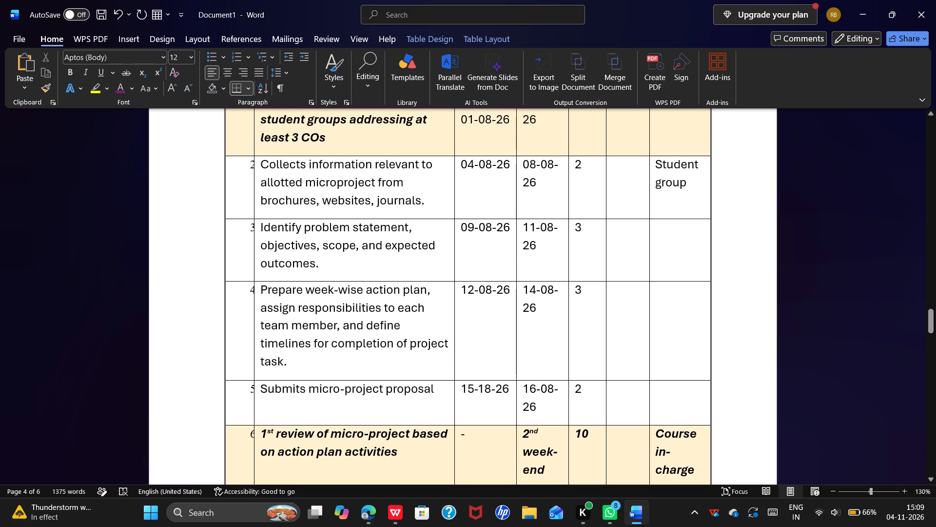
scroll(498, 241, up, 2)
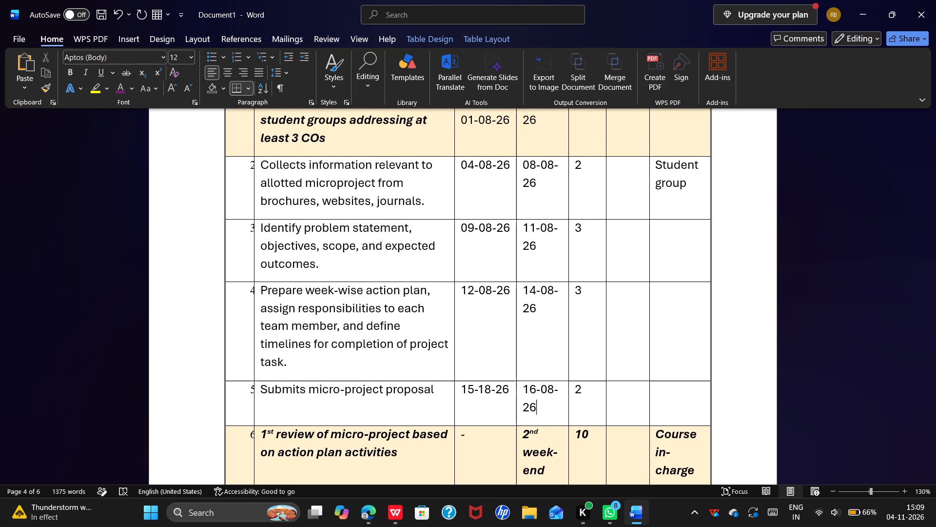
scroll(498, 241, up, 11)
scroll(498, 241, down, 1)
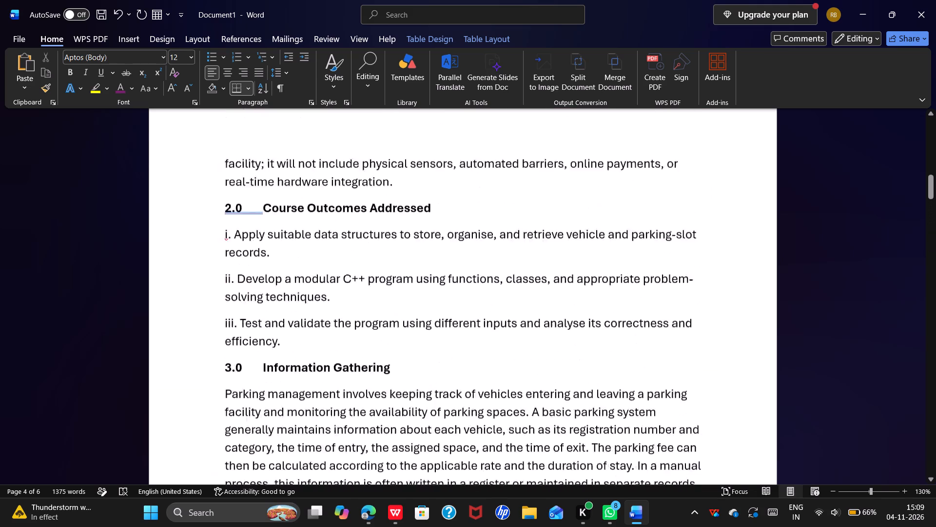
scroll(498, 241, down, 3)
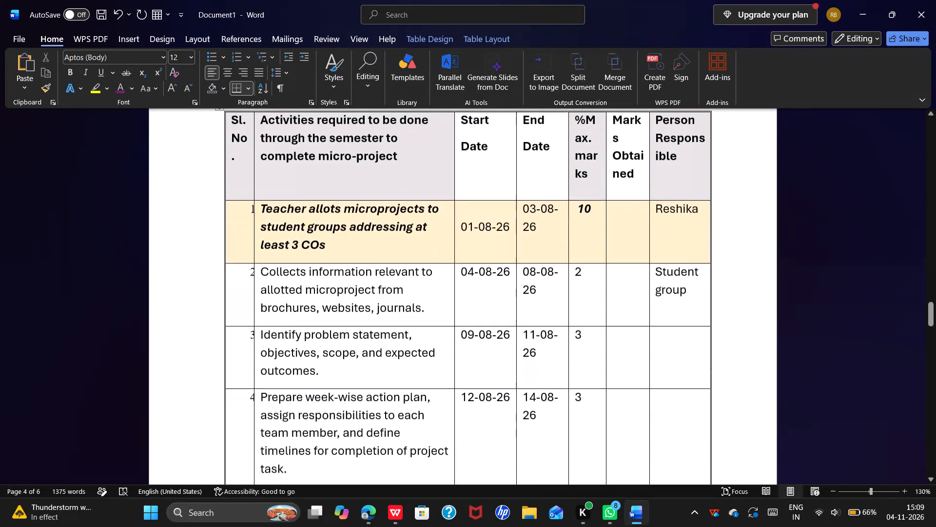
scroll(498, 241, down, 2)
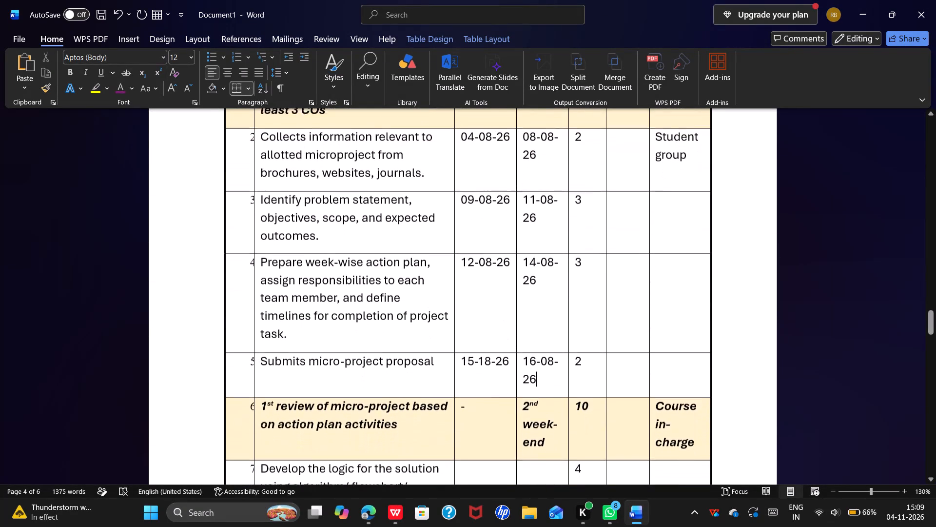
scroll(498, 241, down, 1)
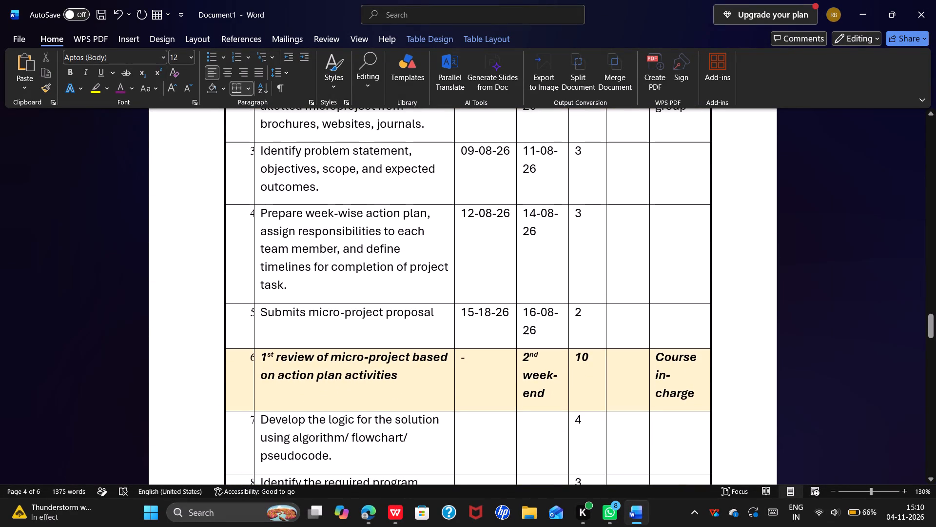
scroll(498, 241, down, 2)
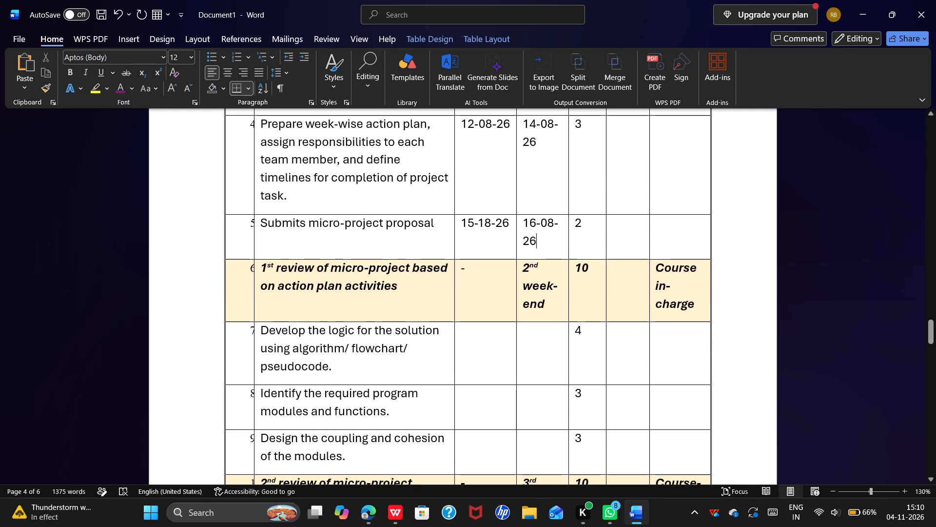
Replace the Action Plan row 6 (1st review) Start Date with 17-08-26 and its End Date with 20-08-26.
click(493, 286)
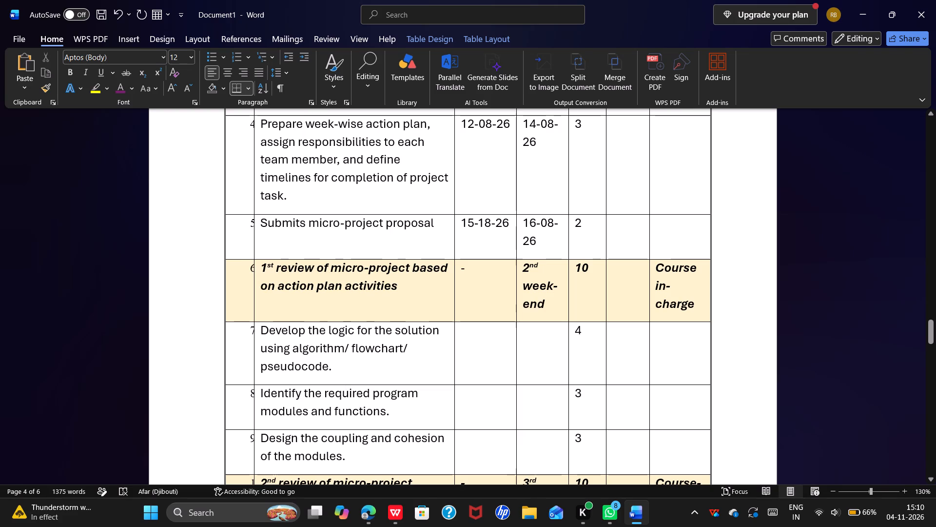
key(BackSpace)
text(17)
text(-08-26)
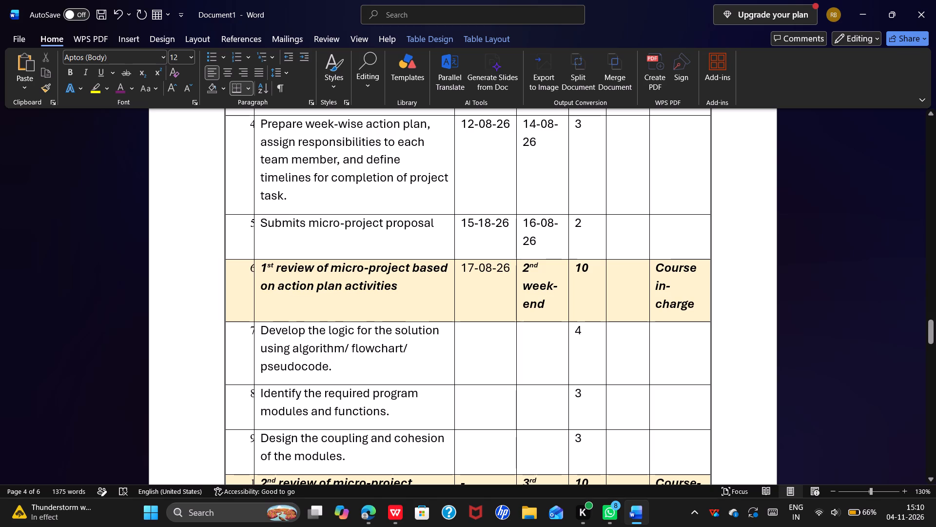
drag(527, 267, 542, 298)
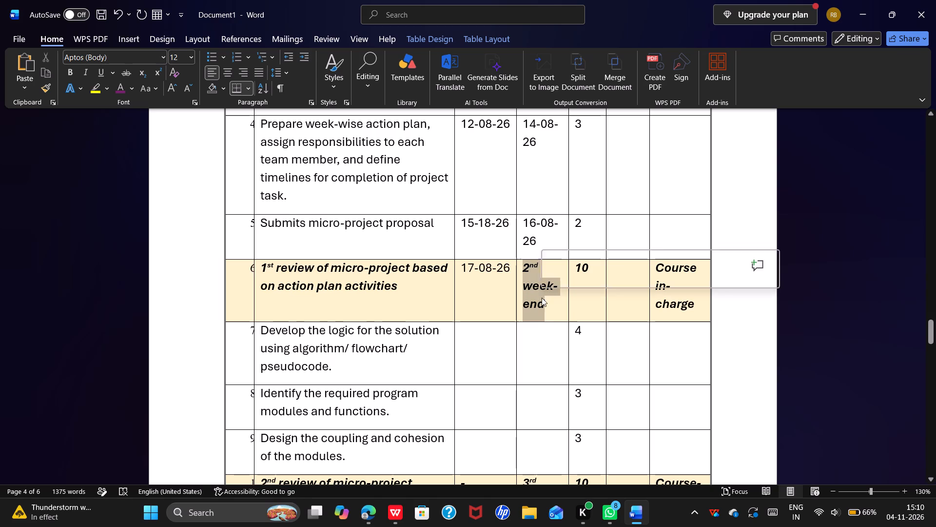
key(BackSpace)
text(20)
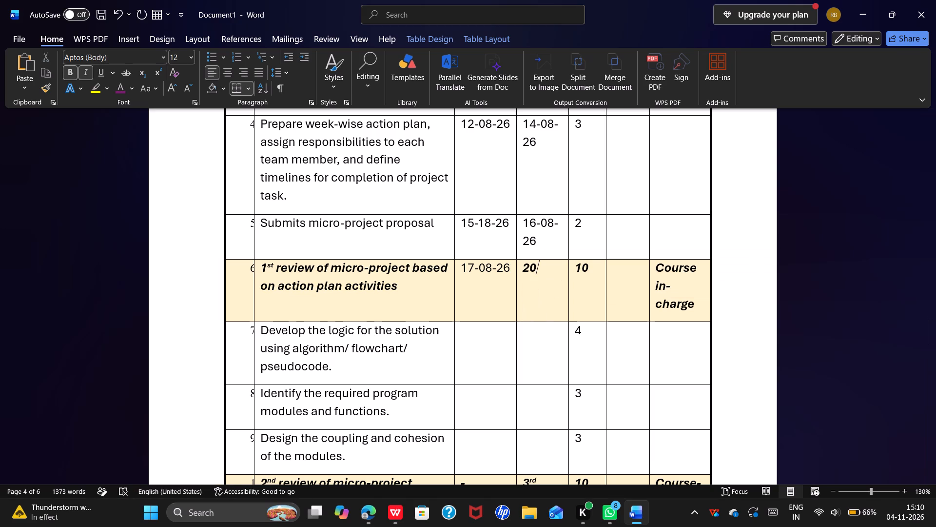
key(minus)
text(078)
key(BackSpace)
key(BackSpace)
text(8-26)
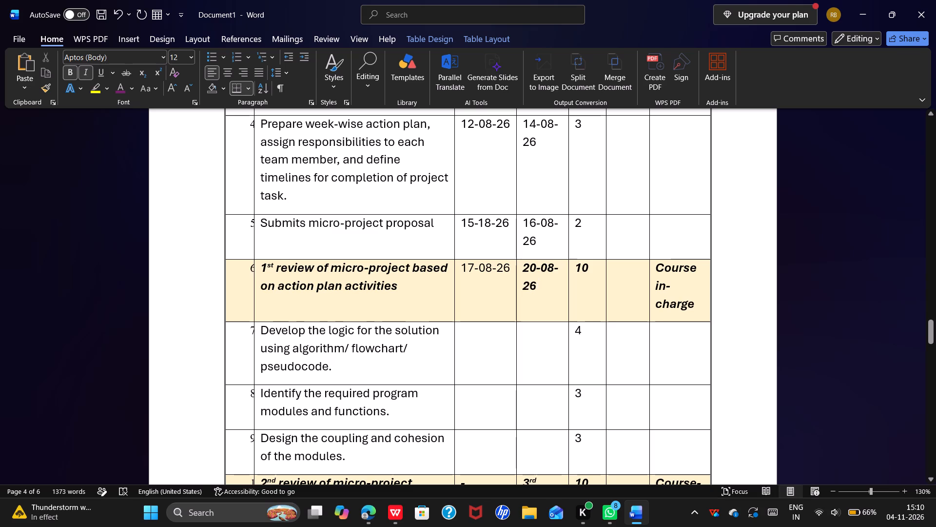
Remove the bold and italic formatting from the End Date in Action Plan row 6.
drag(524, 268, 526, 269)
drag(526, 269, 535, 282)
click(561, 258)
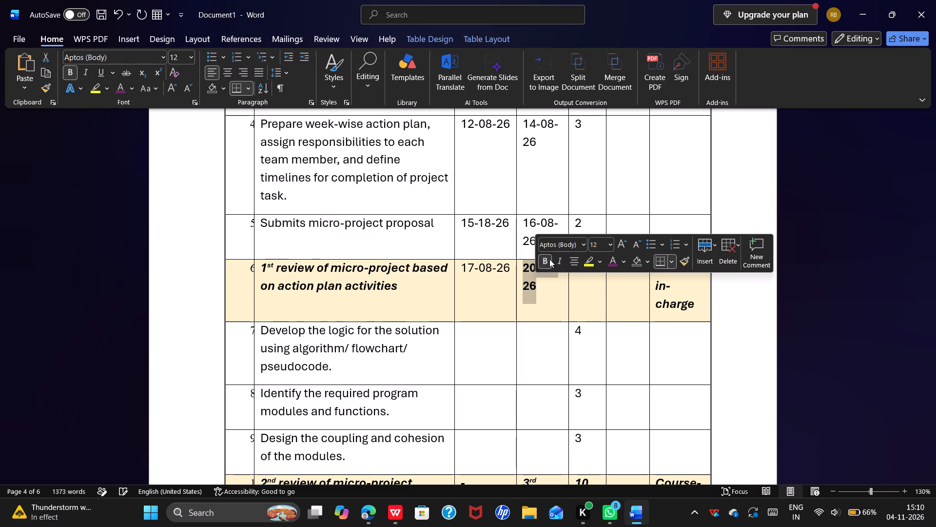
click(545, 260)
click(541, 282)
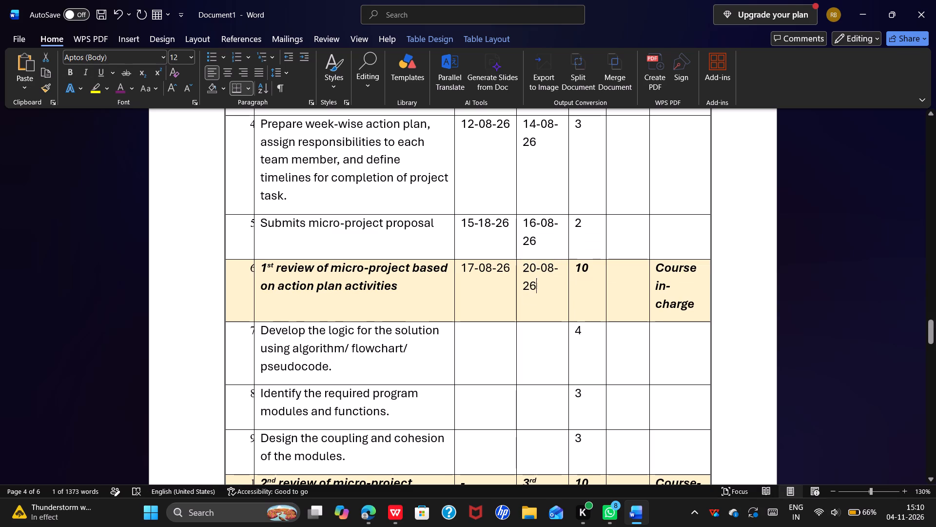
Consult the sample proposal's schedule in WPS Office, and in Word set Action Plan row 7's Start Date to 21-08-26 and End Date to 25-08-26.
click(464, 333)
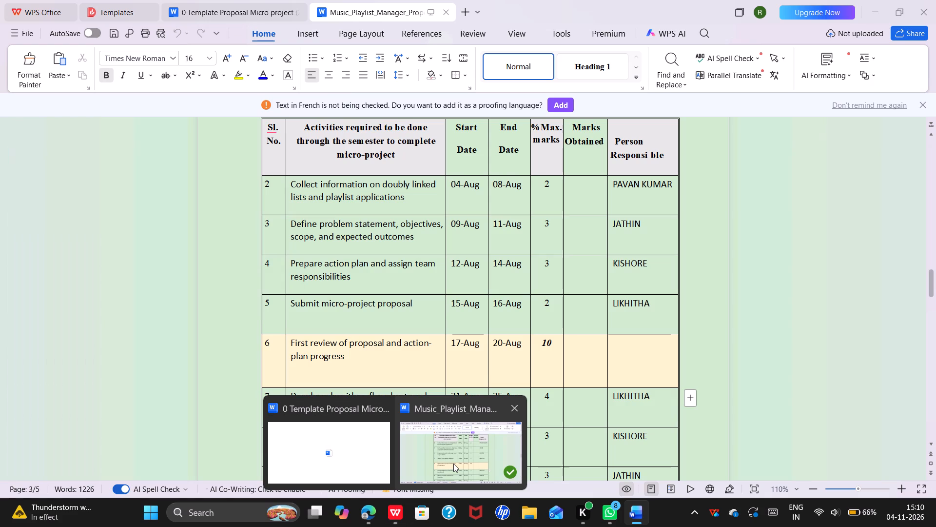
click(453, 464)
scroll(466, 407, down, 2)
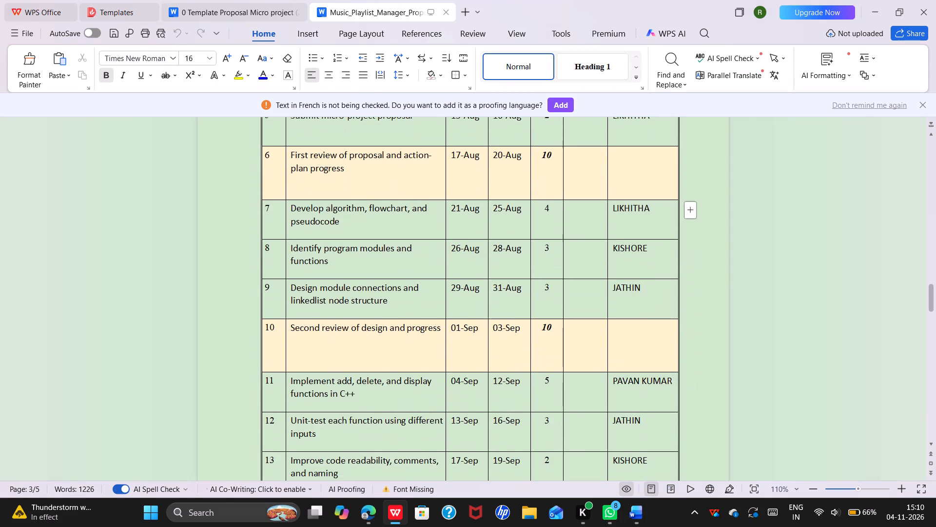
scroll(466, 407, down, 3)
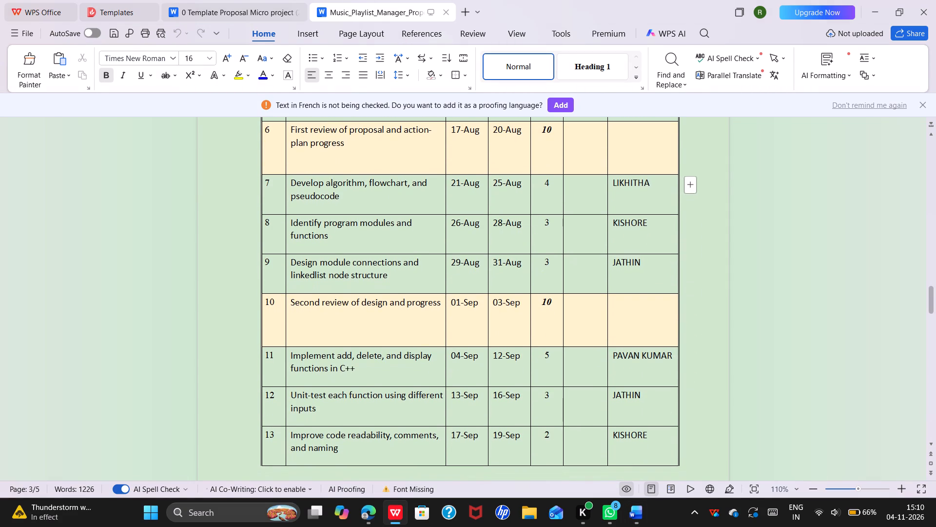
scroll(440, 388, up, 1)
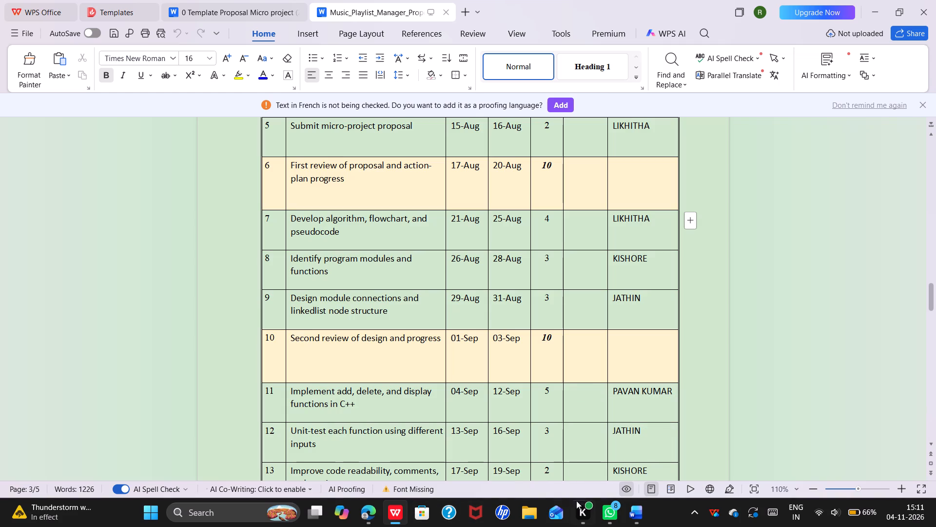
click(641, 523)
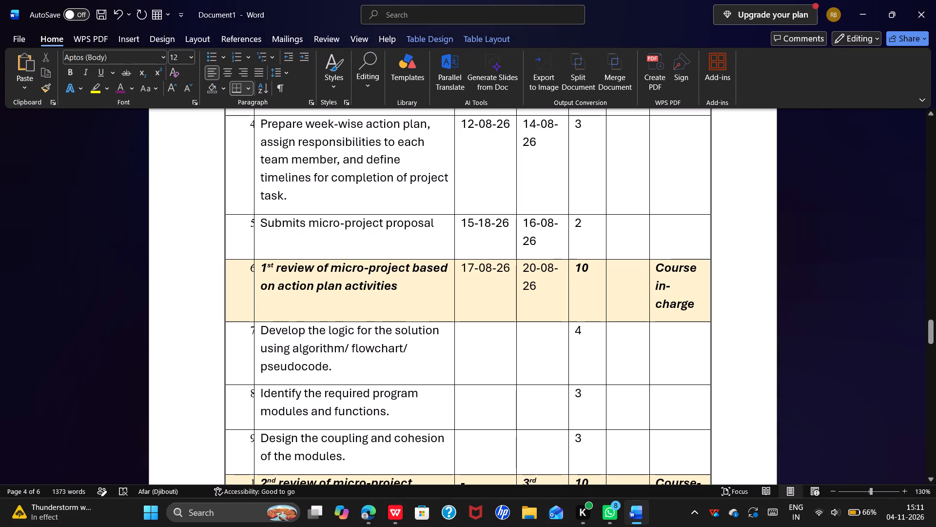
text(21-)
text(08-26)
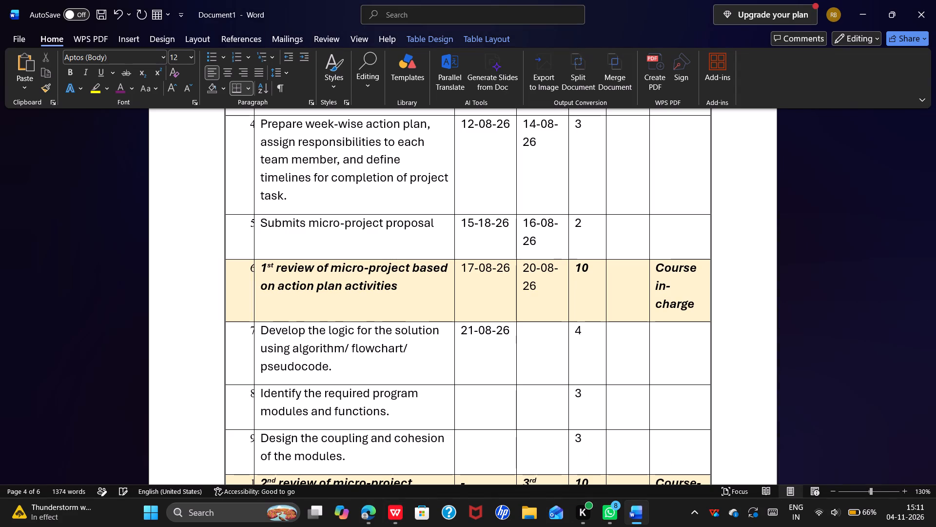
key(Right)
text(25-08-26)
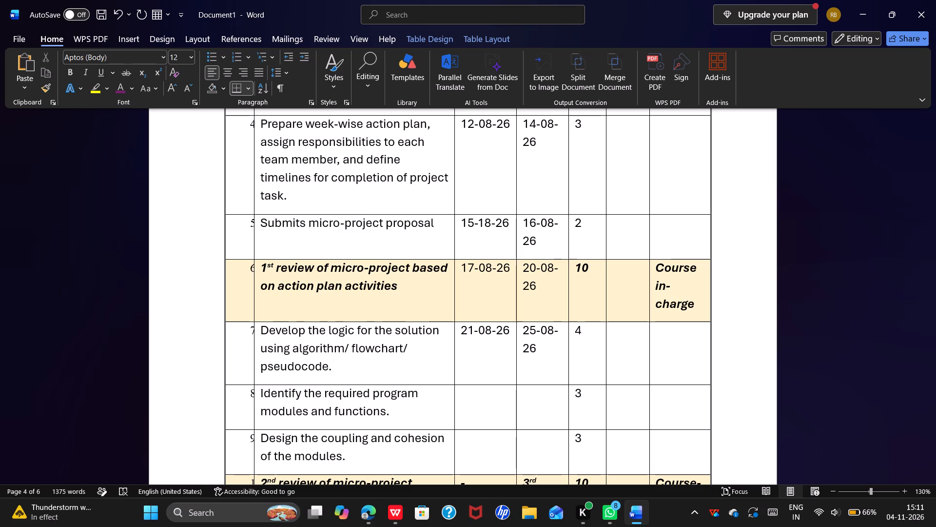
Set the Start Date of Action Plan row 8 to 26-08-26 and its End Date to 28-08-26.
click(471, 422)
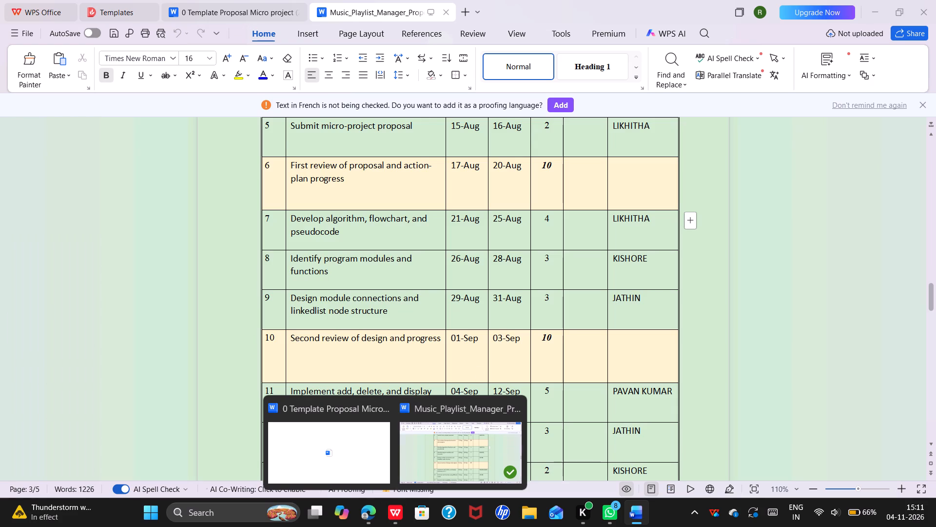
text(26-08-2)
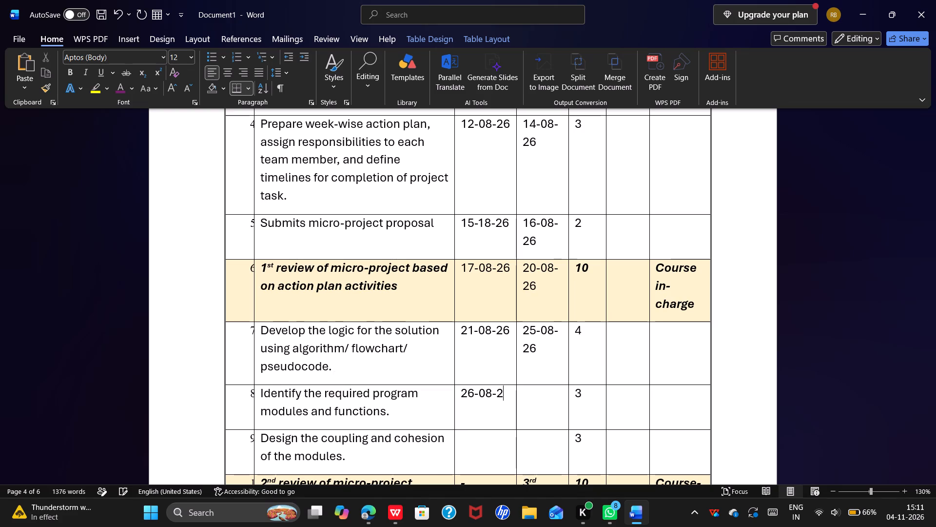
key(6)
key(Right)
text(28-)
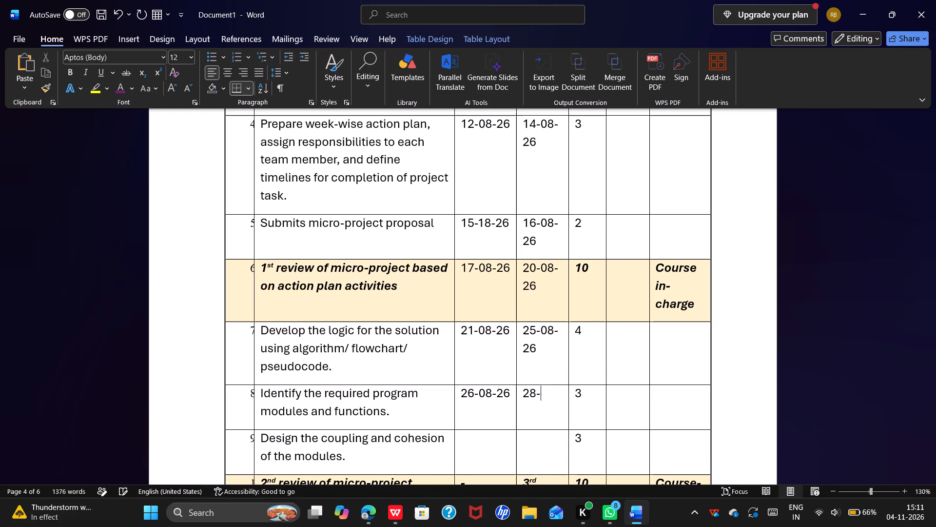
key(0)
text(8-26)
Set the Start Date of Action Plan row 9 to 29-08-26 and its End Date to 31-08-26, following the sample proposal.
scroll(477, 368, down, 1)
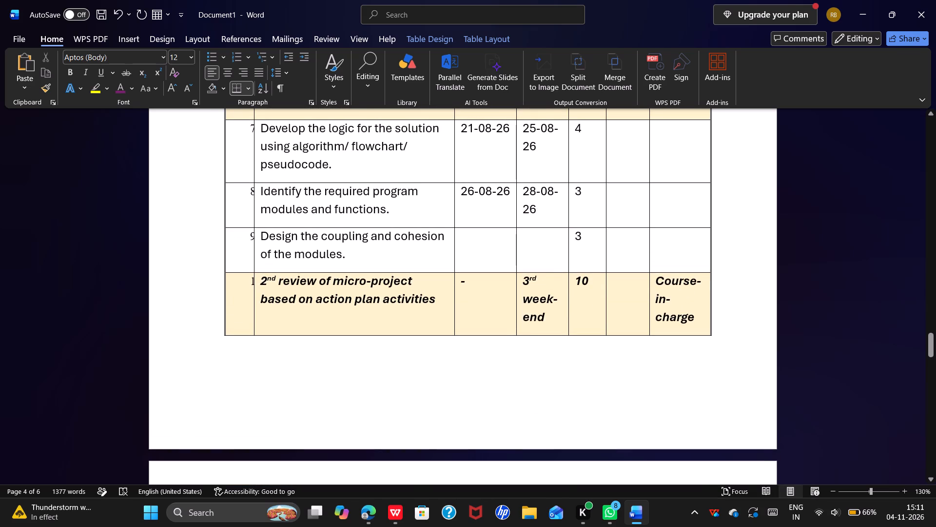
scroll(474, 244, down, 4)
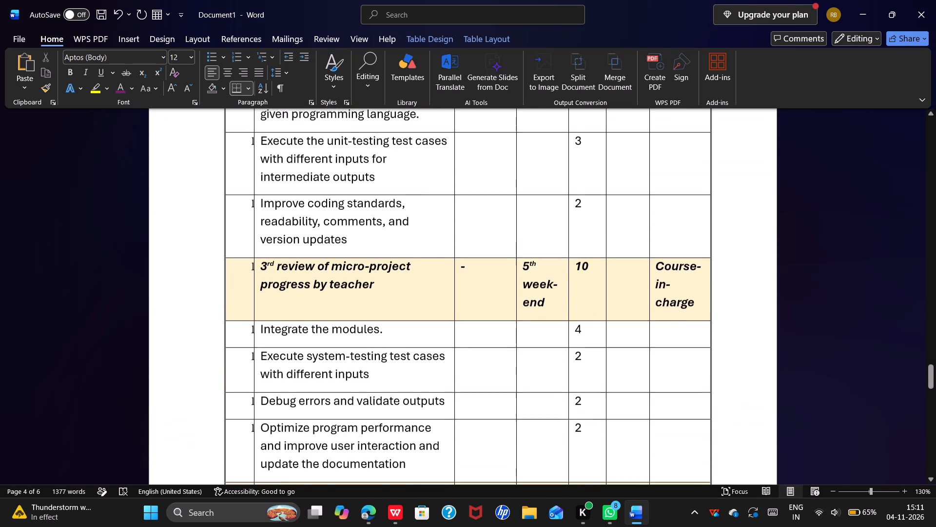
scroll(474, 244, down, 2)
scroll(474, 244, up, 2)
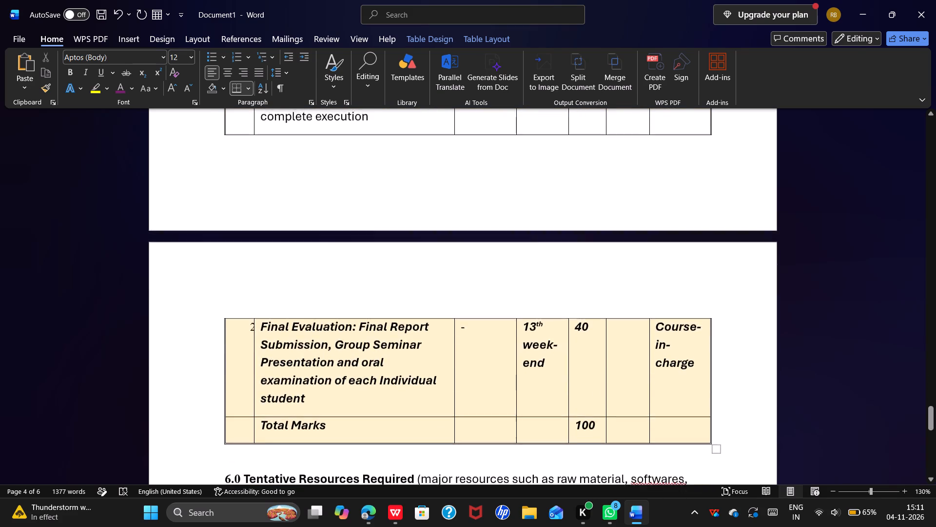
scroll(474, 244, up, 4)
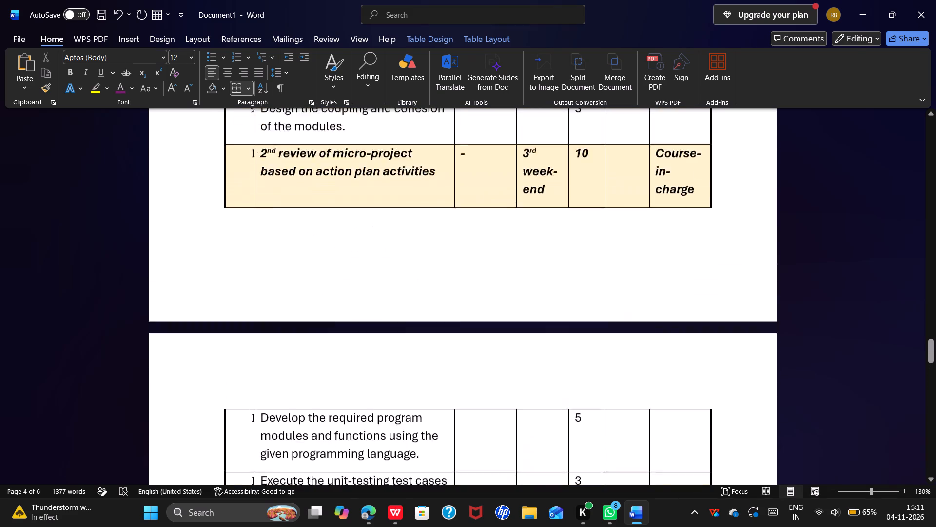
scroll(474, 244, up, 2)
click(474, 259)
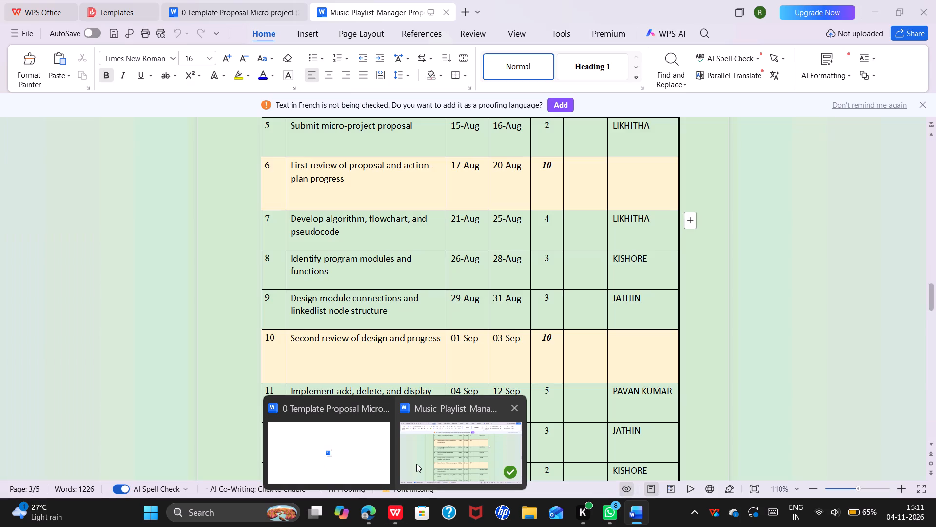
text(29-08-)
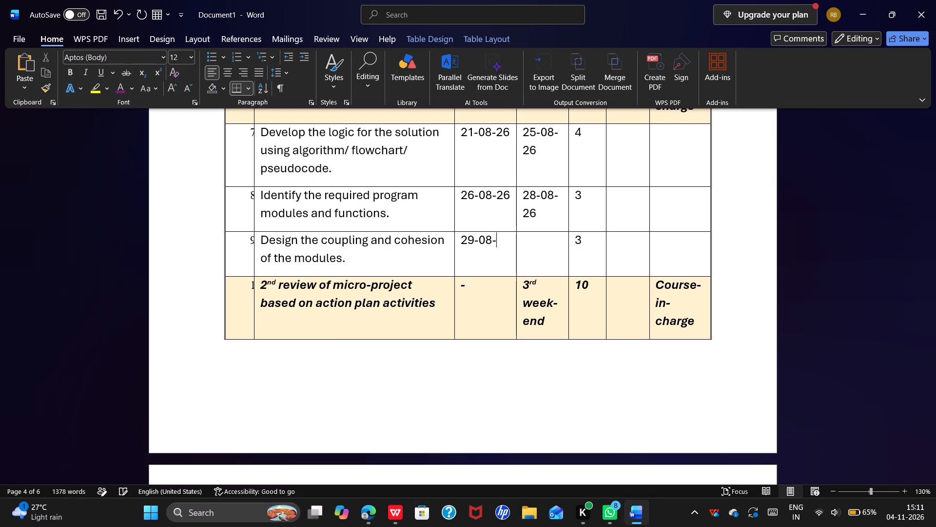
text(26)
key(Right)
text(31-08-26)
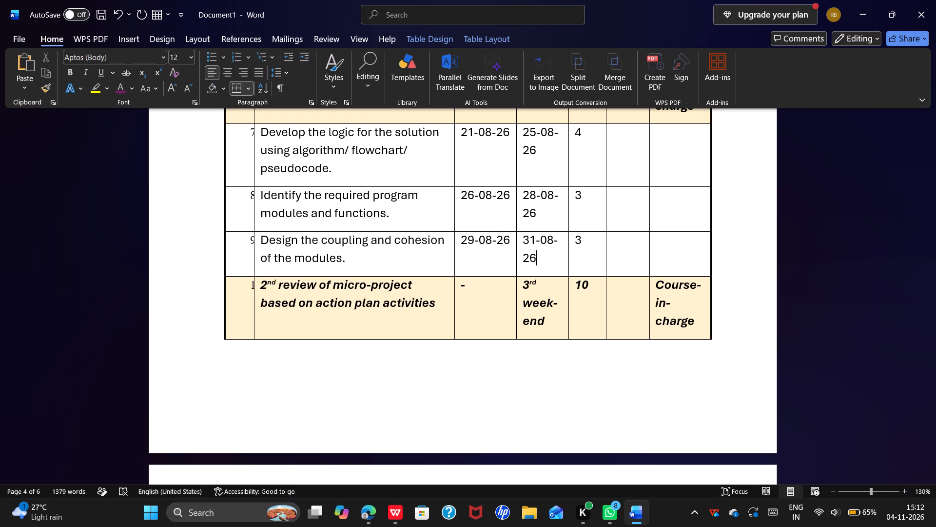
Replace the dash in the Start Date of Action Plan row 10 (2nd review) with 01-09-26.
click(476, 287)
key(BackSpace)
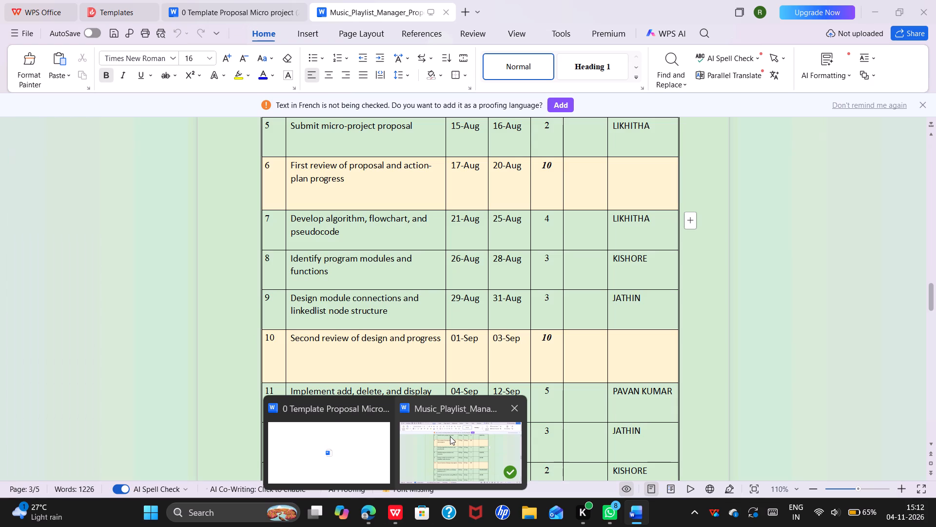
text(01-)
text(09-26)
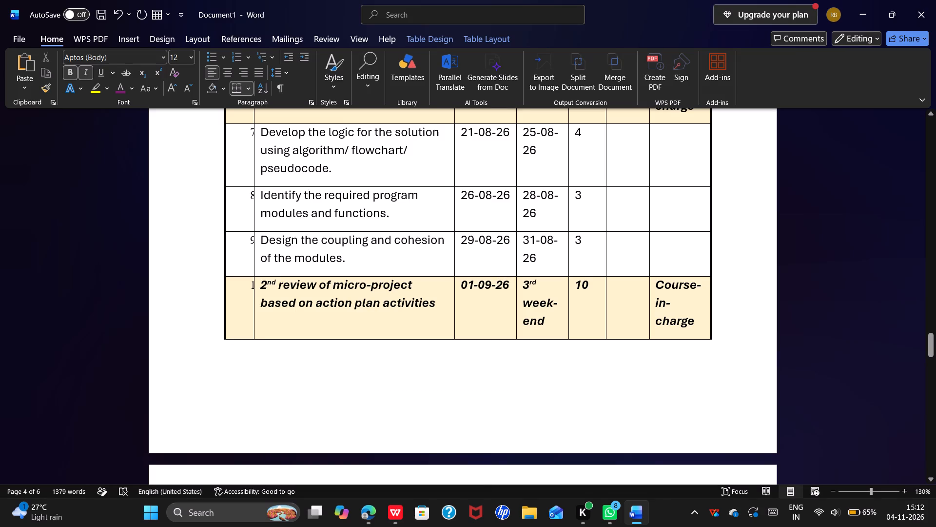
Remove the italic formatting from the text across Action Plan row 10, from the activity description to the responsible person.
drag(263, 283, 666, 313)
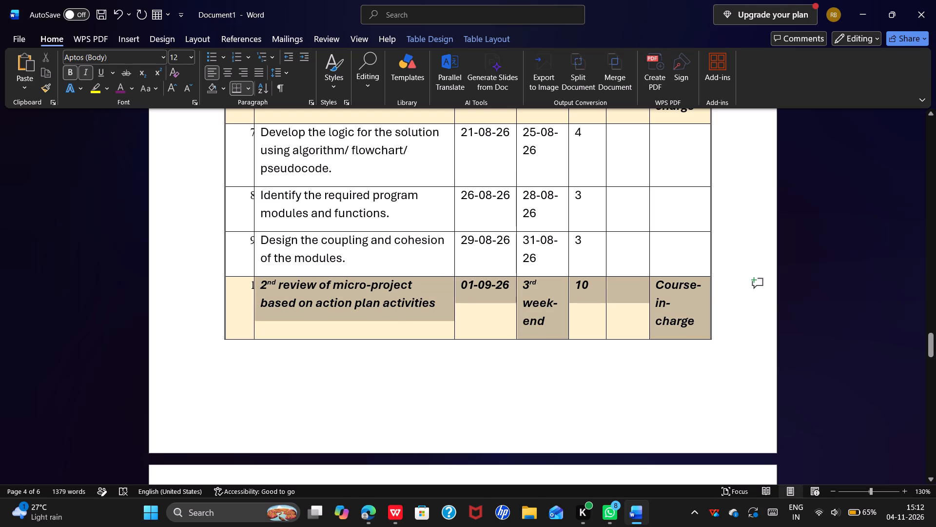
drag(666, 313, 686, 313)
click(710, 293)
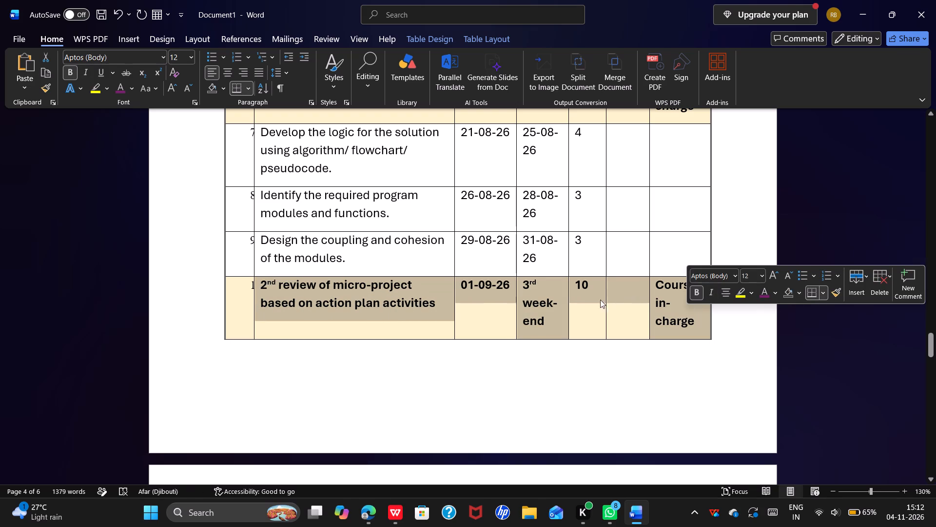
Remove the bold formatting from the Start Date in Action Plan row 10.
click(462, 284)
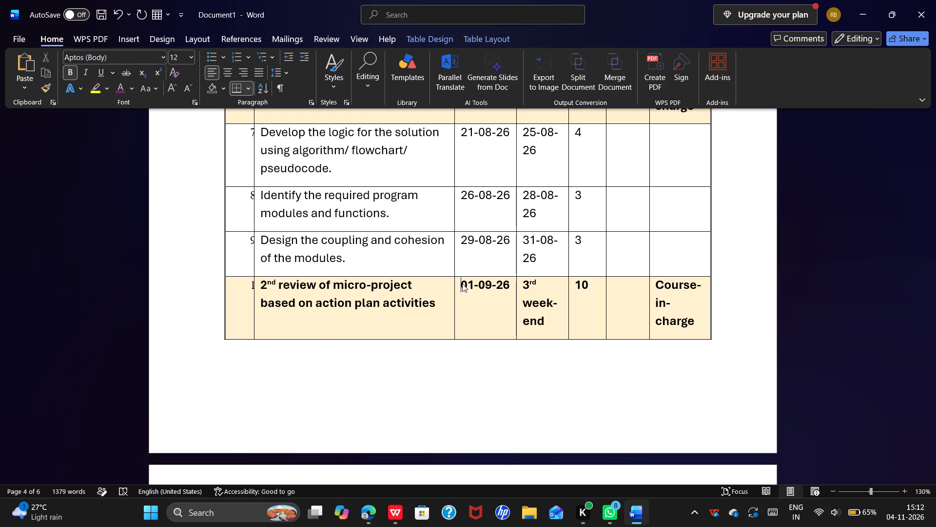
drag(463, 289, 499, 290)
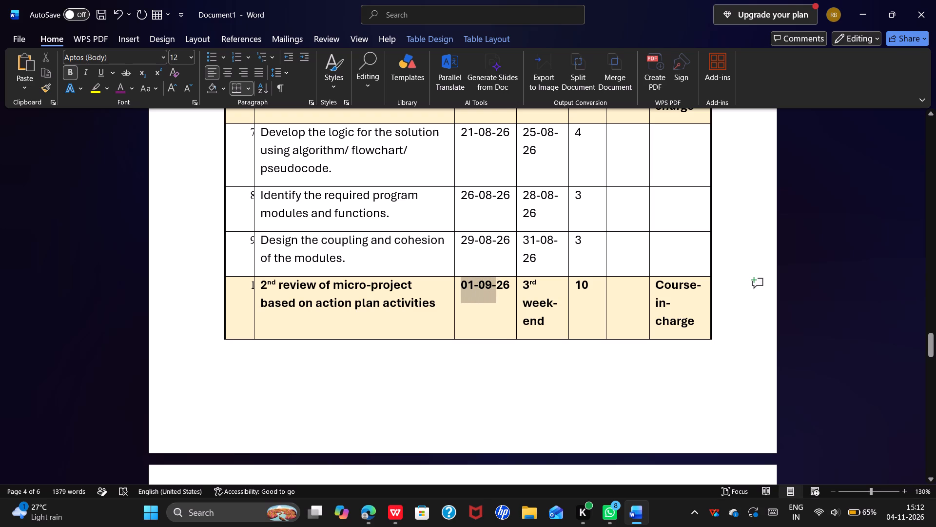
drag(499, 290, 513, 291)
click(525, 265)
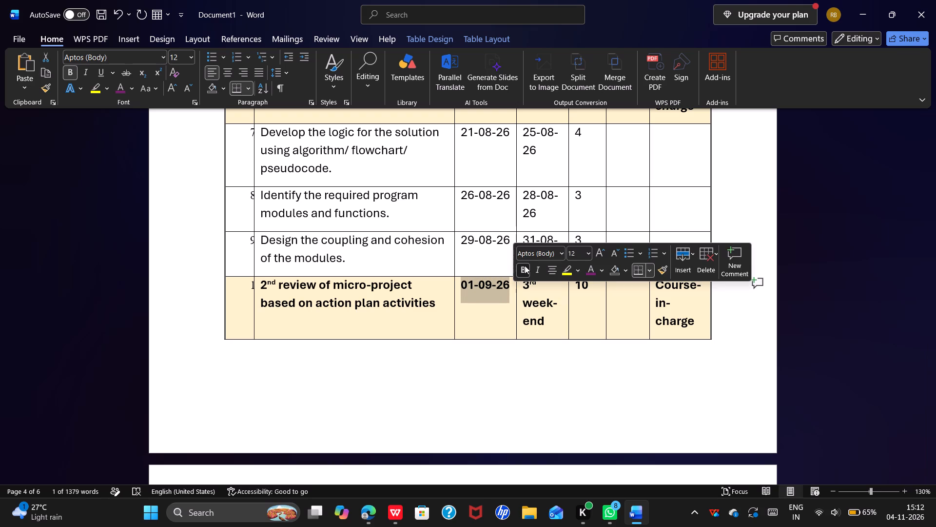
click(494, 308)
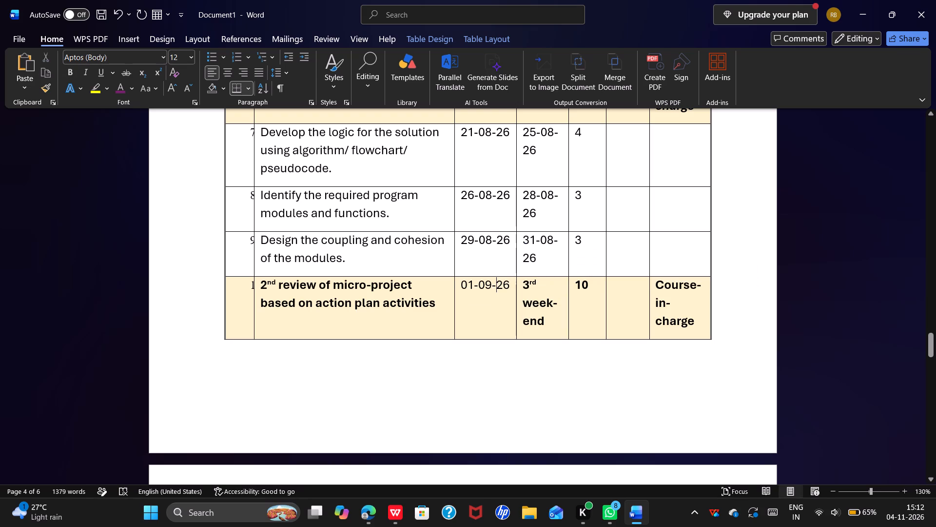
Replace the End Date of Action Plan row 10 with 03-09-26 in non-bold text.
drag(526, 288, 528, 296)
drag(528, 296, 542, 324)
click(551, 305)
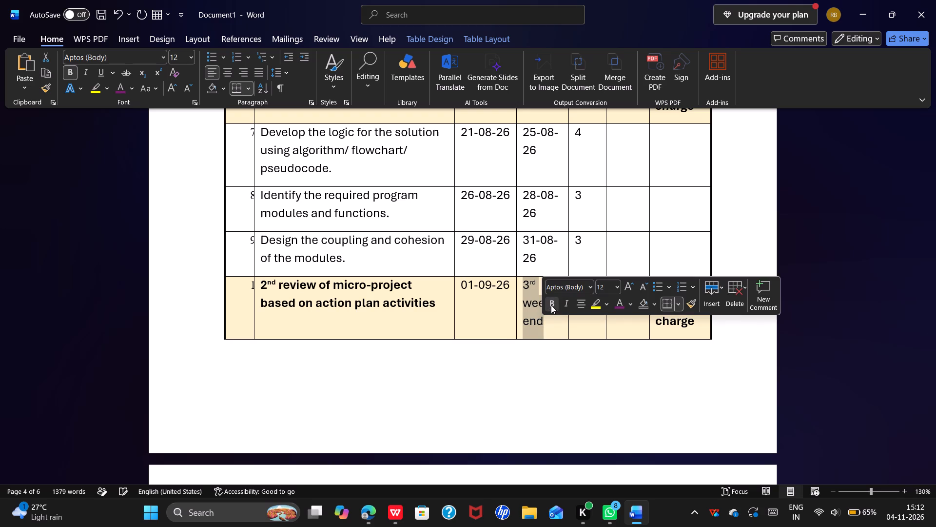
key(BackSpace)
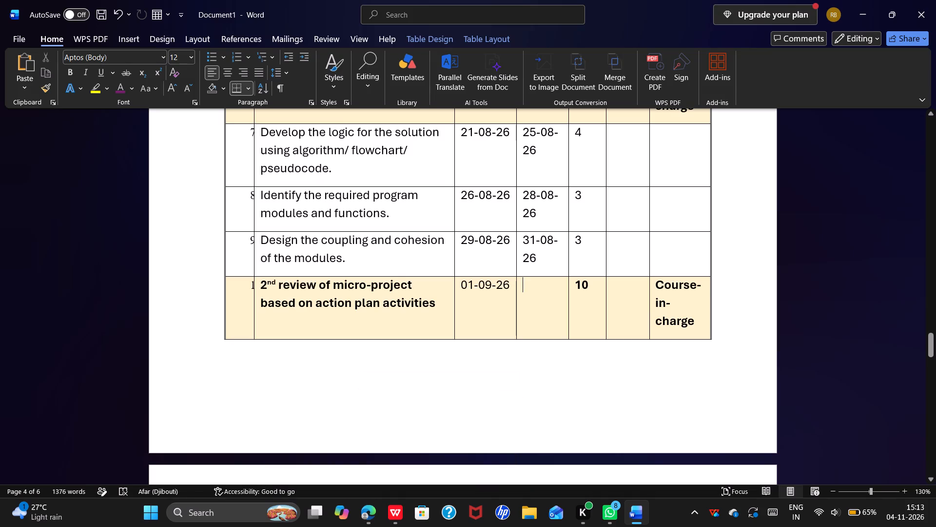
text(03-09)
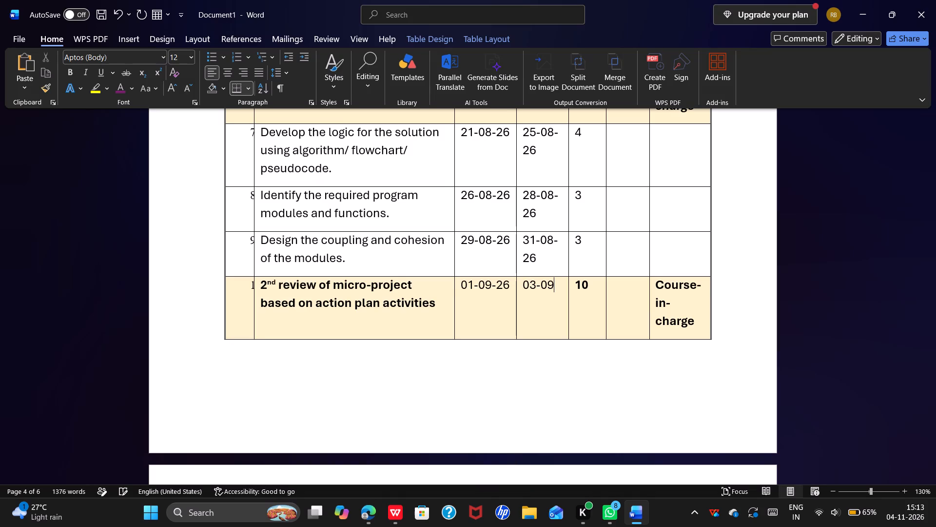
text(-26)
Set the Start Date of Action Plan row 11 (develop program modules) to 04-09-26 and its End Date to 12-09-26.
scroll(440, 321, down, 1)
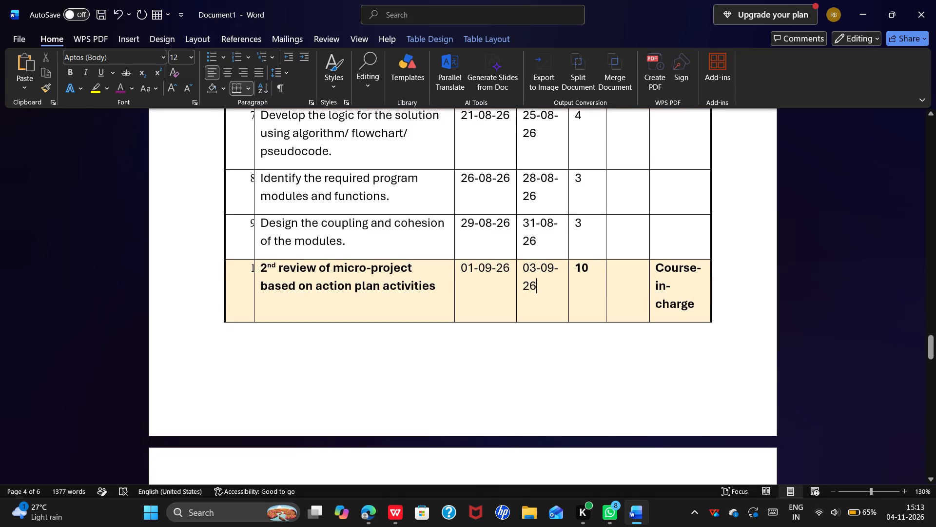
scroll(440, 321, down, 2)
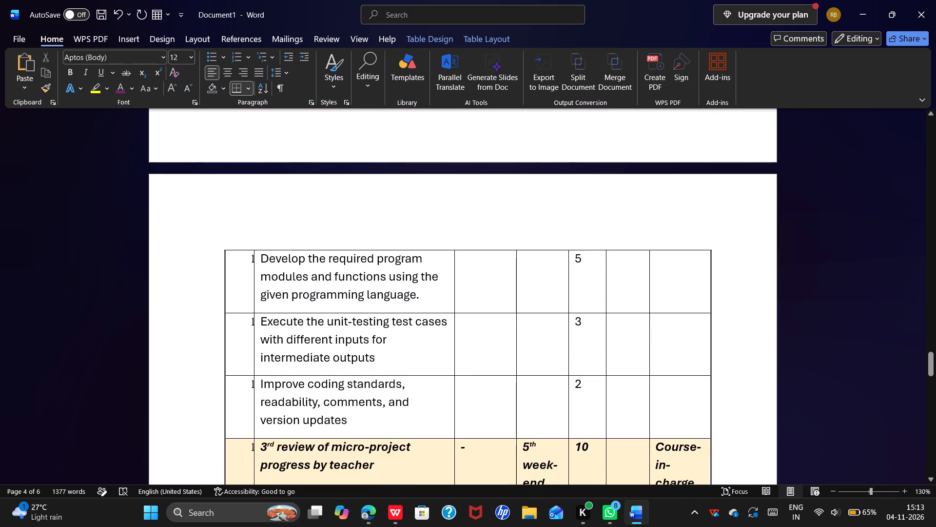
click(461, 284)
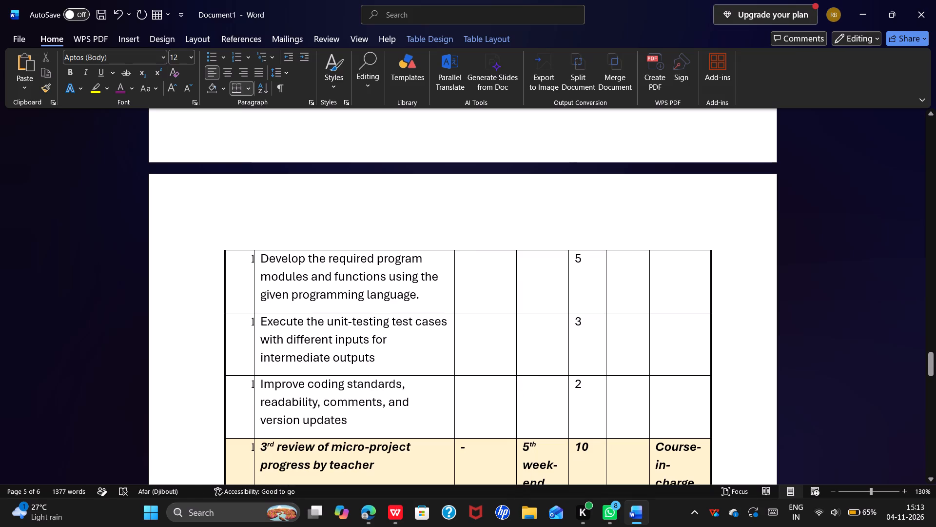
text(04-09-26)
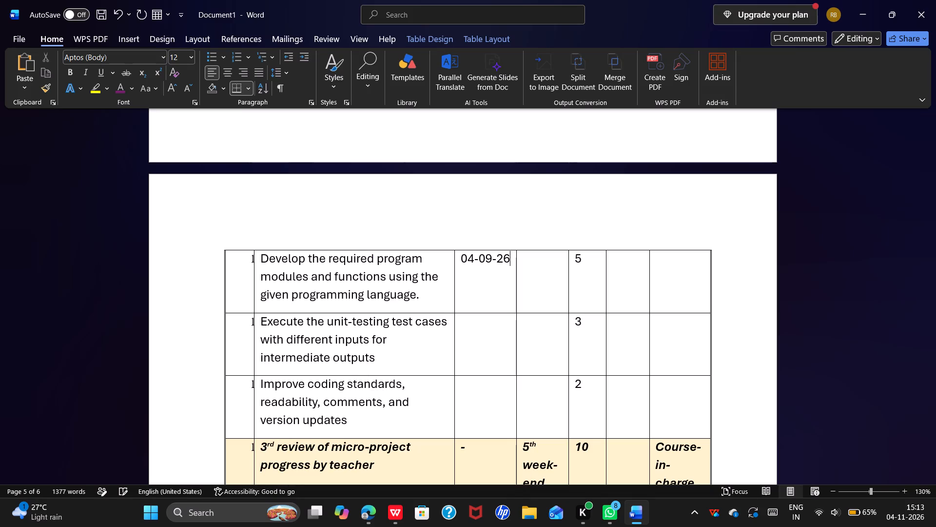
key(Right)
text(12-09-26)
Widen the serial-number column of the Action Plan table by moving its outer border into the page margin.
scroll(483, 337, down, 1)
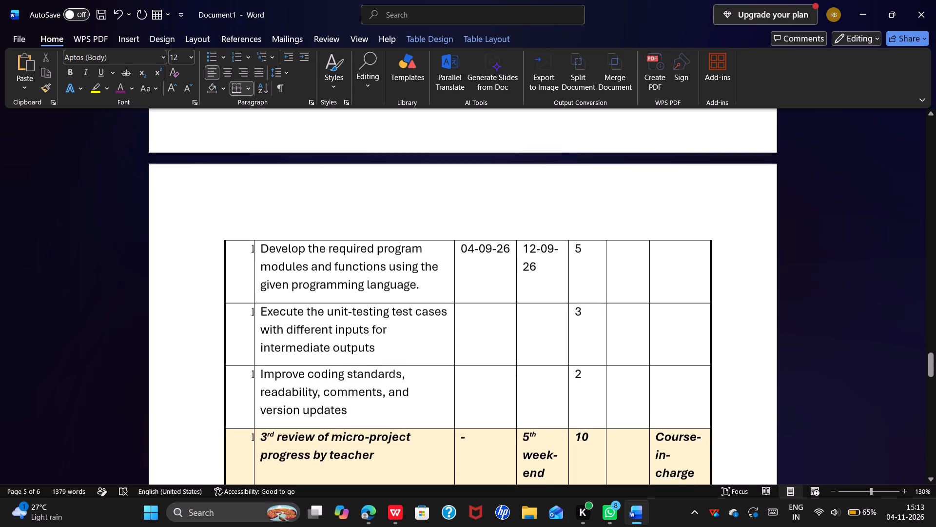
scroll(483, 337, down, 1)
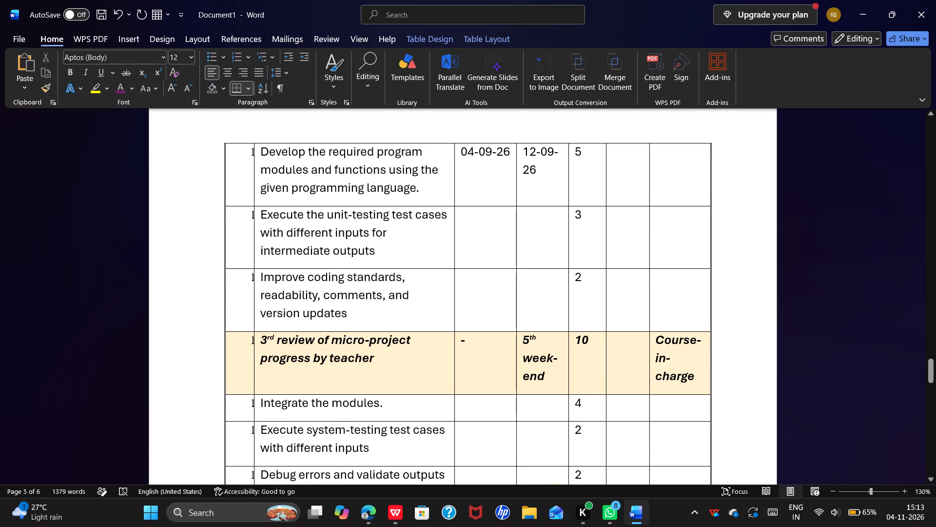
drag(255, 309, 251, 309)
double_click(251, 309)
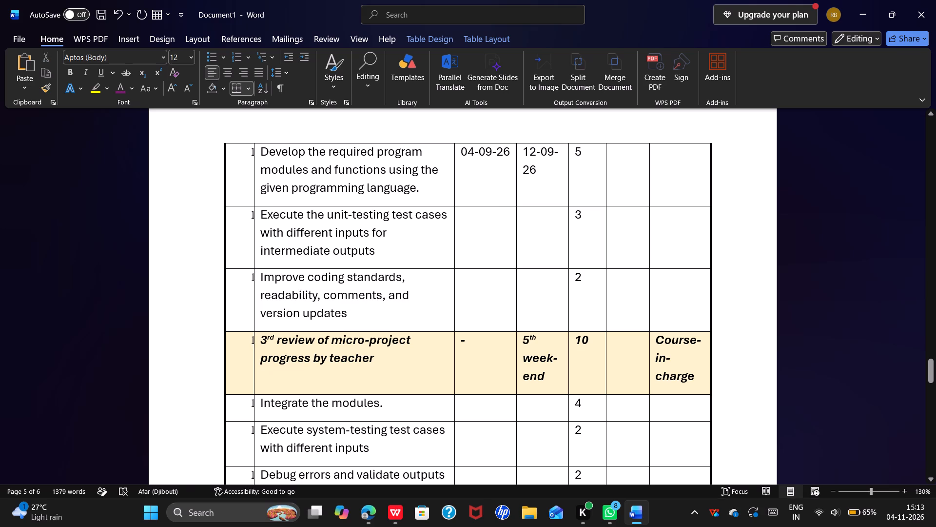
drag(225, 299, 209, 298)
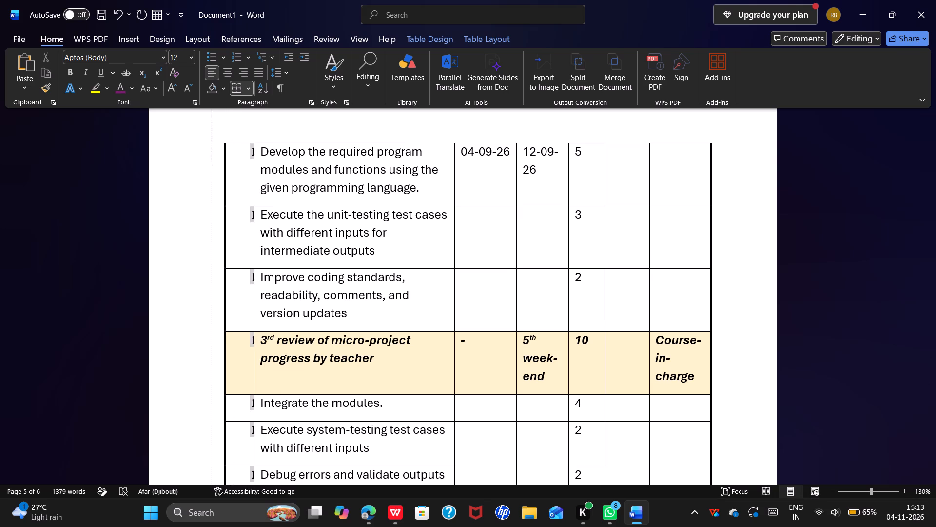
drag(209, 298, 205, 297)
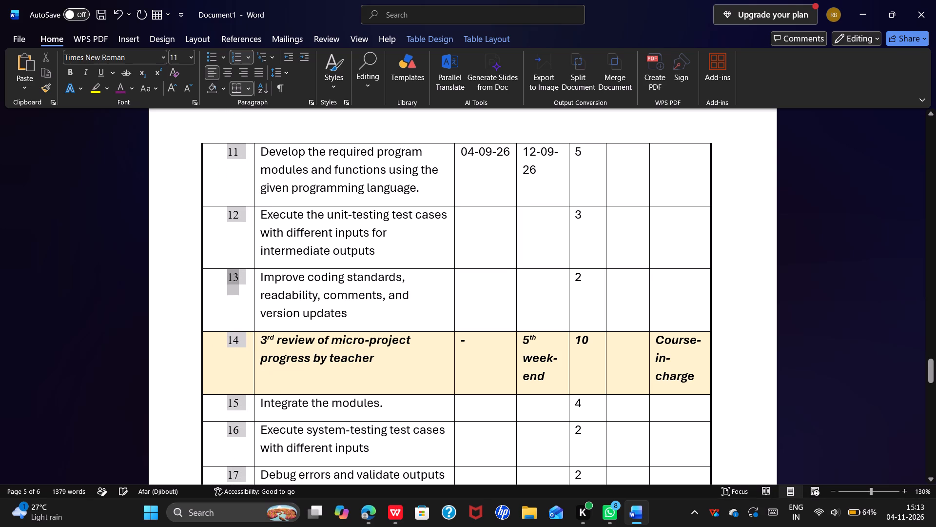
click(224, 297)
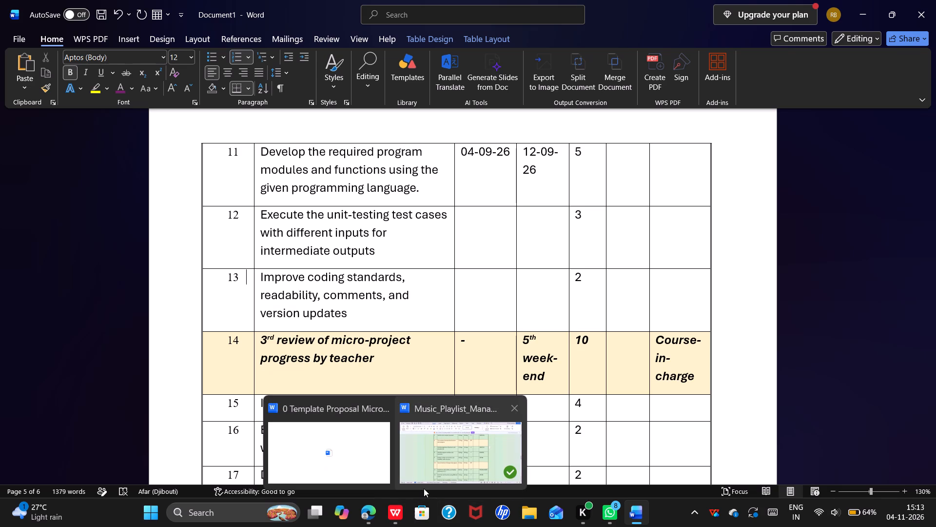
Using the Music Playlist sample in WPS Office, set Action Plan row 12 in Word to Start Date 13-09-26 and End Date 16-09-26.
click(447, 453)
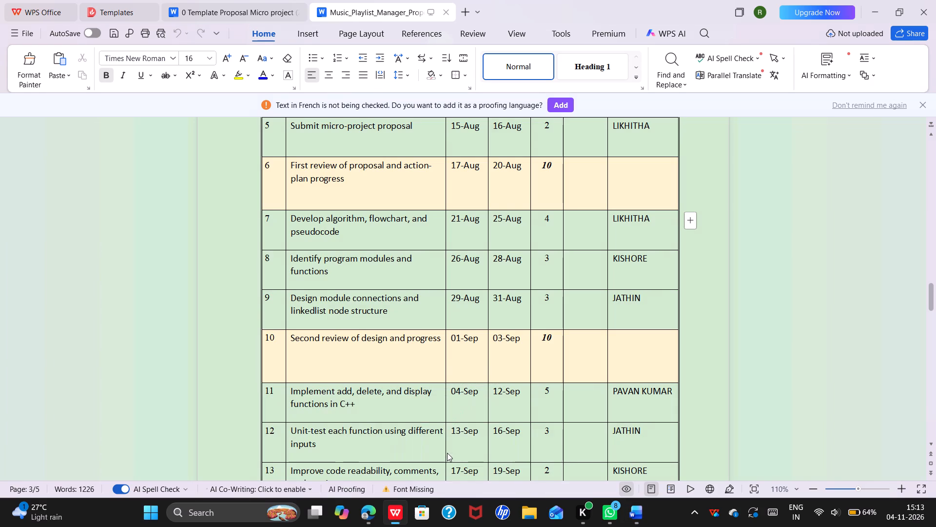
scroll(459, 392, down, 4)
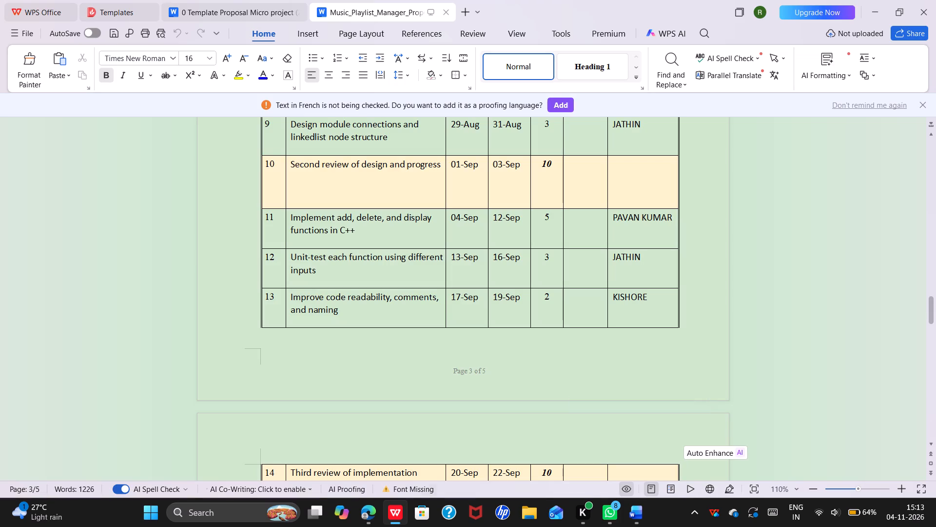
click(637, 516)
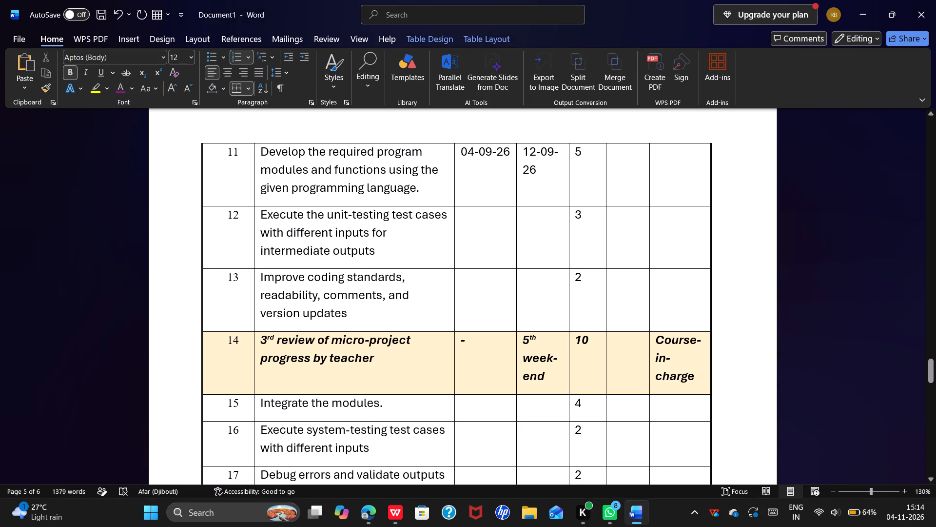
click(470, 224)
text(13-09-26)
key(Right)
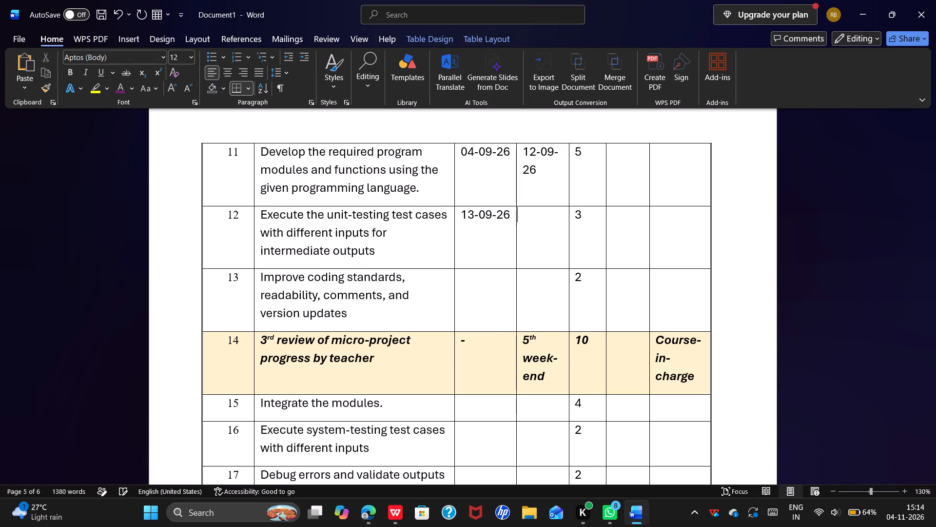
text(19)
key(BackSpace)
key(6)
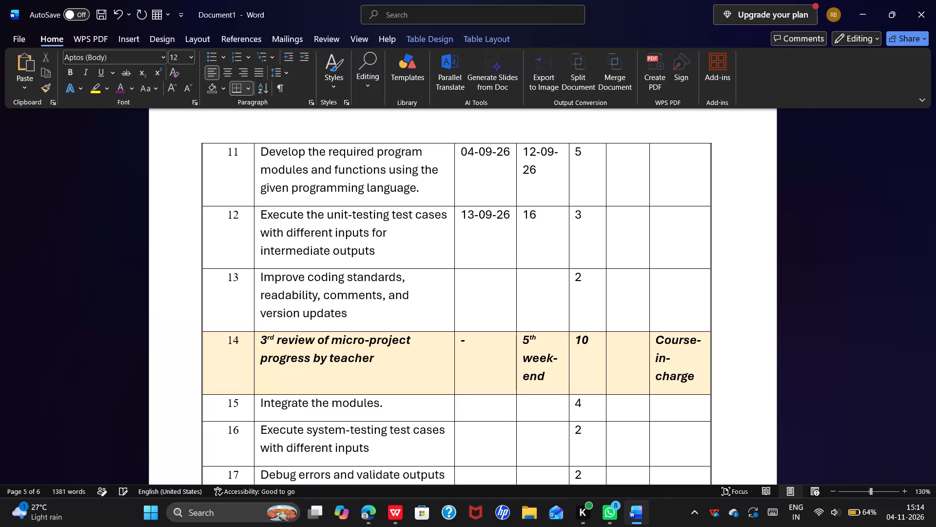
text(-09-26)
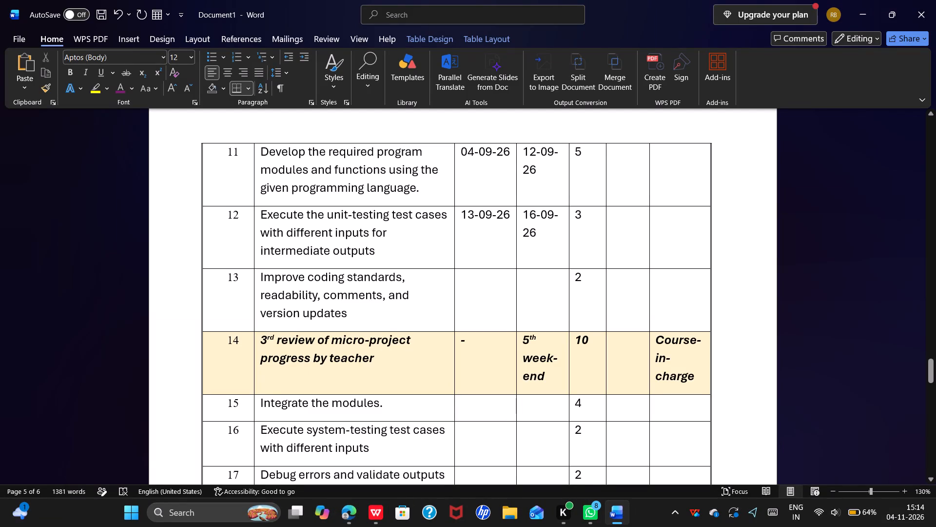
Set both the Start Date and the End Date of Action Plan row 13 (improve coding standards) to 19-09-26.
click(469, 288)
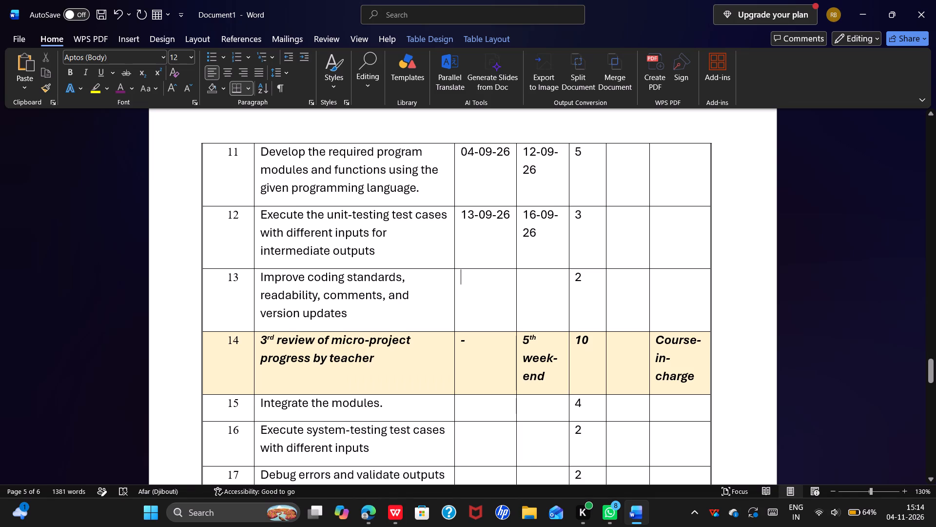
text(19-09-26)
key(Right)
text(19-)
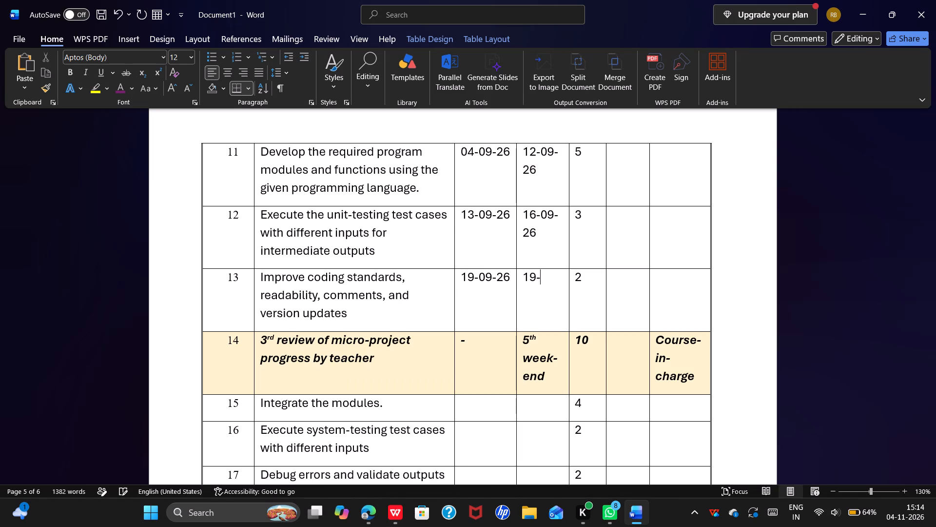
text(09-26)
Using the WPS Office sample, replace the Start Date of Action Plan row 14 in Word with 20-09-26, without bold or italic.
scroll(443, 347, down, 1)
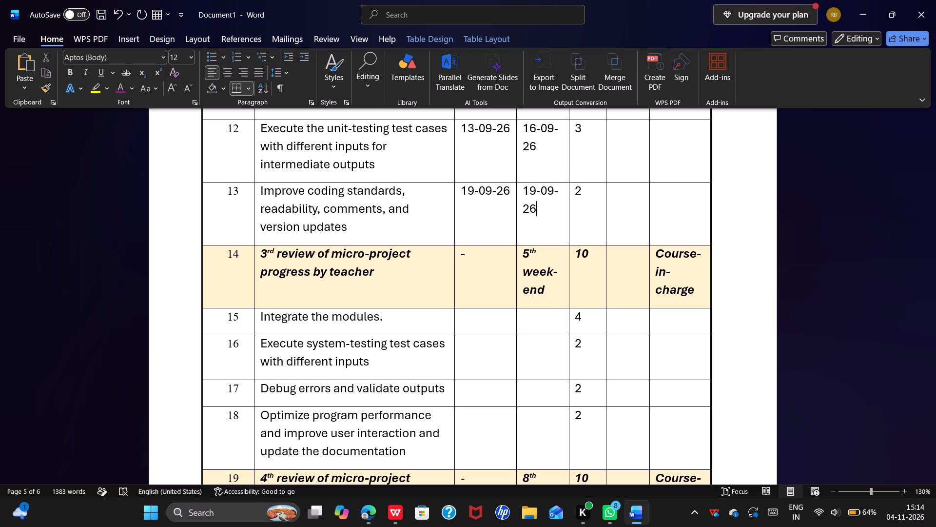
click(468, 262)
key(BackSpace)
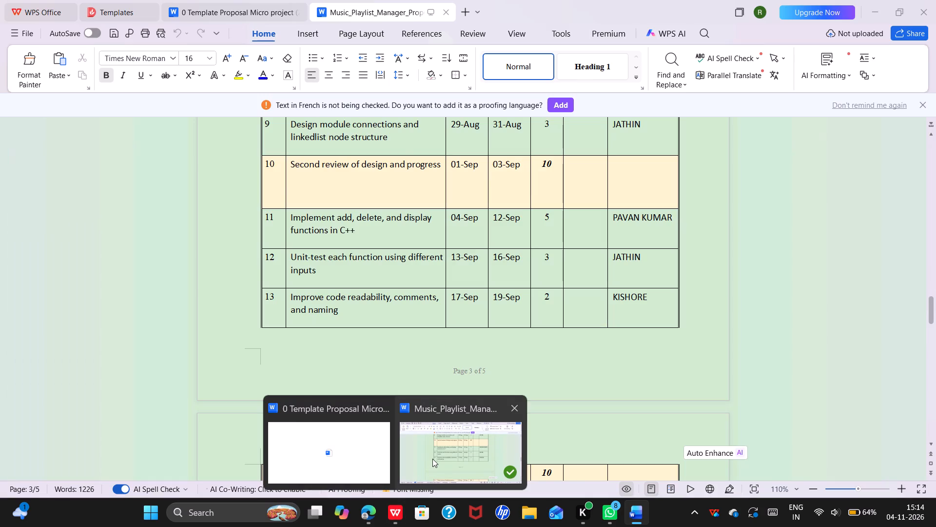
click(432, 446)
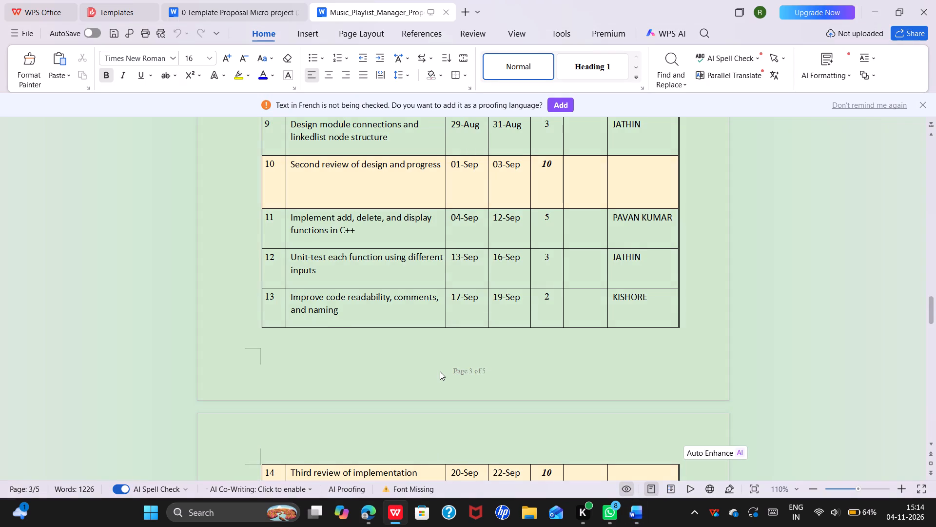
scroll(440, 371, down, 5)
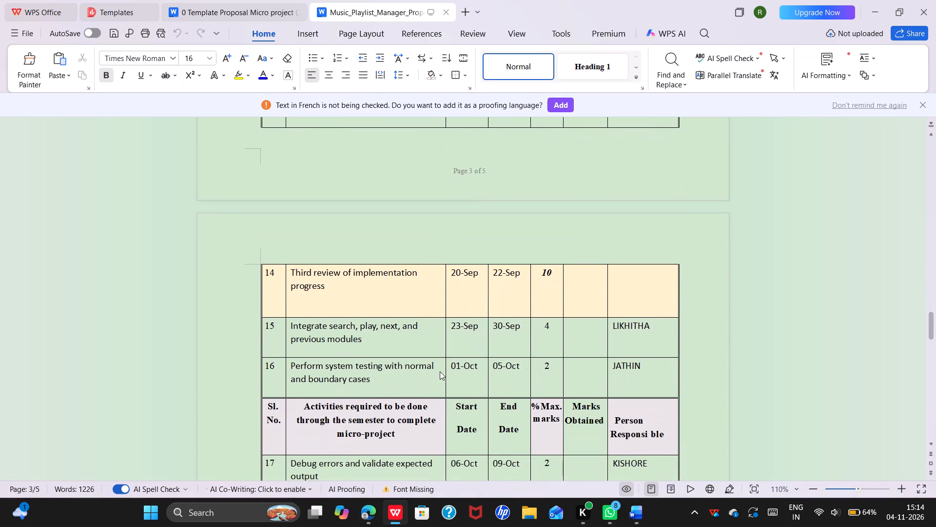
scroll(440, 371, down, 4)
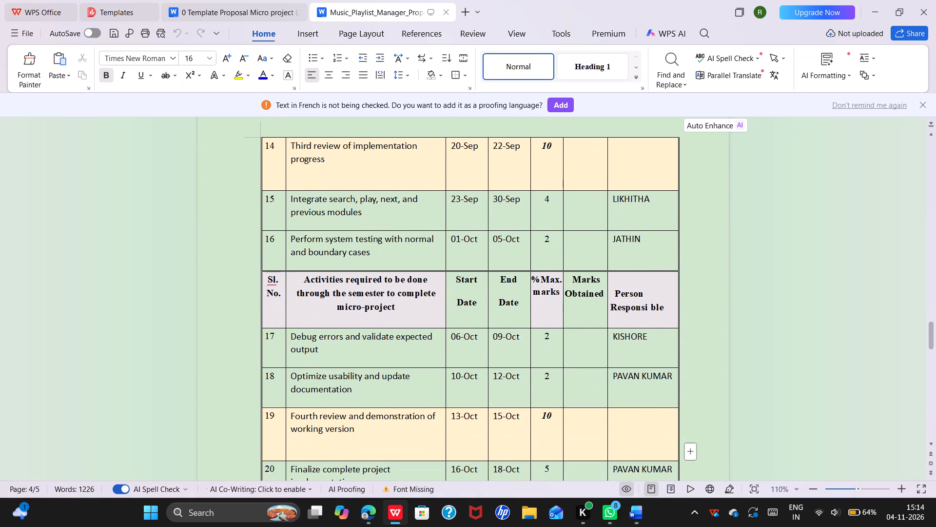
click(629, 525)
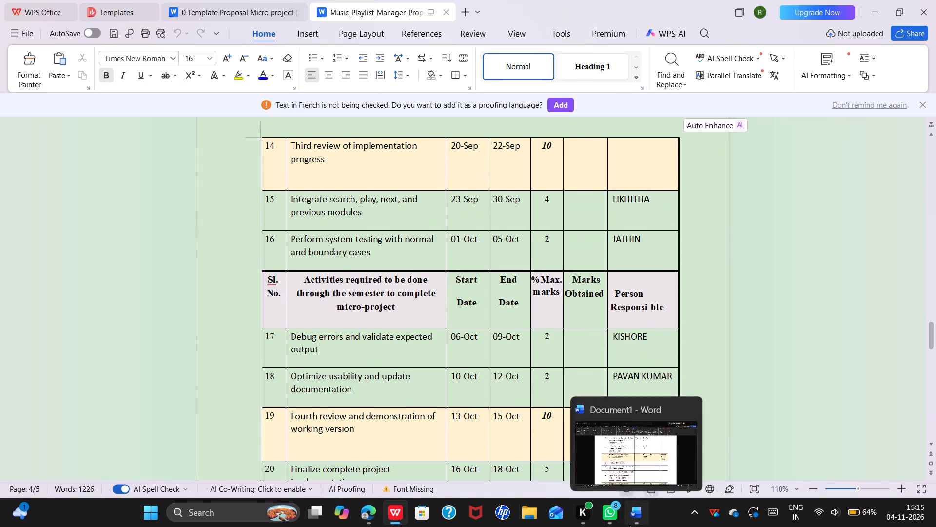
text(20)
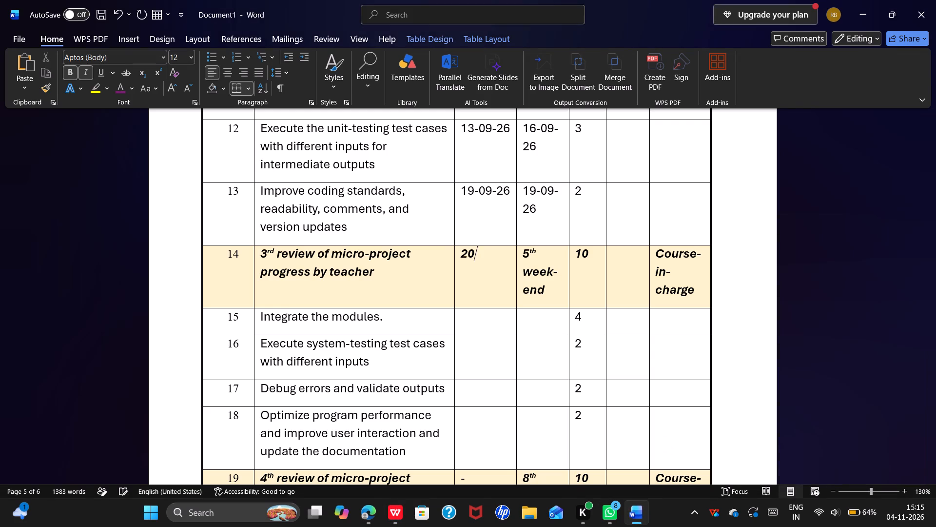
key(minus)
text(09-26)
drag(464, 254, 488, 254)
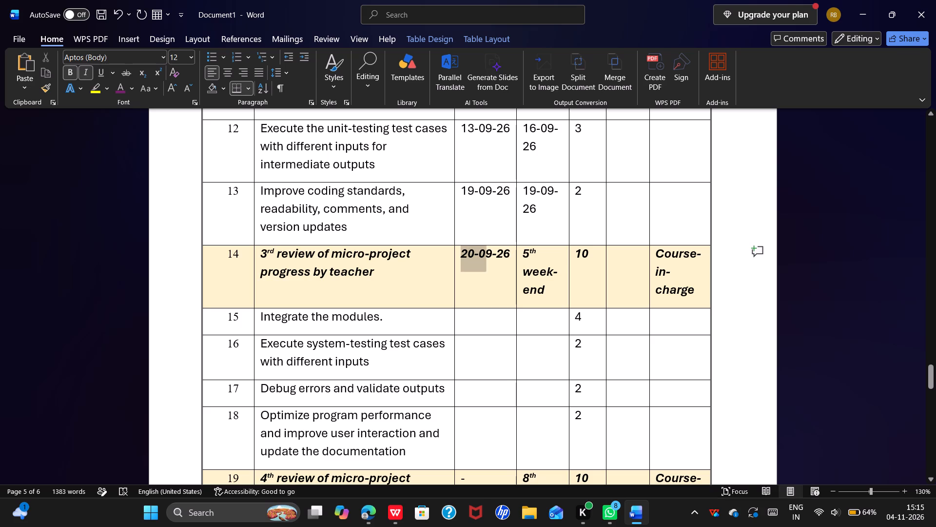
drag(488, 254, 507, 254)
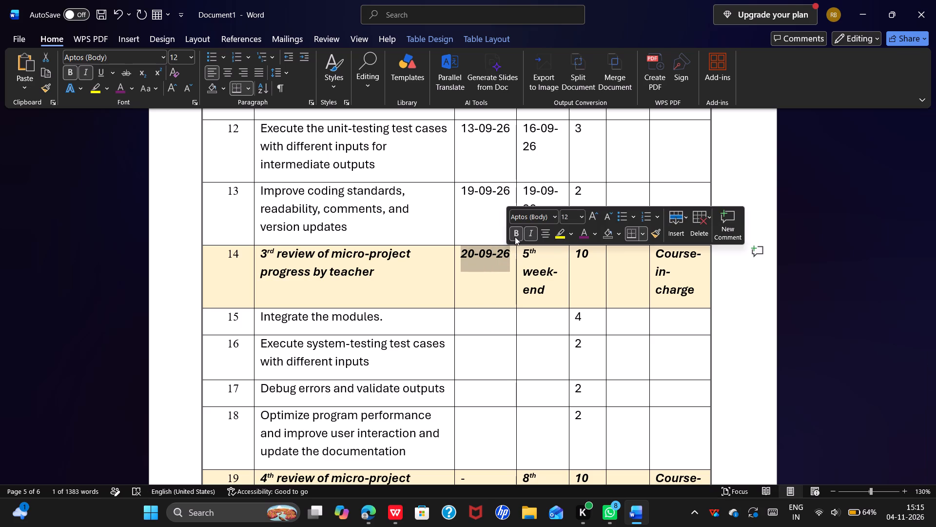
click(515, 237)
click(531, 232)
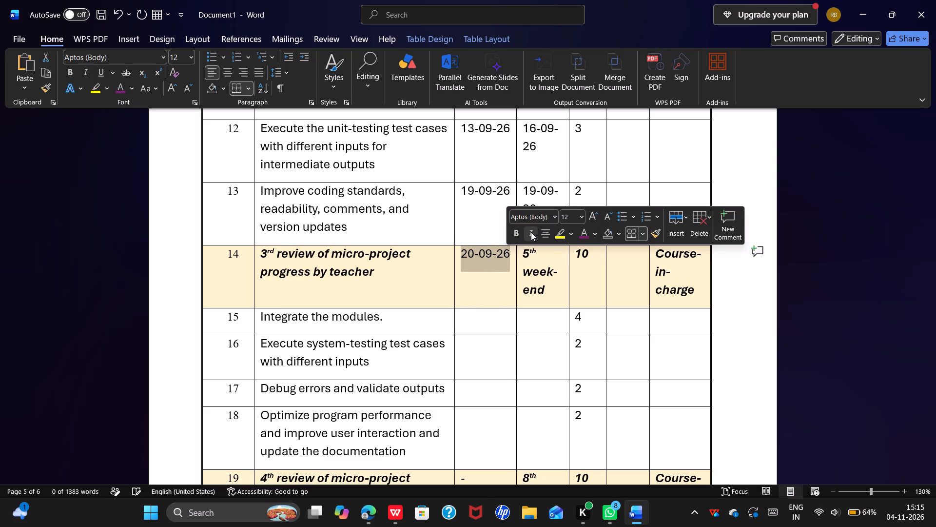
Replace the End Date of Action Plan row 14 (3rd review) with 22-09-26, without bold or italic formatting.
click(578, 257)
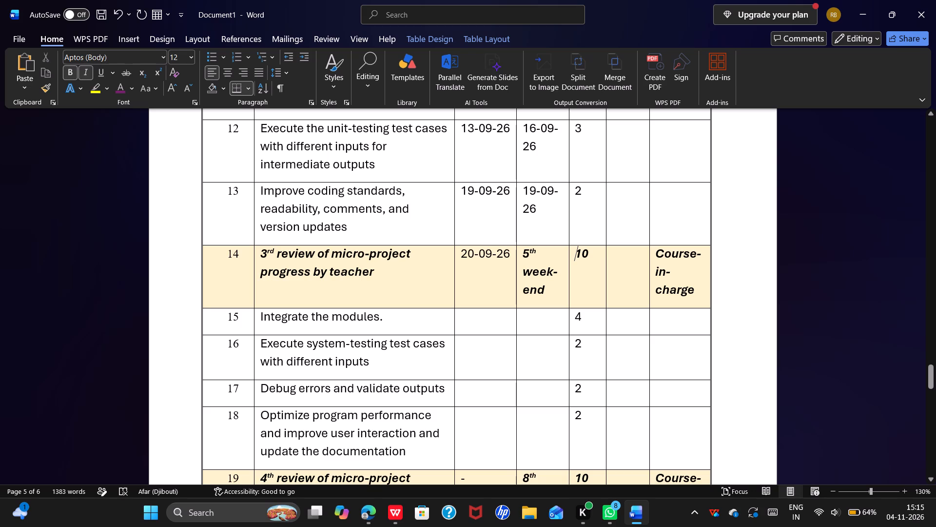
drag(524, 253, 542, 291)
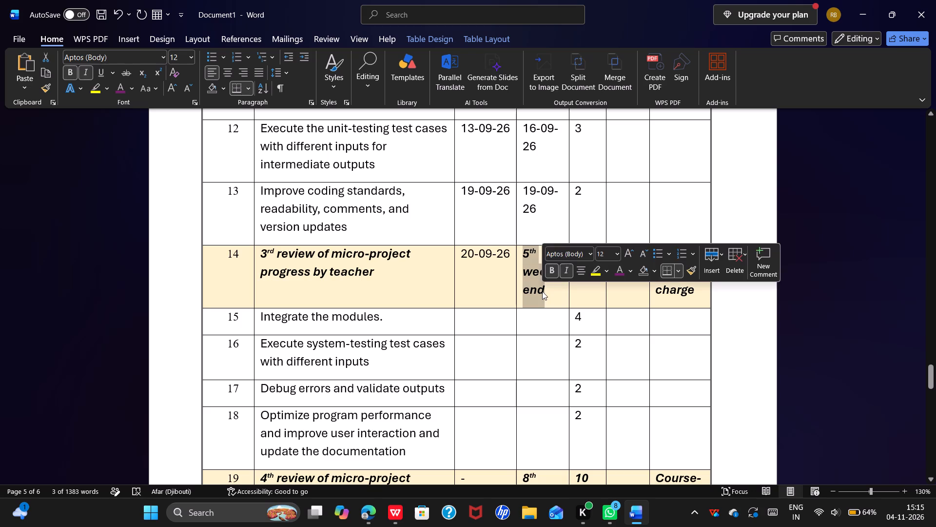
key(BackSpace)
text(22-09)
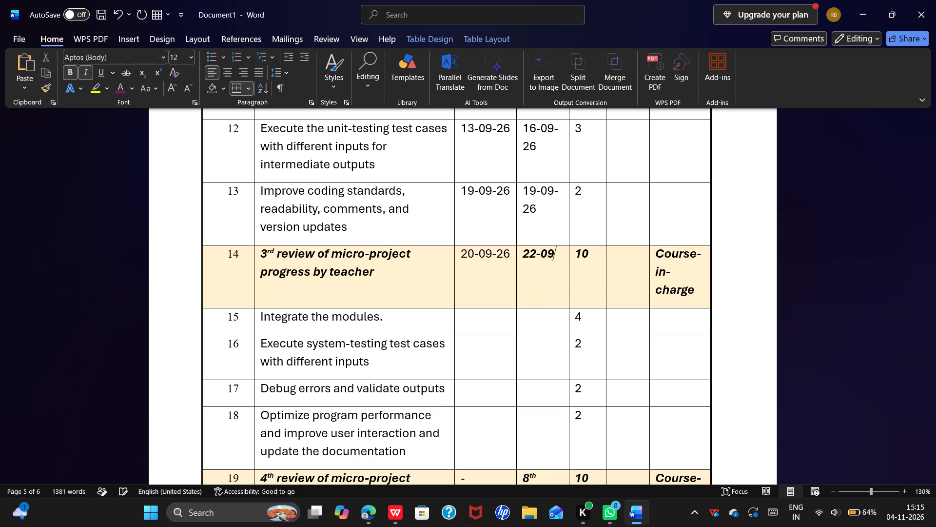
text(-26)
drag(525, 254, 539, 270)
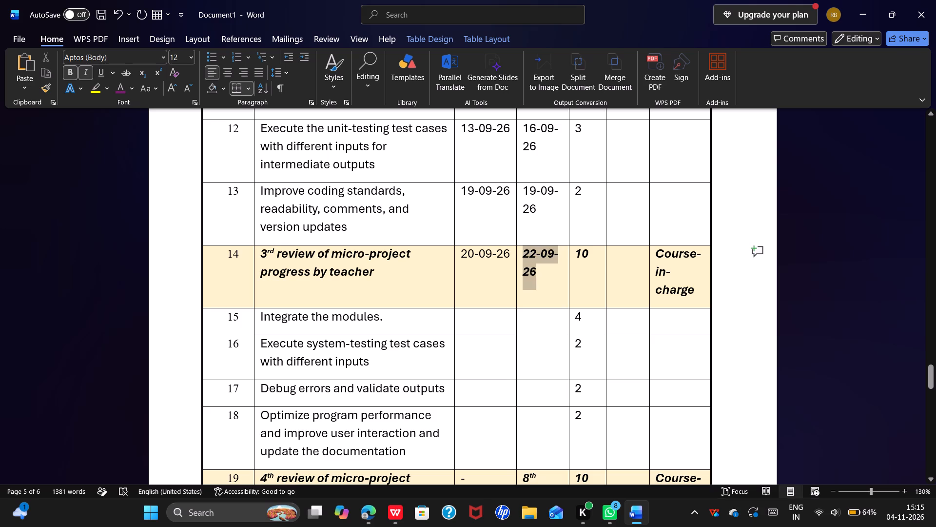
drag(539, 270, 541, 270)
click(551, 247)
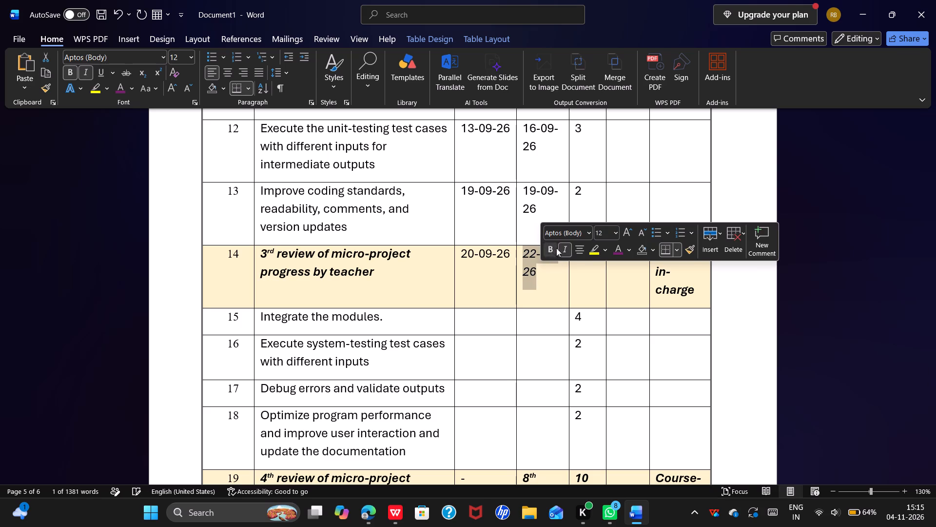
click(564, 250)
Set the Start Date of Action Plan row 15 (integrate the modules) to 23-09-26 and its End Date to 30-09-26.
click(479, 320)
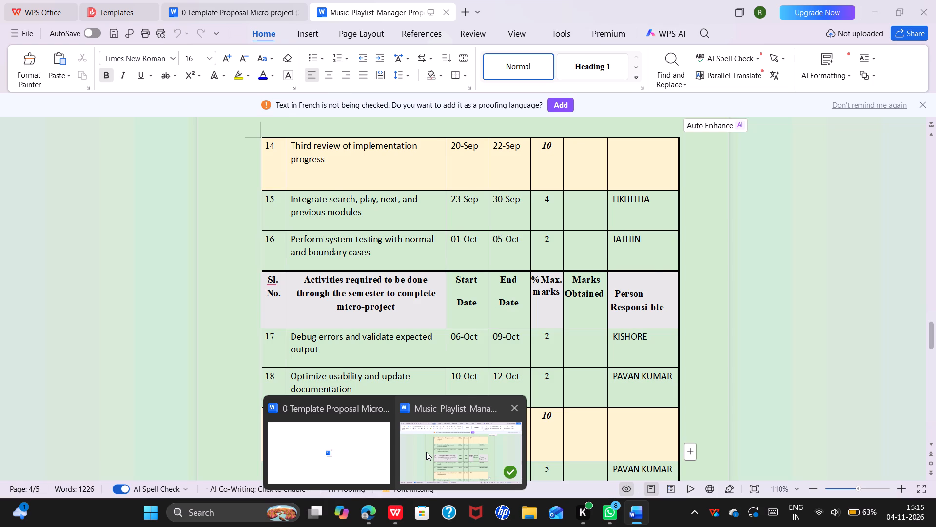
text(23-)
text(09-26)
key(Right)
text(30-)
key(0)
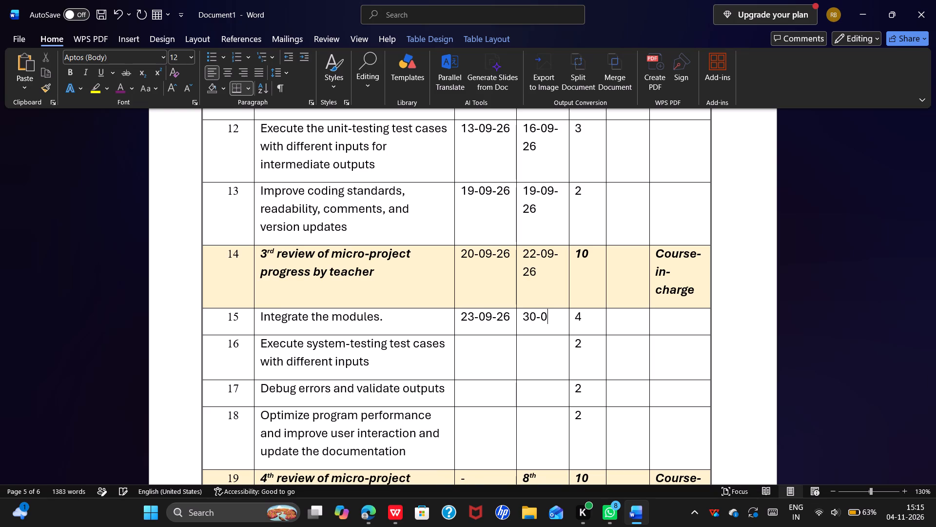
key(minus)
key(BackSpace)
text(9-26)
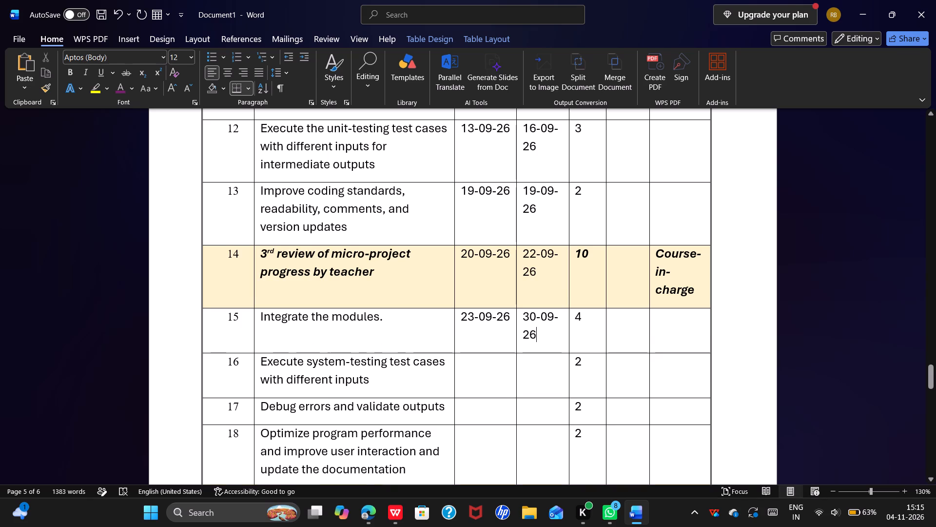
scroll(479, 376, down, 2)
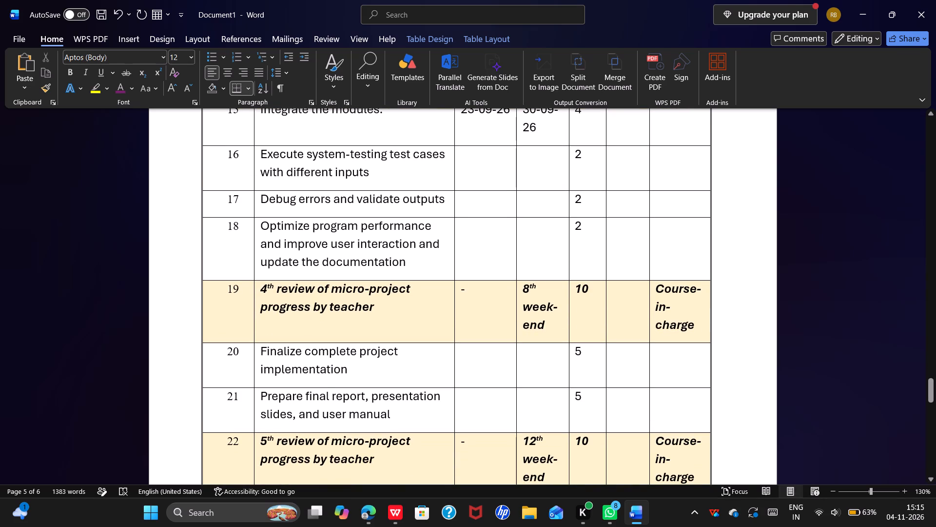
Set the Start Date of Action Plan row 16 (execute system-testing test cases) to 01-10-26, using the WPS Office sample as reference.
click(485, 161)
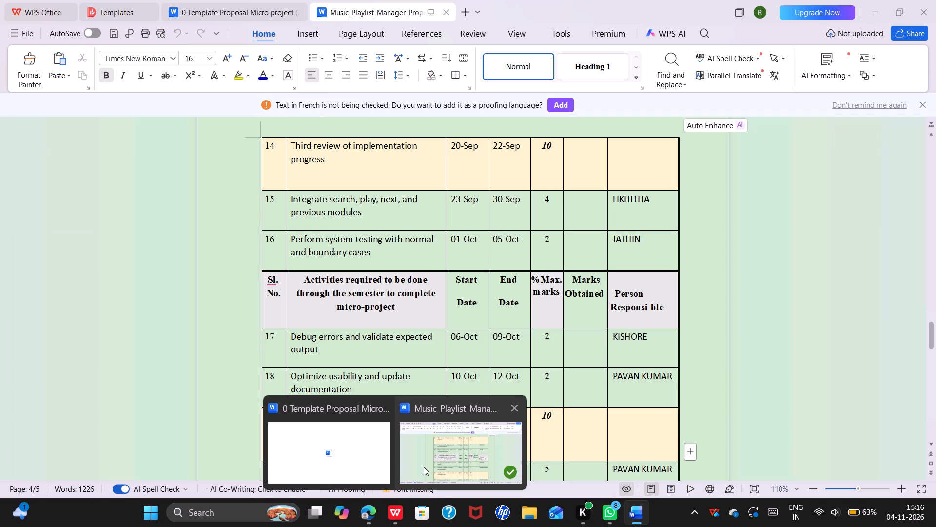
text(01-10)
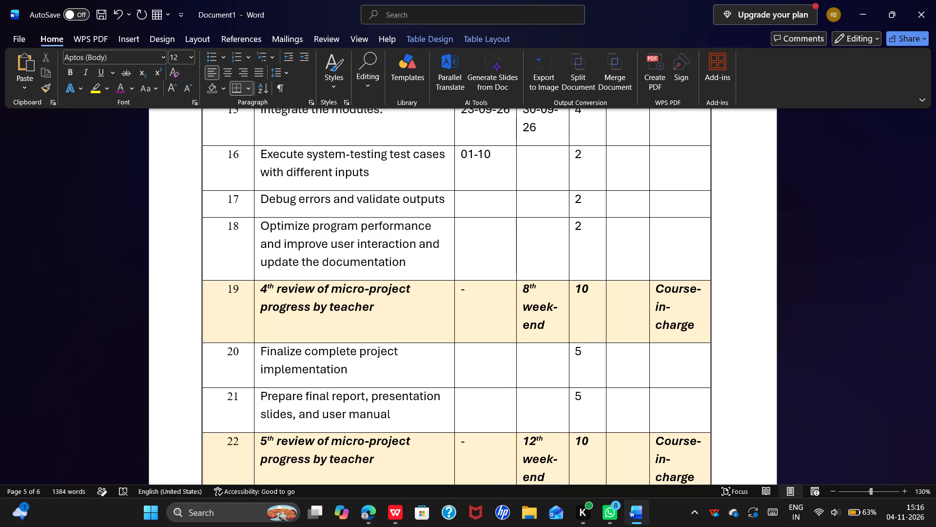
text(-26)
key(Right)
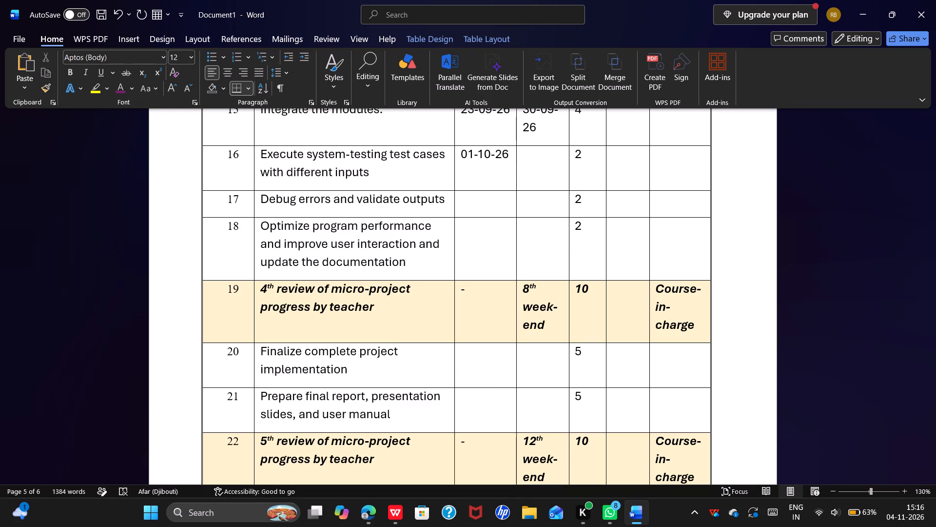
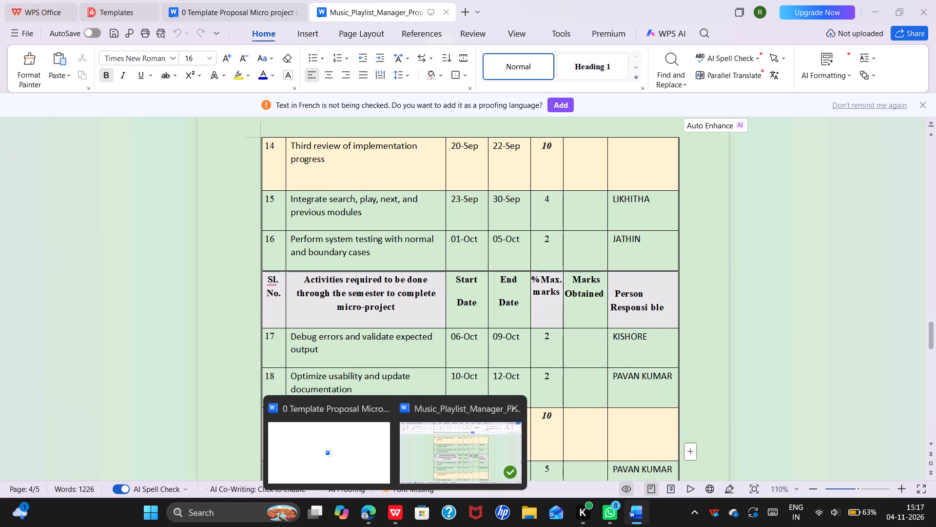
Set the End Date of Action Plan row 16 (execute system-testing test cases) to 05-10-26.
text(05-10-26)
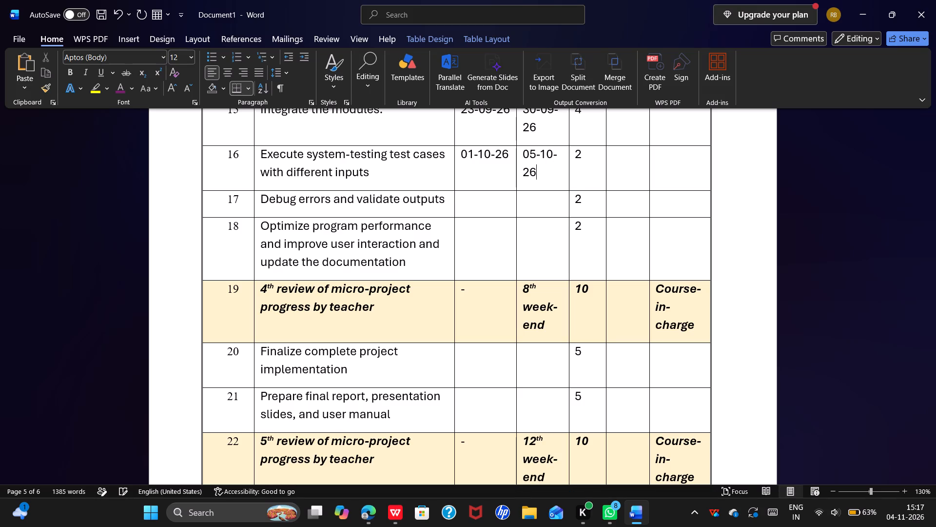
Begin filling in the empty Start Date of Action Plan row 17 (debug errors and validate outputs).
click(485, 203)
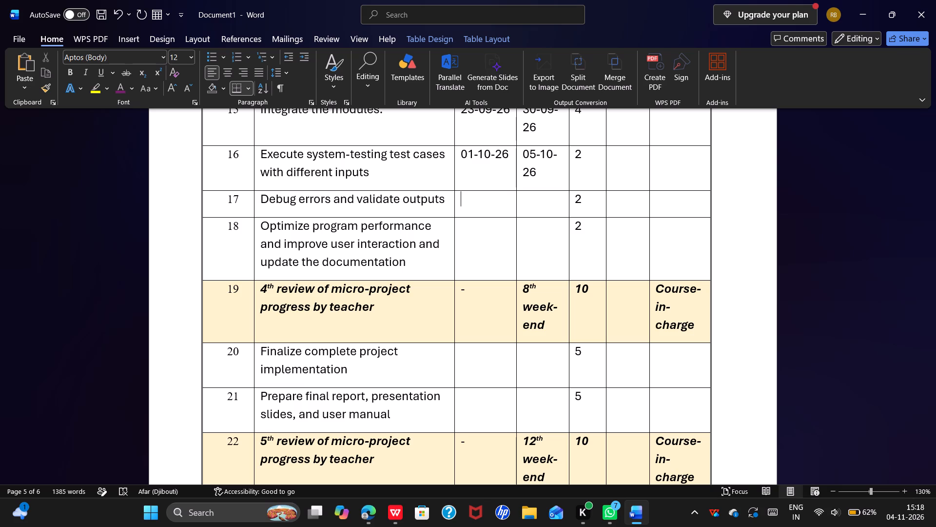
Set the Start Date of Action Plan row 17 (debug errors and validate outputs) to 09-10-26 and its End Date to 12-10-26.
text(09)
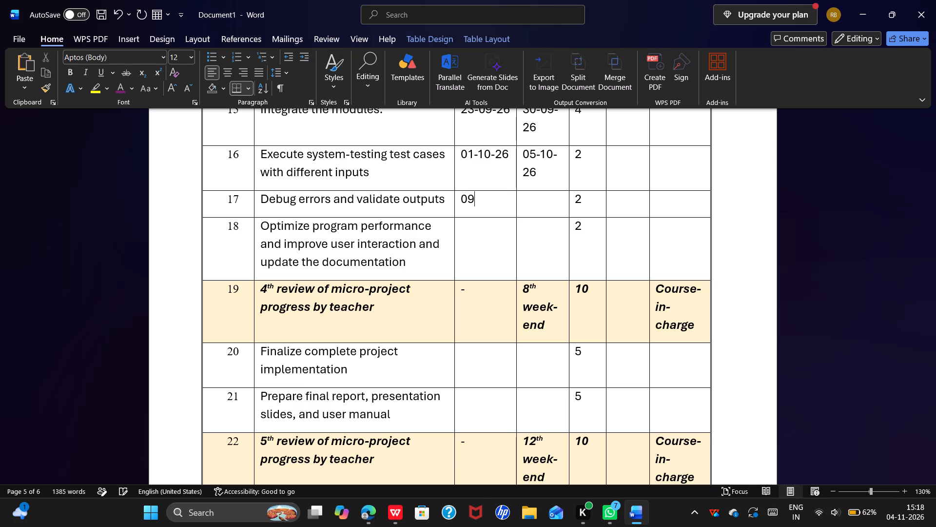
text(-10-26)
key(Right)
text(12-10-26)
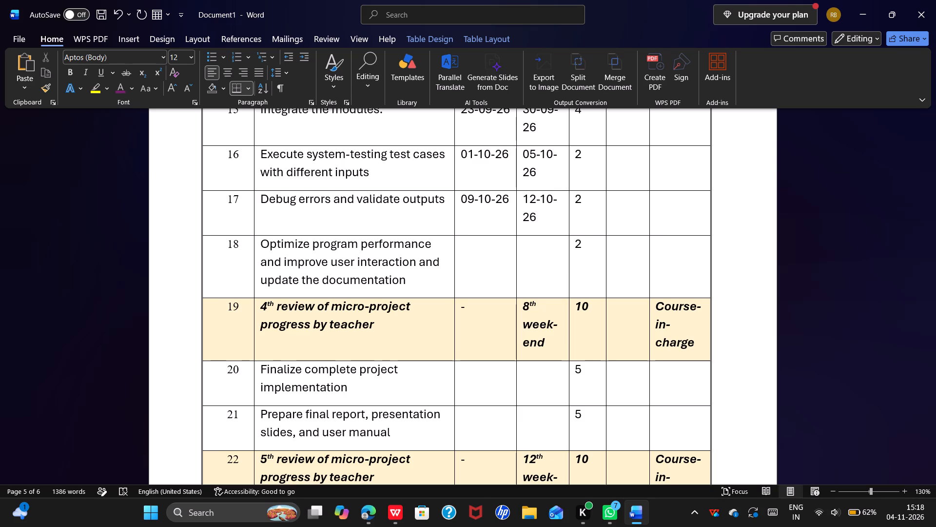
Switch to the Music Playlist Manager sample in WPS Office and examine the Action Plan dates from row 17 onward for filling row 18.
click(473, 259)
click(436, 460)
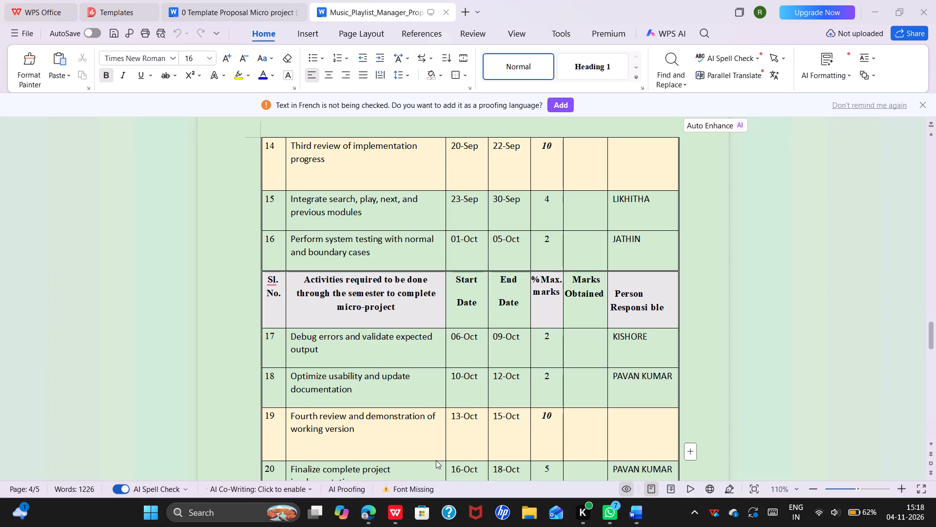
scroll(447, 397, down, 5)
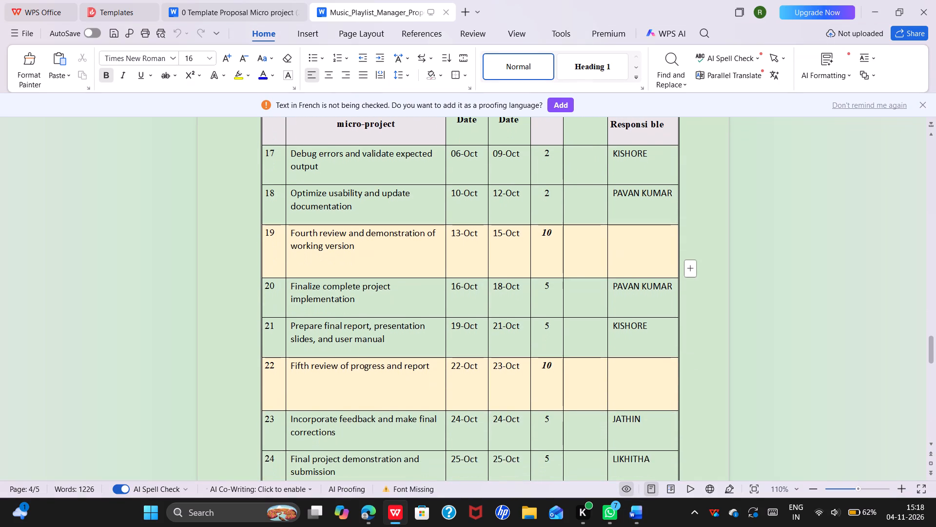
scroll(447, 397, down, 2)
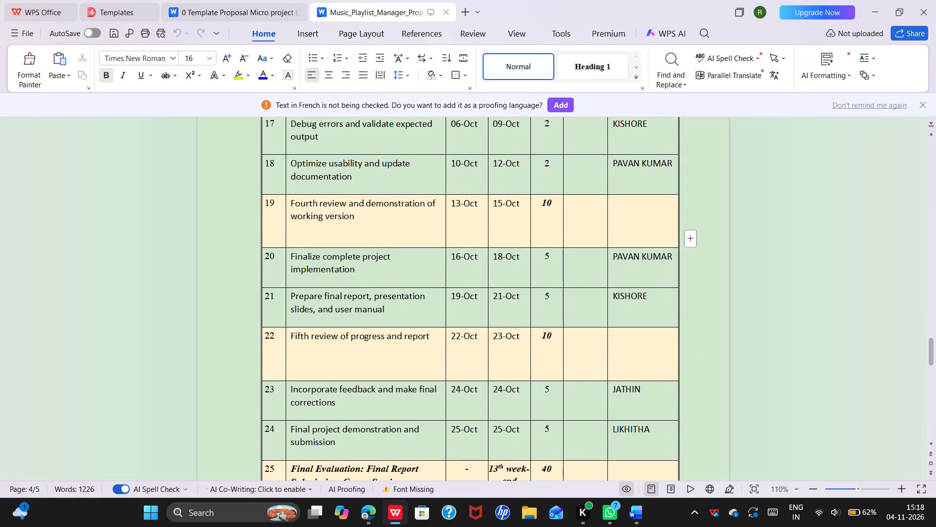
scroll(447, 397, down, 3)
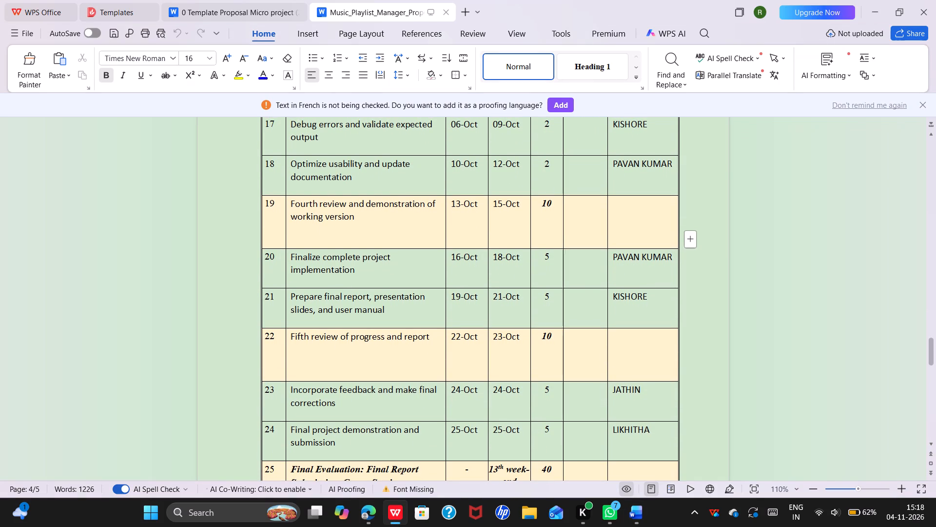
scroll(447, 397, down, 2)
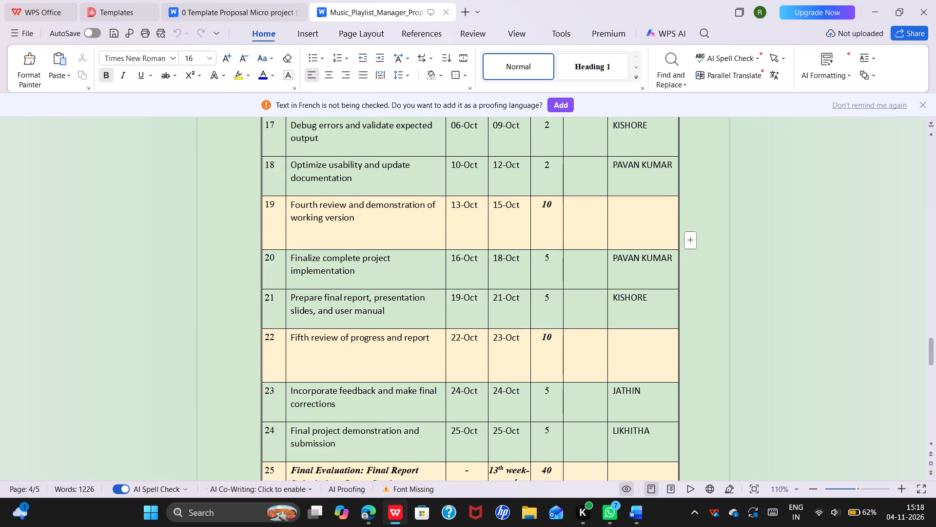
scroll(447, 397, down, 5)
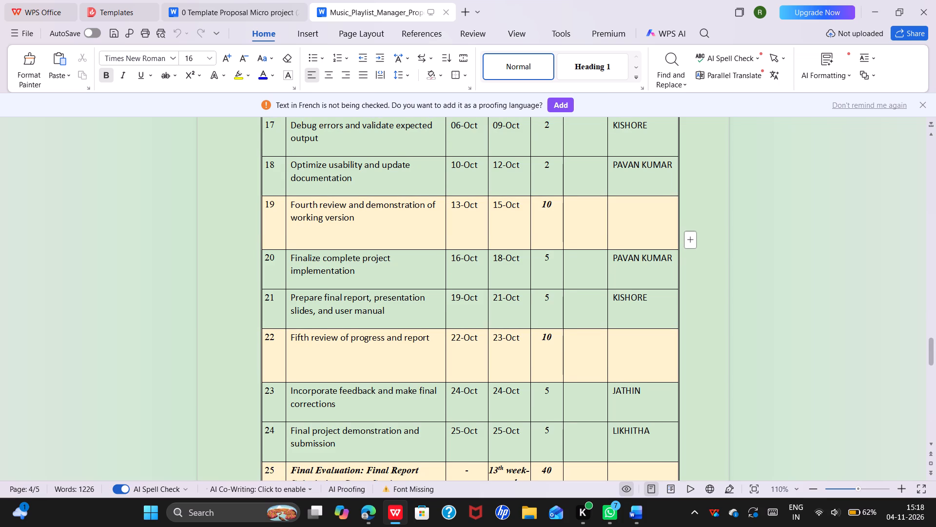
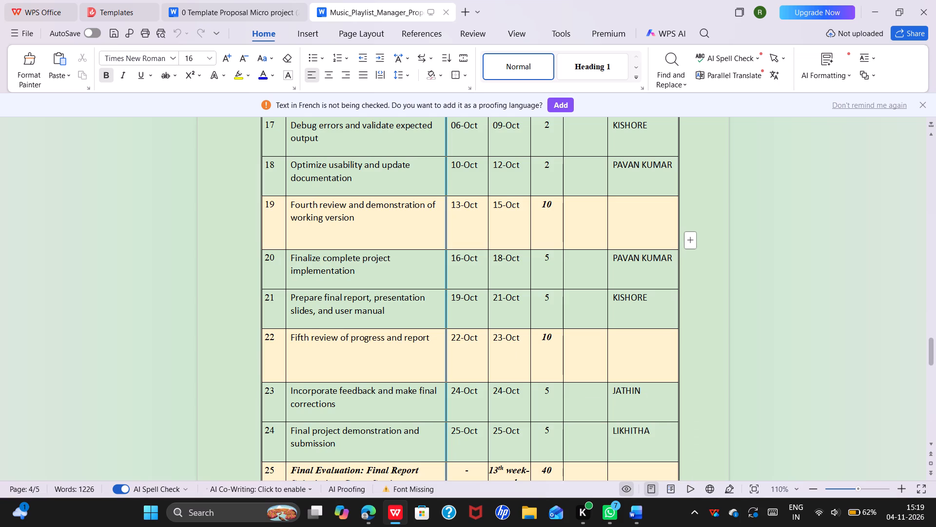
Switch back to Word and set Action Plan row 18's (optimize program performance) Start Date to 10-10-26 and End Date to 12-10-26.
click(637, 522)
text(10-10-26)
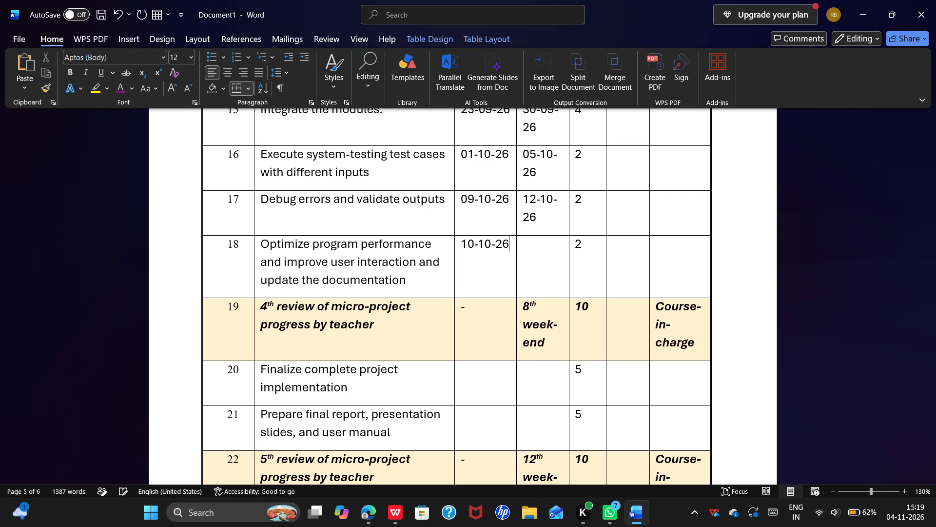
key(Right)
text(12)
text(-10-26)
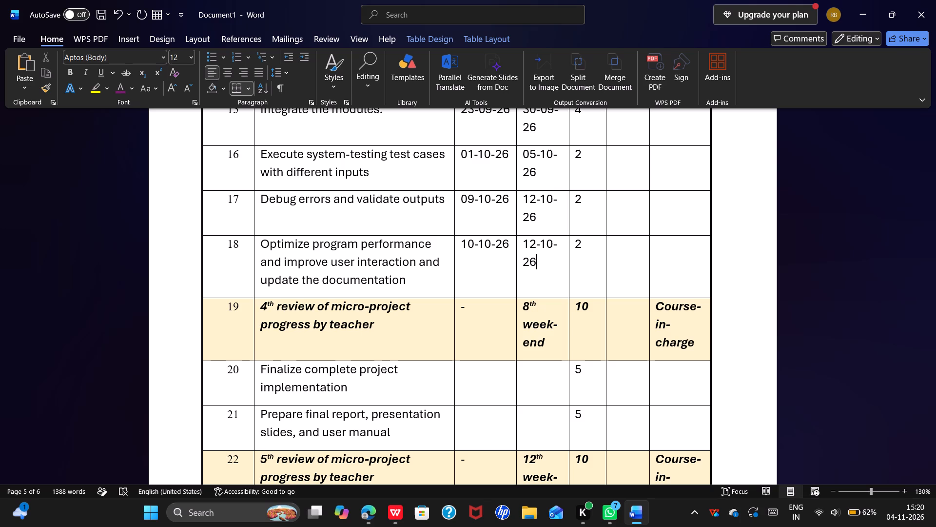
Replace the Start Date of Action Plan row 19 (4th review) with 13-10-26 and its End Date with 15-10-26.
scroll(518, 345, down, 1)
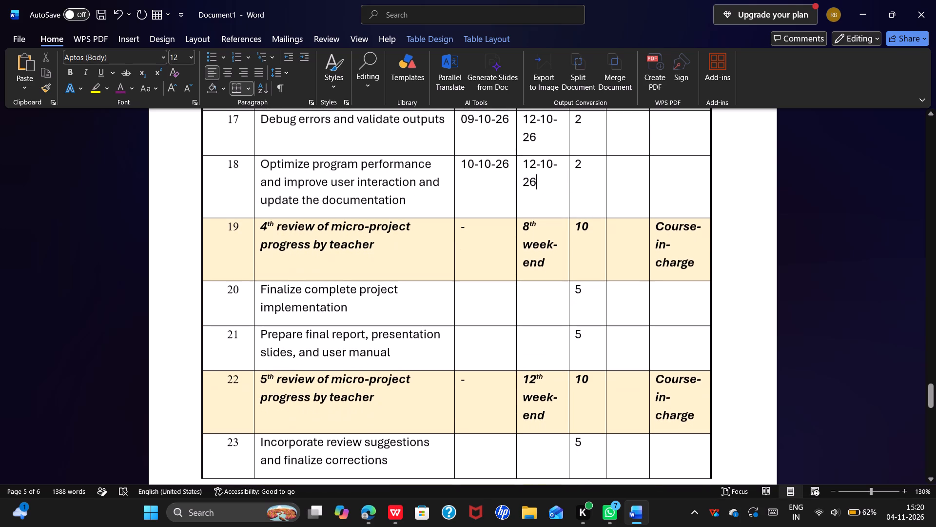
click(473, 236)
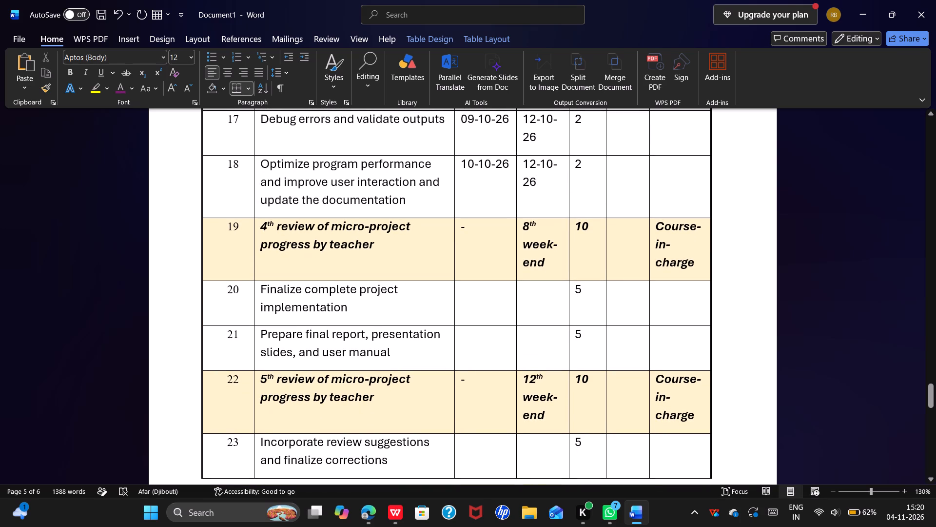
key(BackSpace)
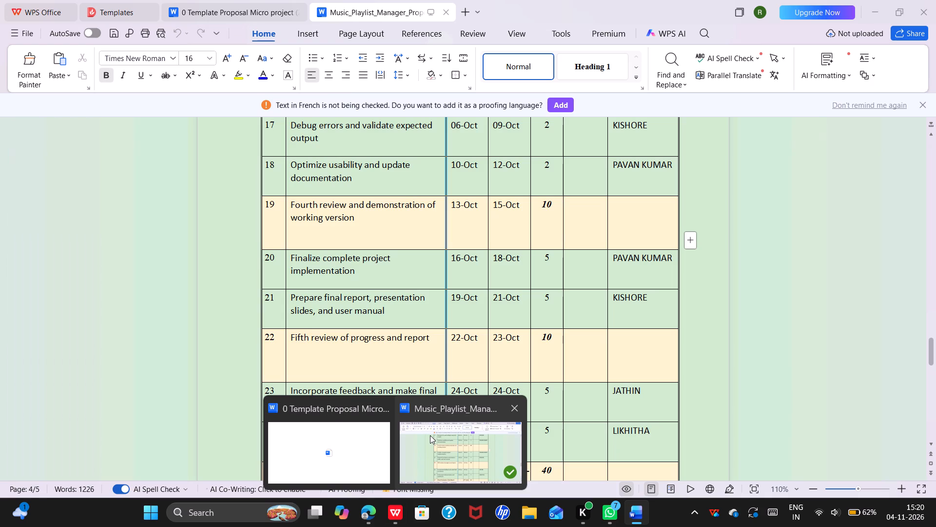
text(13-10-26)
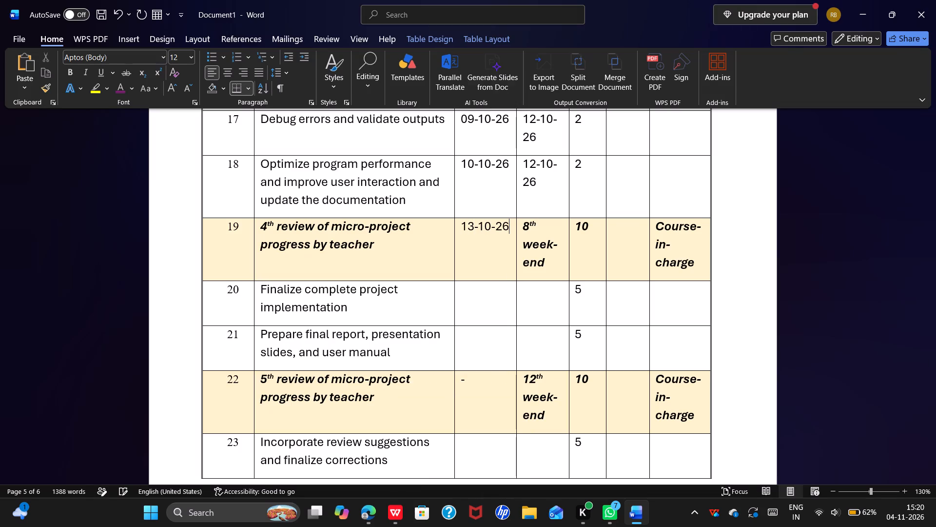
key(Right)
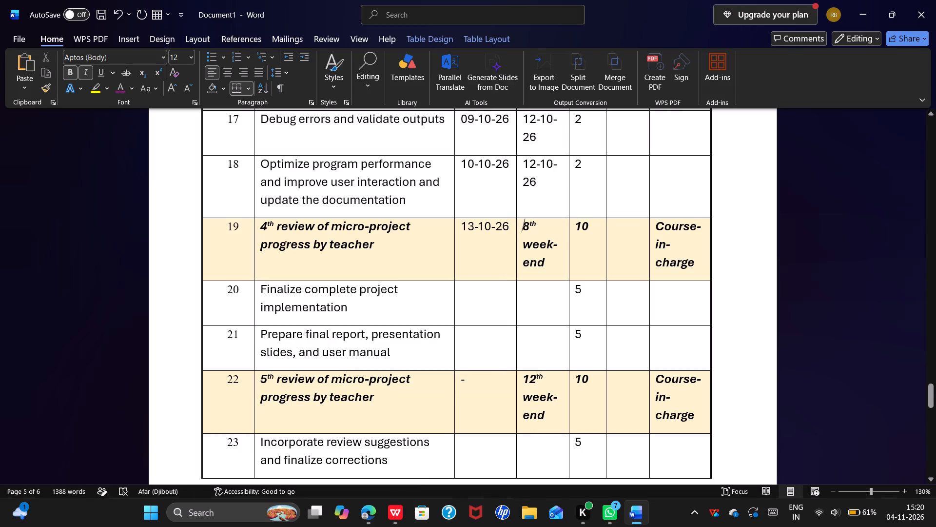
drag(524, 227, 546, 262)
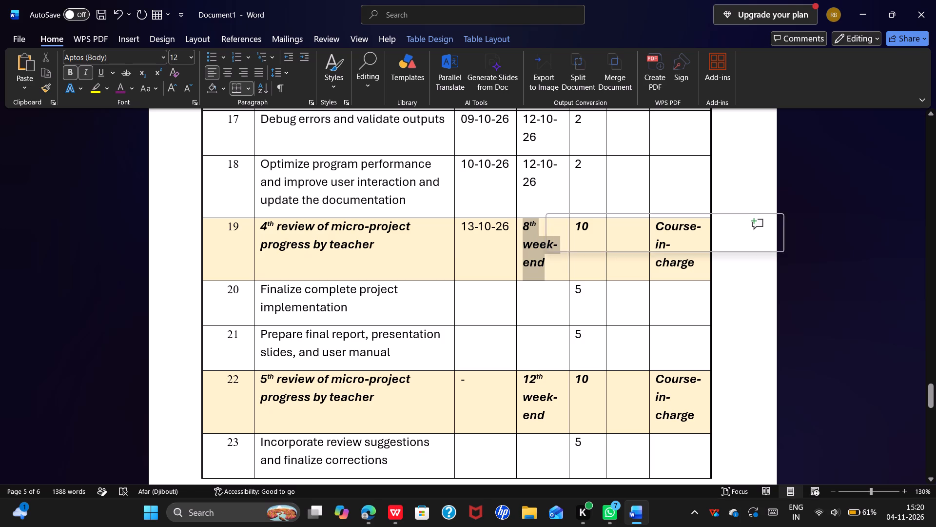
key(BackSpace)
text(15-10-26)
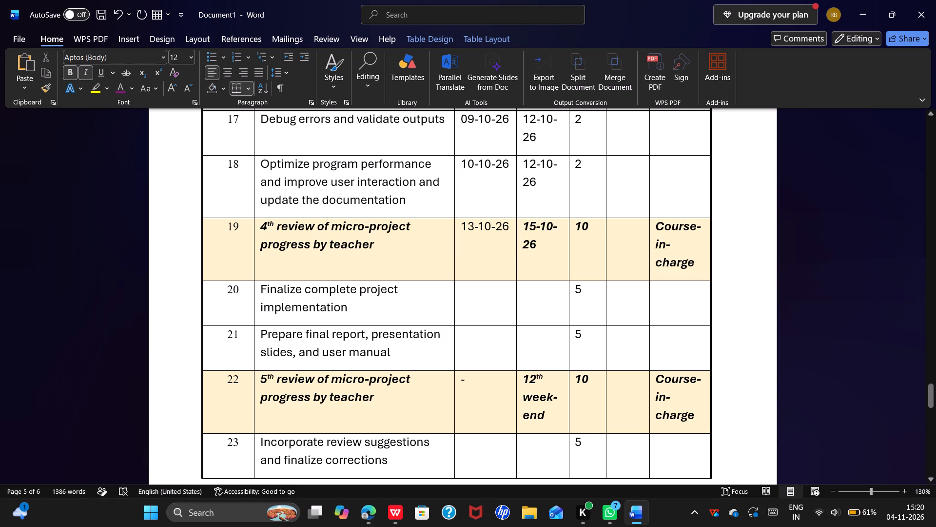
Remove the bold and italic formatting from the End Date in Action Plan row 19.
drag(525, 226, 537, 240)
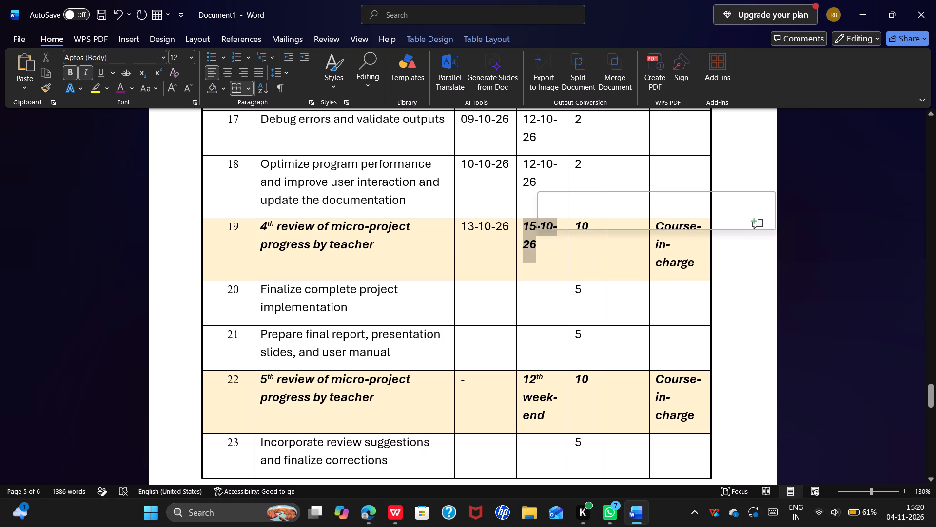
click(562, 218)
click(548, 221)
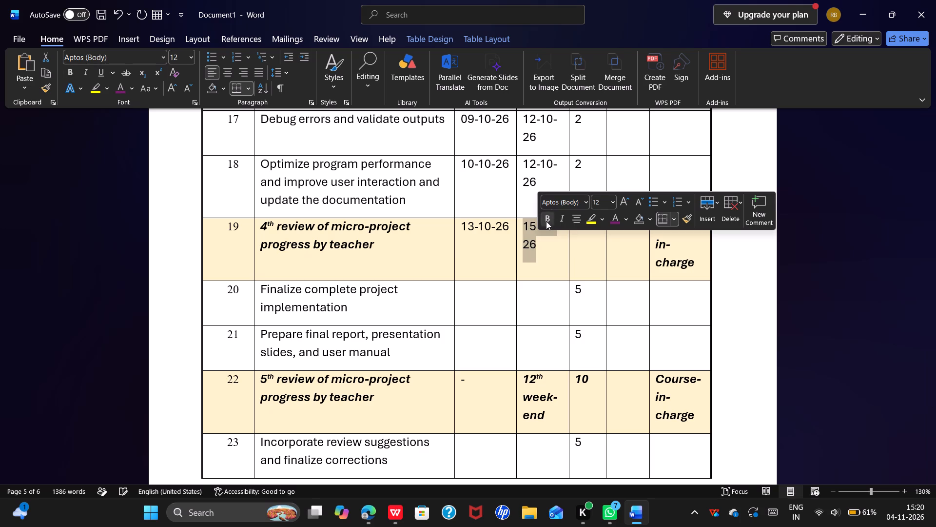
Set the Start Date of Action Plan row 20 (finalize complete project implementation) to 16-10-26 and its End Date to 18-10-26.
click(459, 292)
click(469, 297)
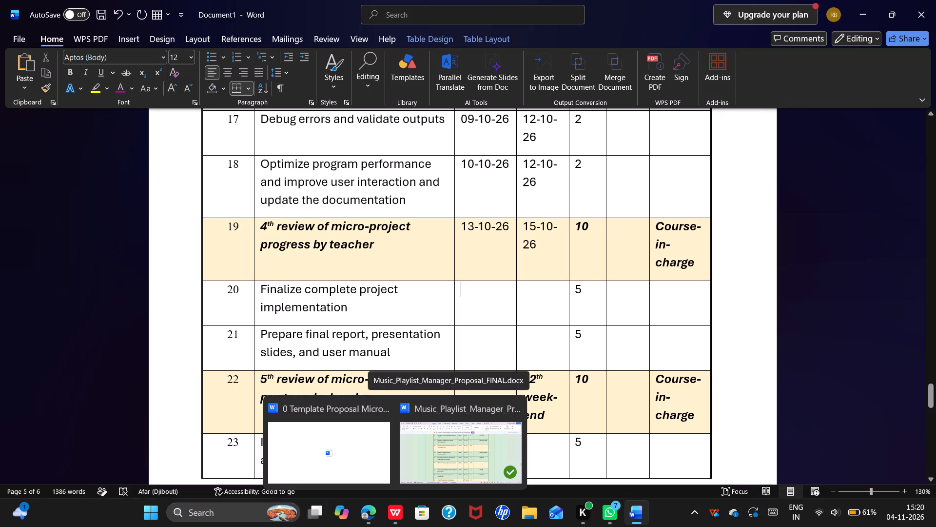
text(16-10-26)
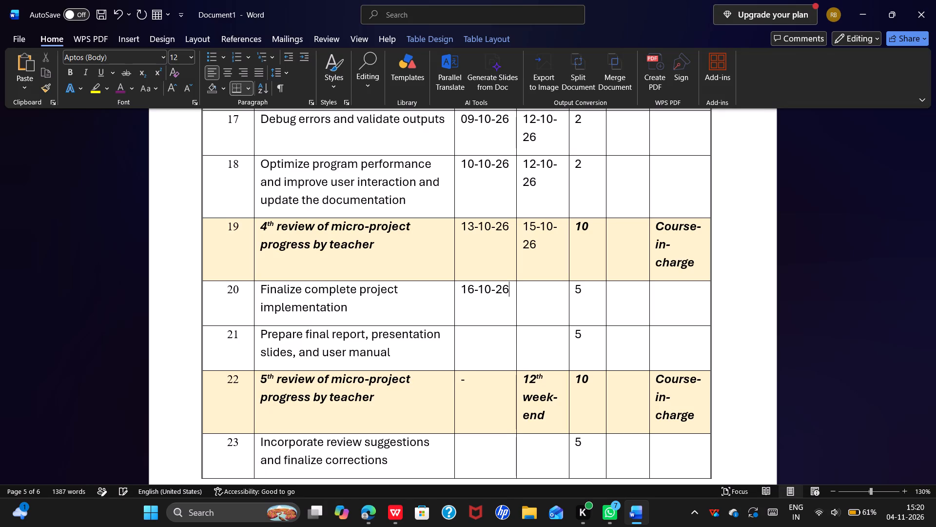
key(Right)
text(18-)
key(0)
key(BackSpace)
text(10-26)
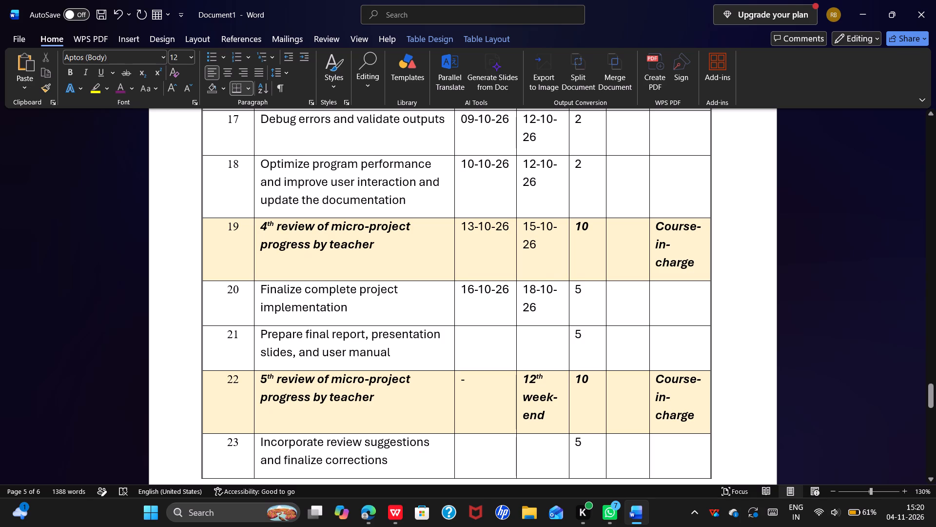
Go to the empty Start Date cell of Action Plan row 21 and consult the Music Playlist Manager sample in WPS Office for its dates.
scroll(468, 347, down, 2)
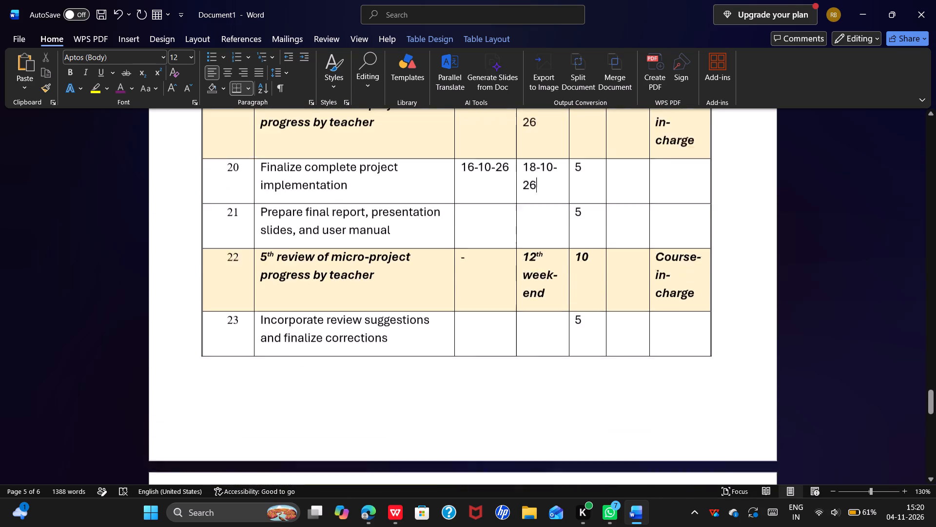
scroll(468, 347, down, 1)
click(472, 261)
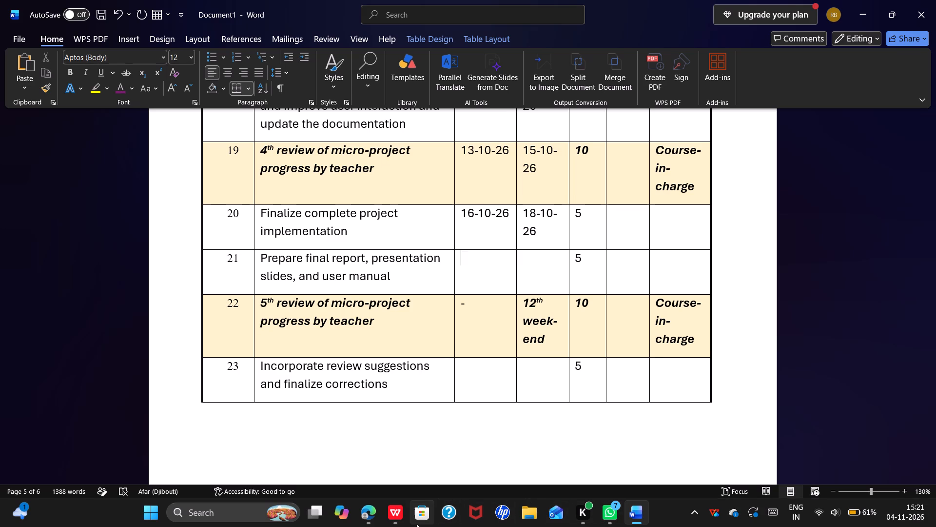
click(400, 523)
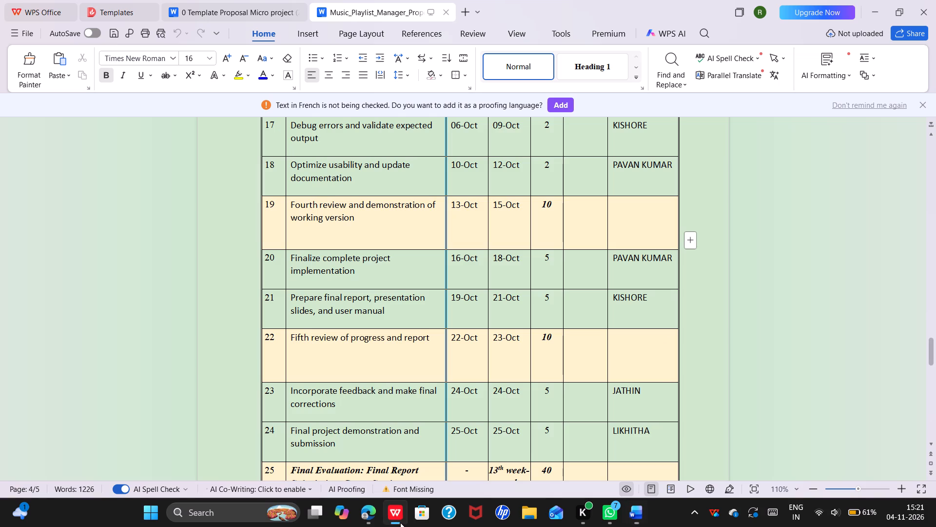
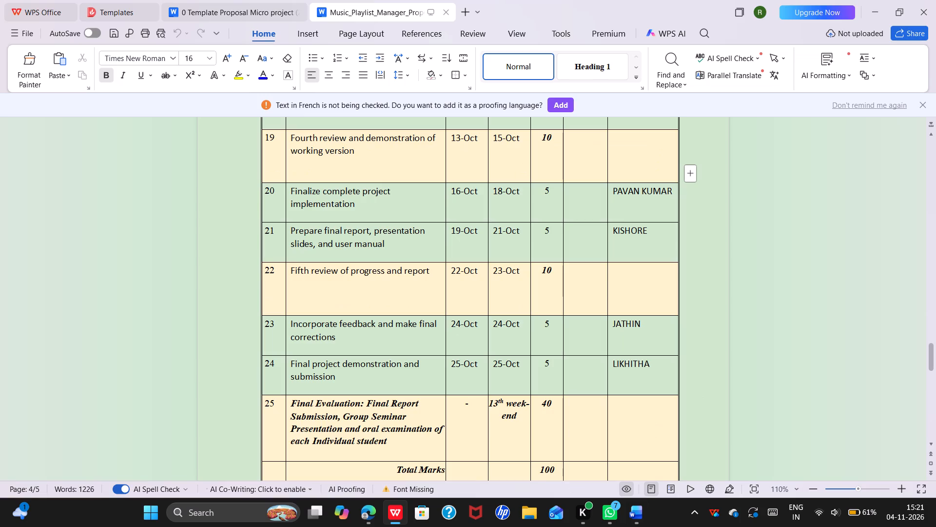
Back in Word, set the Start Date of Action Plan row 21 (final report, slides and user manual) to 19-10-26 and End Date to 21-10-26.
click(635, 507)
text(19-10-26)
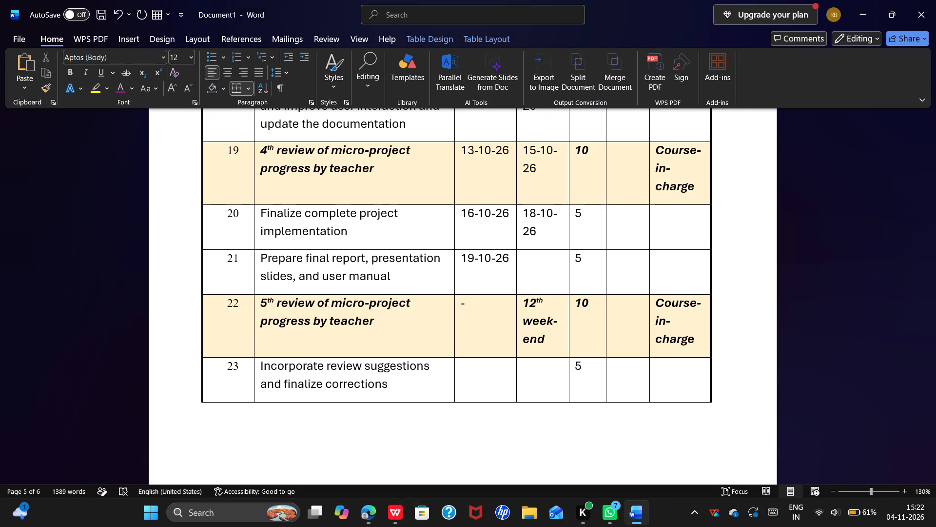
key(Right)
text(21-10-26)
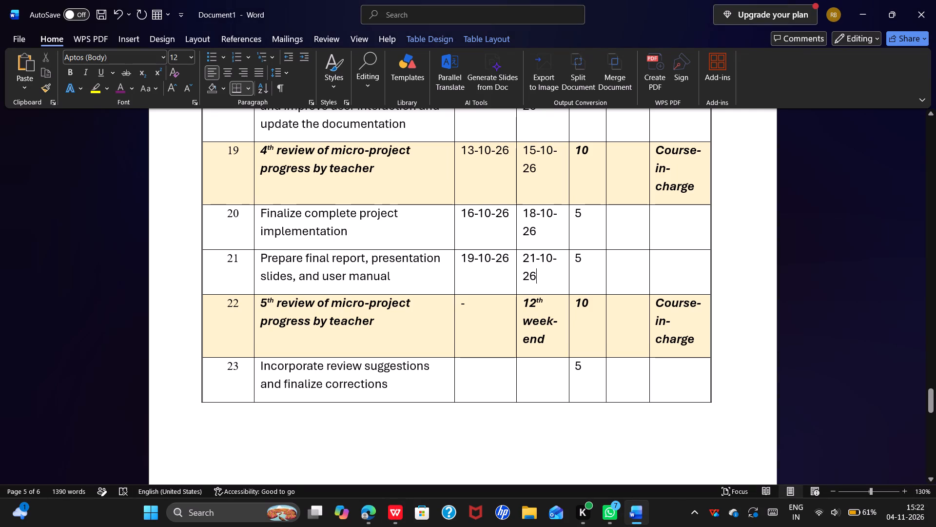
Replace the Start Date of Action Plan row 22 (5th review) with 22-10-26 and its End Date with 23-10-26.
click(481, 301)
key(BackSpace)
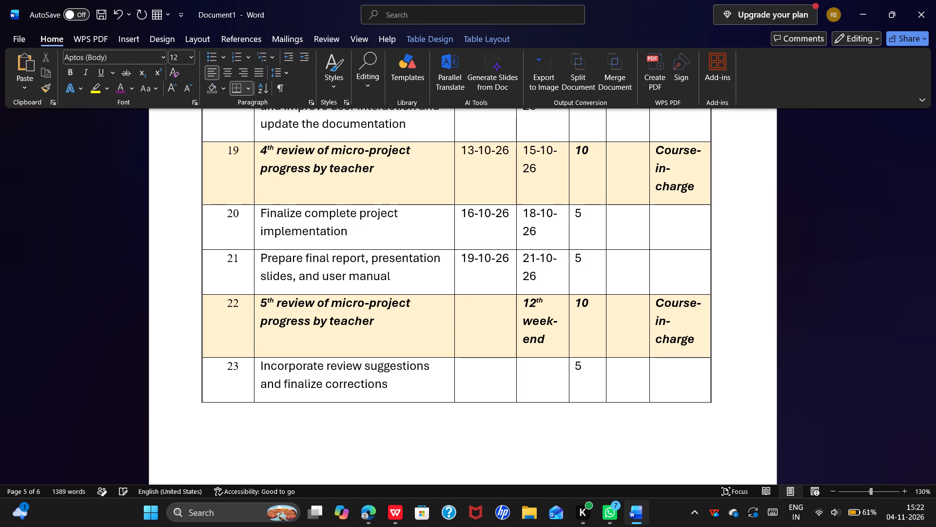
scroll(481, 301, down, 1)
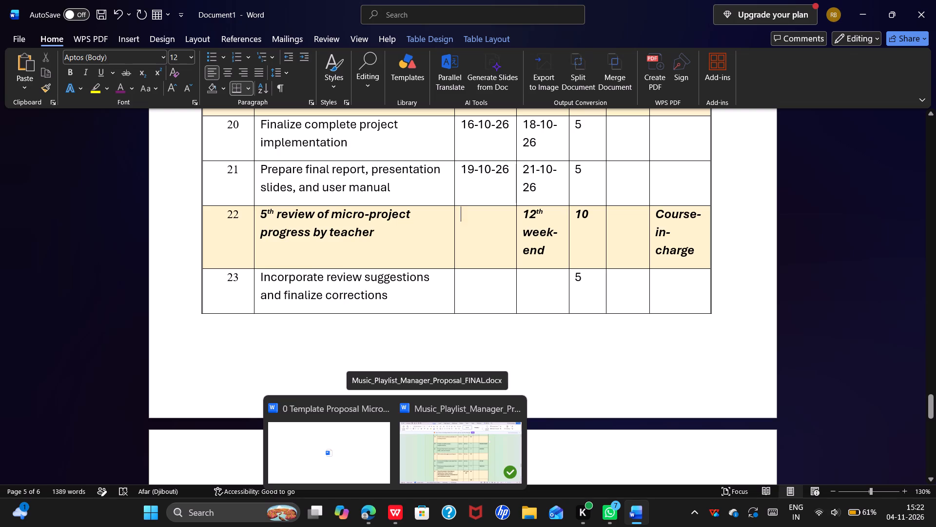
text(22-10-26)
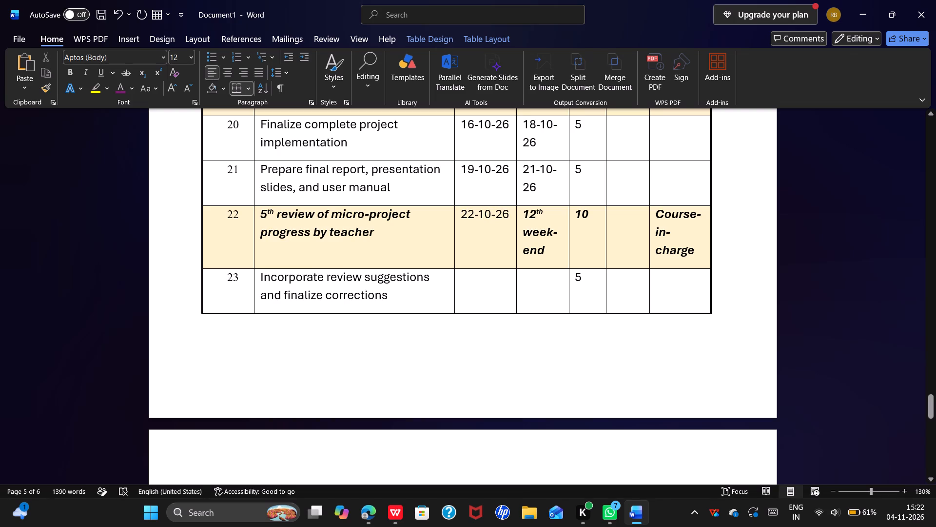
drag(525, 212, 546, 241)
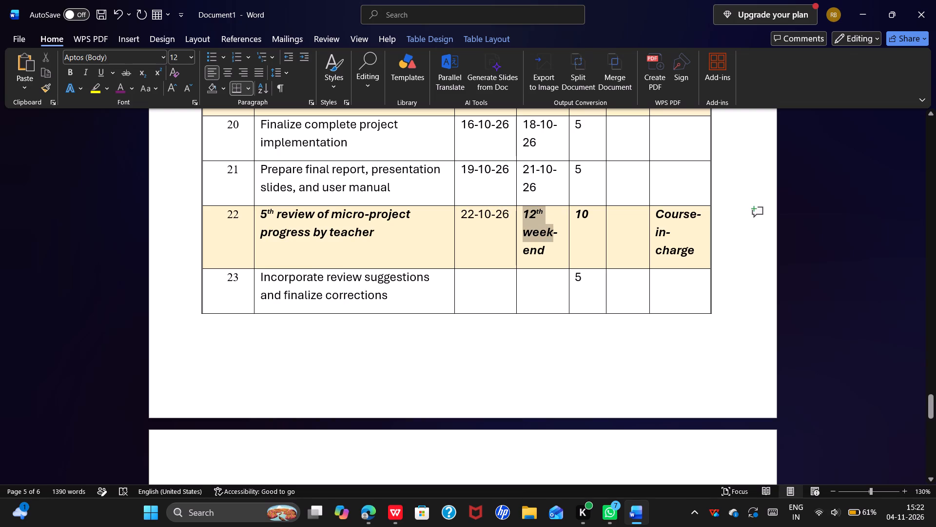
drag(546, 241, 550, 247)
key(BackSpace)
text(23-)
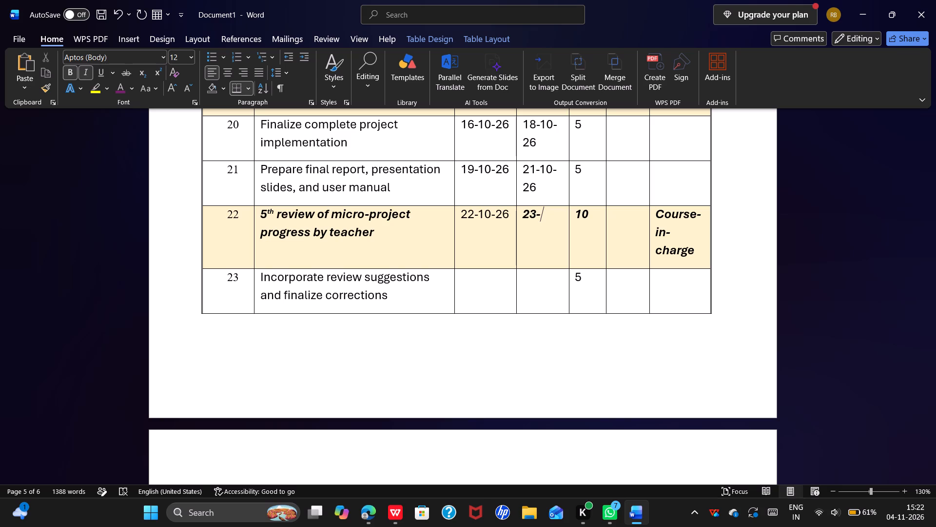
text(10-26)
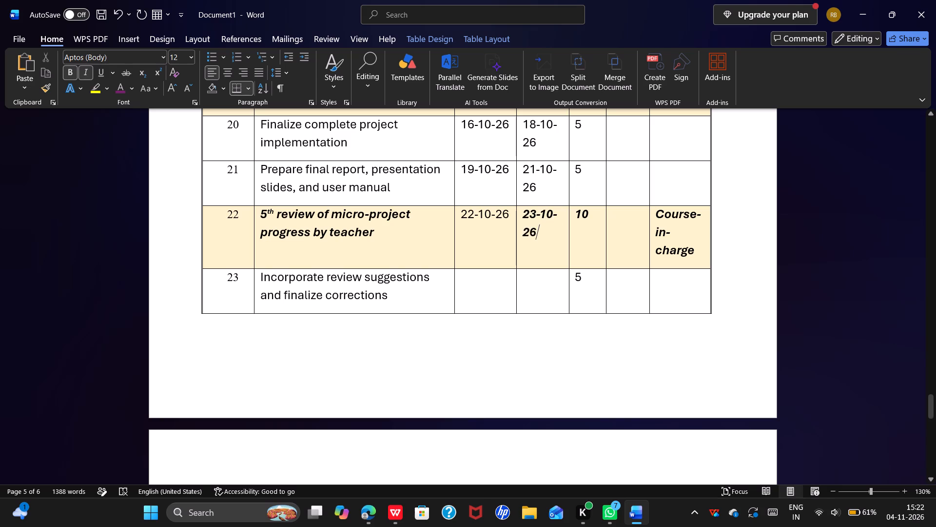
Remove the bold and italic formatting from the End Date in Action Plan row 22.
drag(525, 217, 539, 232)
click(548, 219)
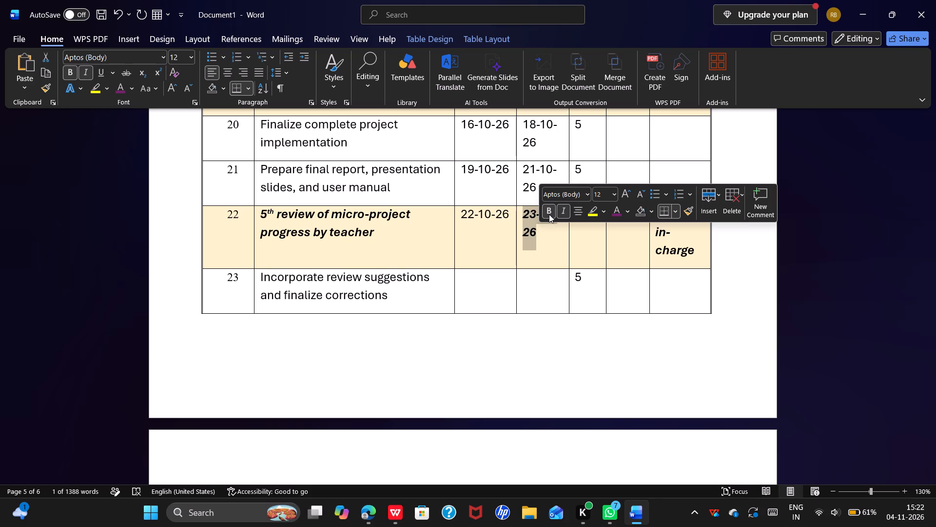
click(549, 214)
click(563, 213)
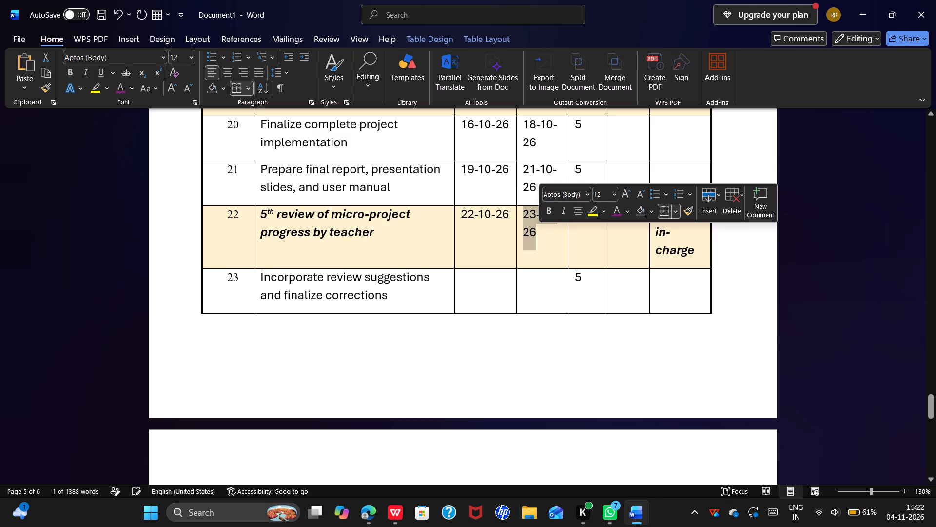
Set both the Start Date and End Date of Action Plan row 23 (incorporate review suggestions) to 24-10-26, following the sample.
click(486, 286)
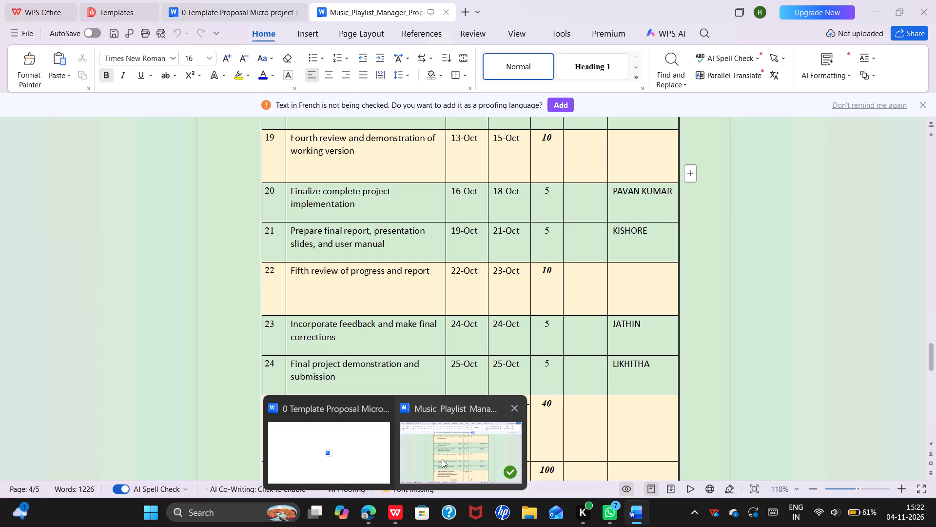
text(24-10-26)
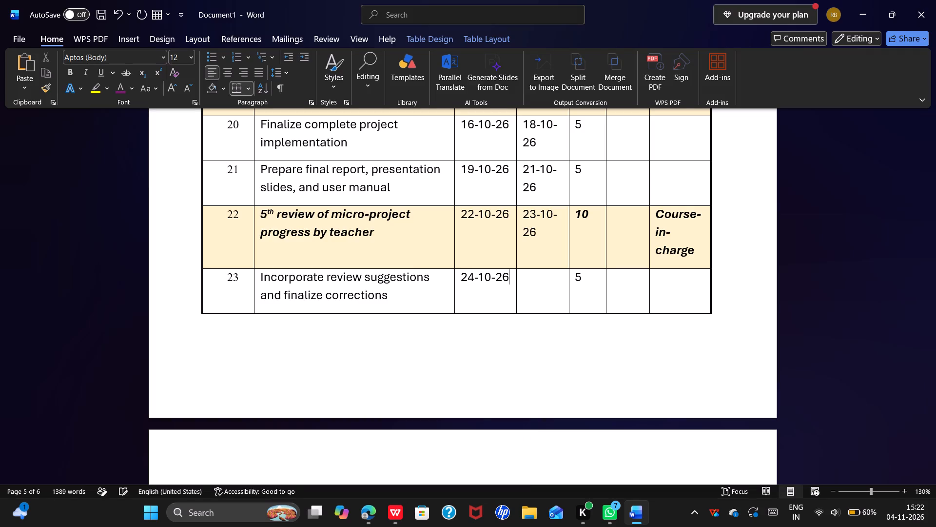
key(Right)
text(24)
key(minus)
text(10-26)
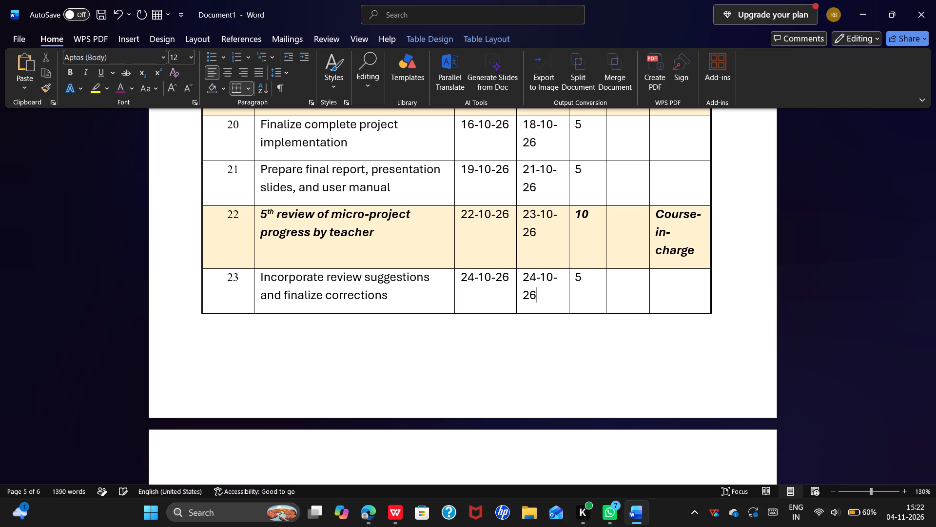
Check the WPS Office sample and set both the Start Date and End Date of Action Plan row 24 (final project demonstration) to 25-10-26.
scroll(536, 307, down, 3)
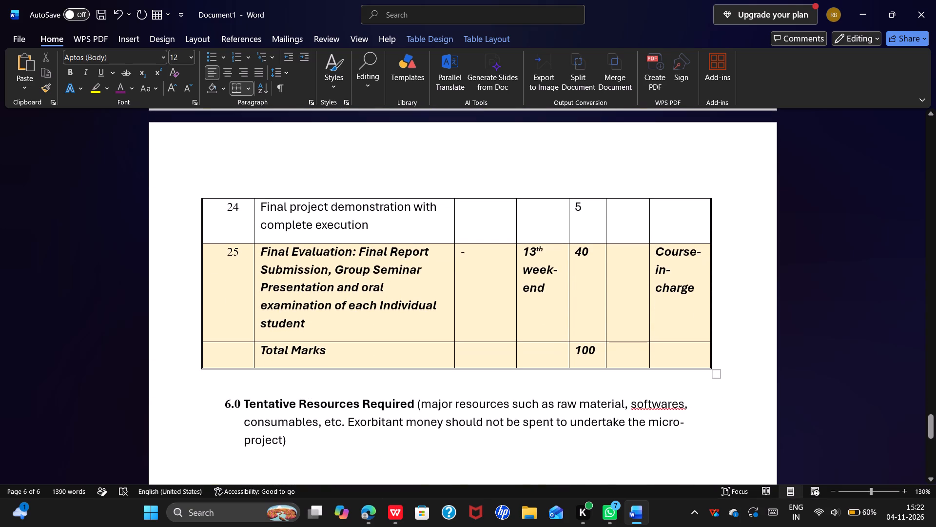
click(485, 218)
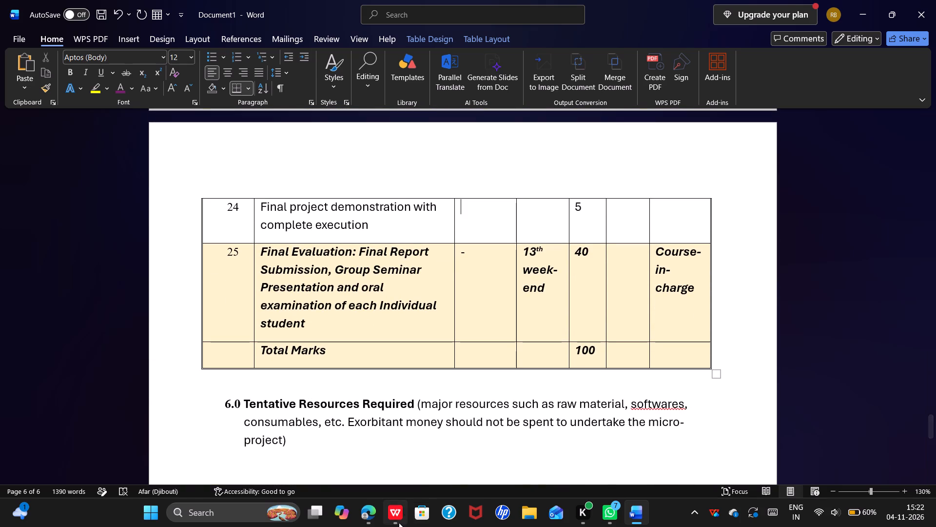
click(439, 469)
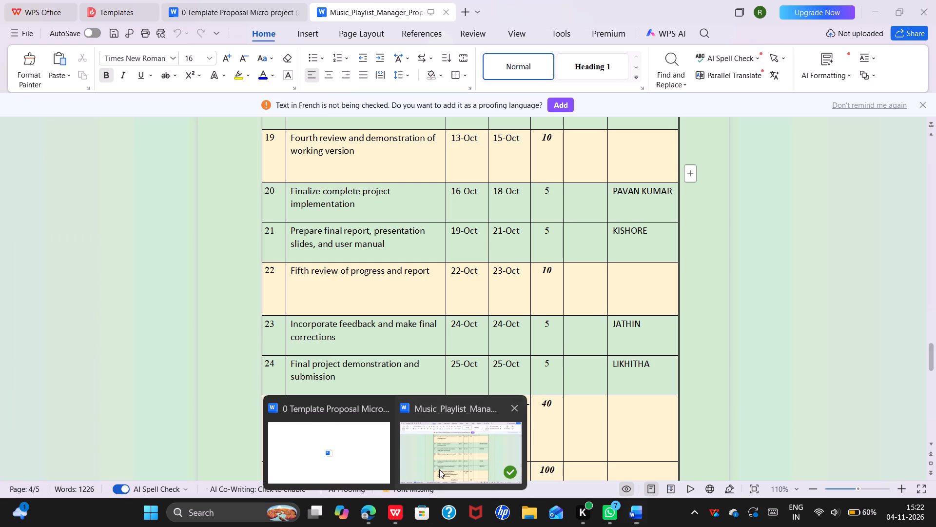
scroll(443, 401, down, 2)
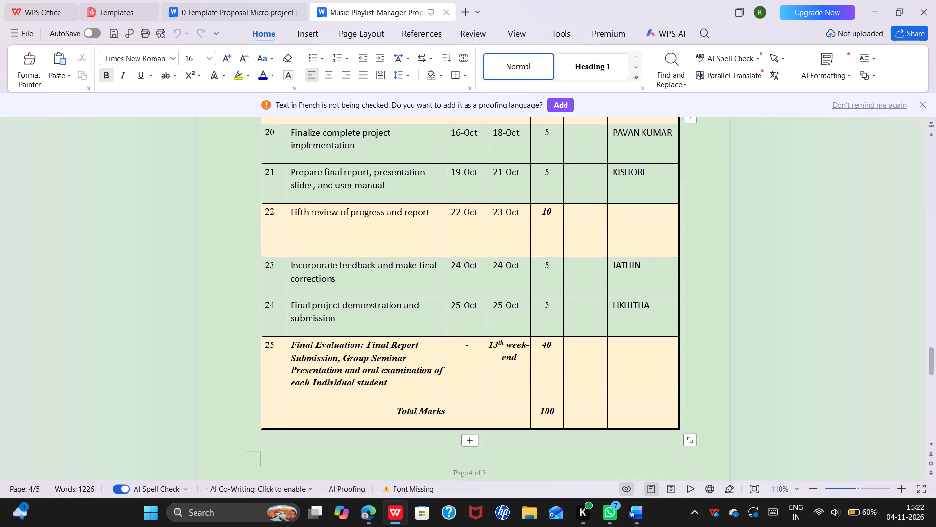
scroll(443, 401, down, 2)
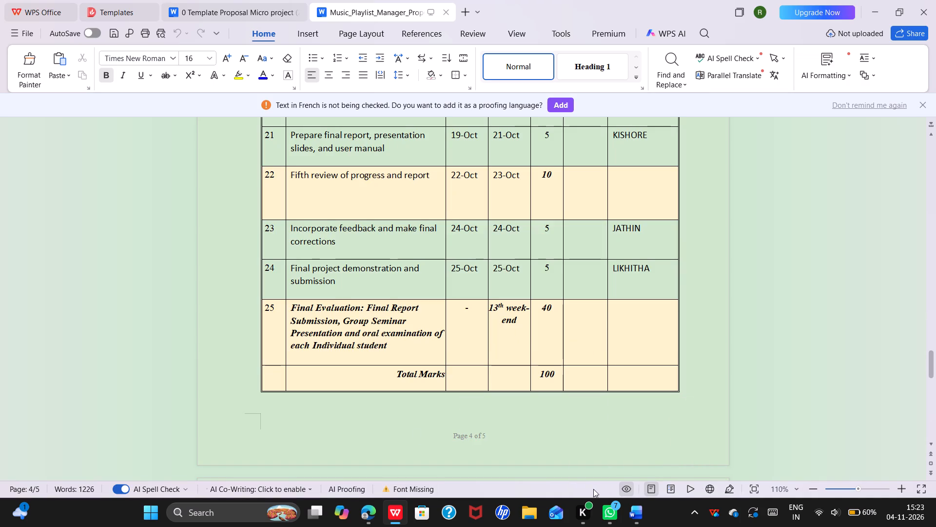
click(635, 522)
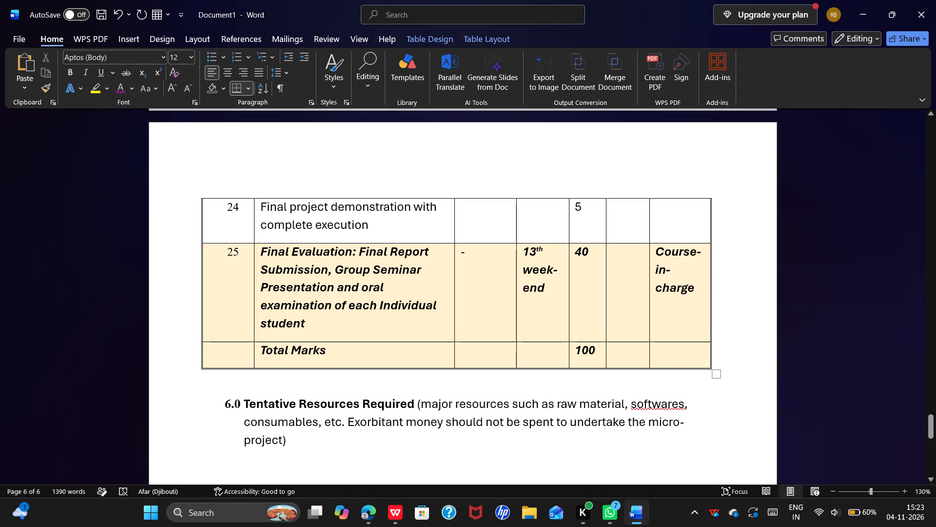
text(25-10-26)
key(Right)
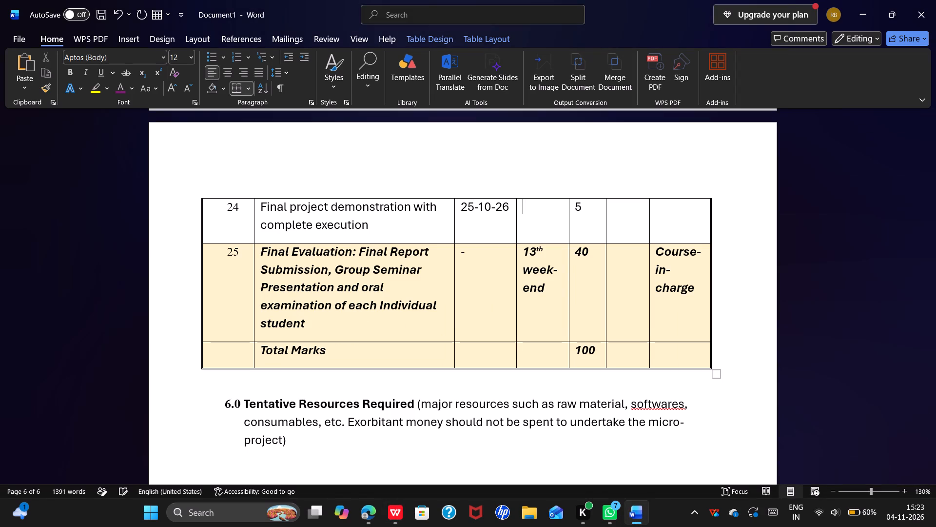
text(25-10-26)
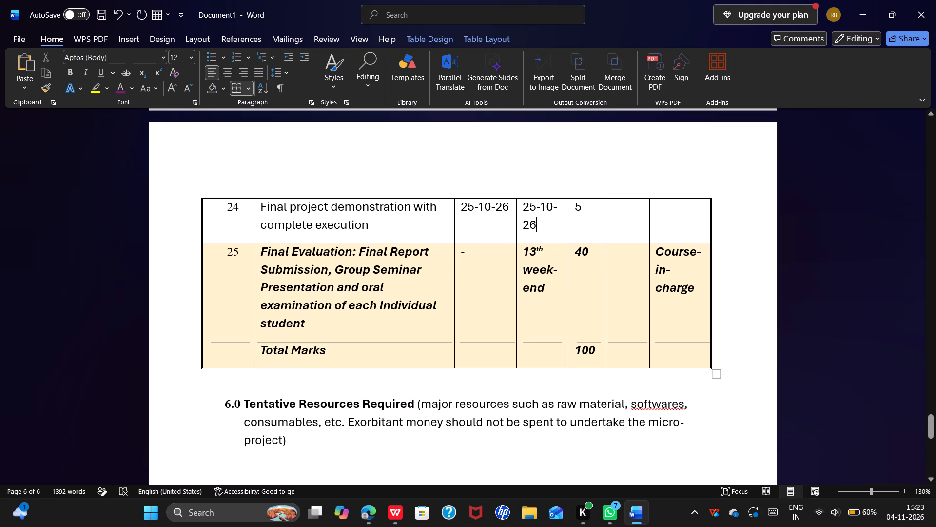
Review the Action Plan from its first rows and consult the WPS Office sample for how responsible persons are assigned.
scroll(500, 308, up, 4)
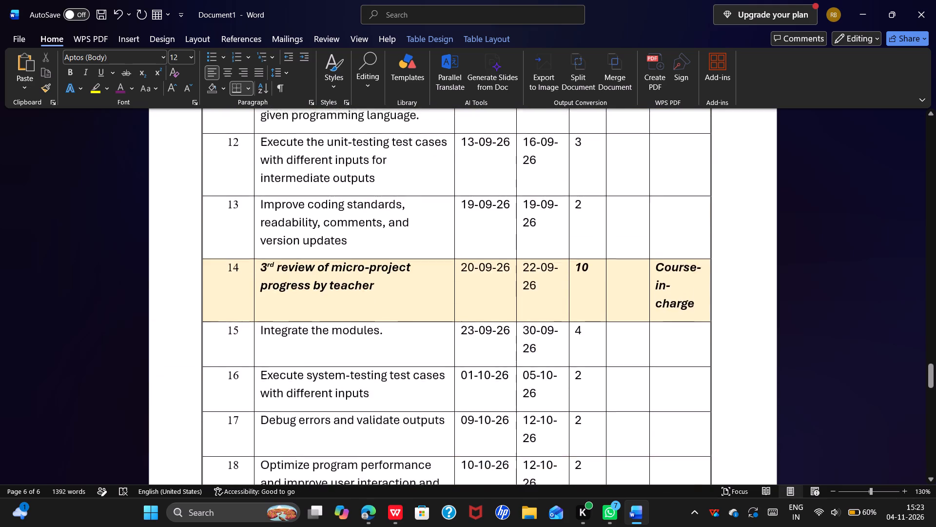
scroll(500, 308, up, 5)
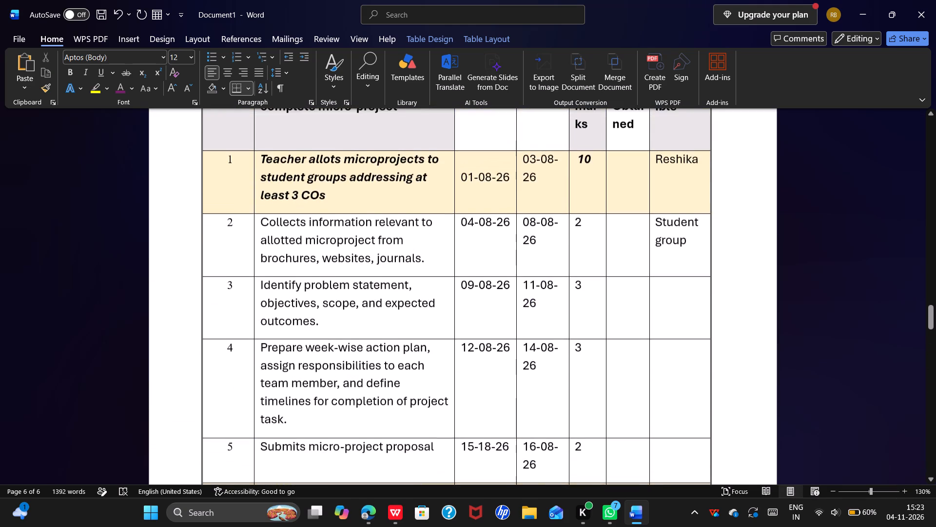
scroll(500, 308, up, 2)
scroll(500, 308, down, 1)
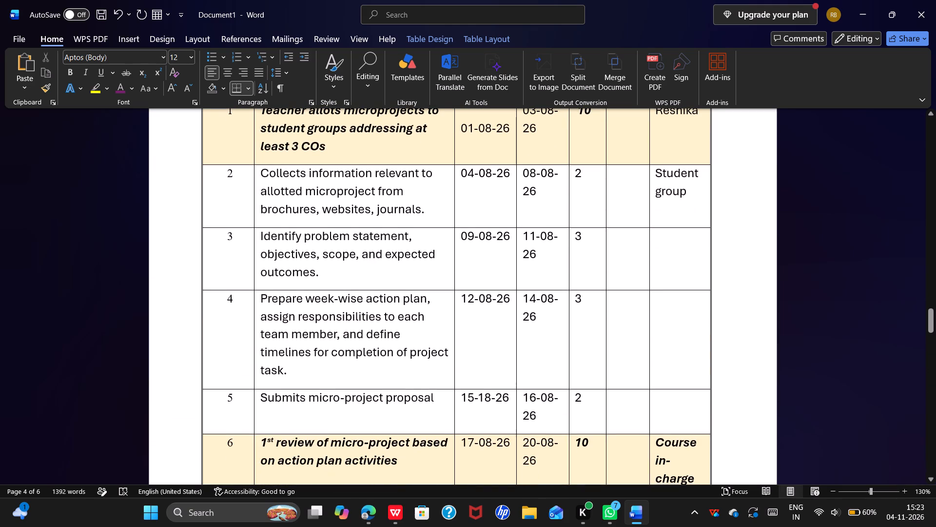
click(397, 521)
scroll(513, 341, up, 3)
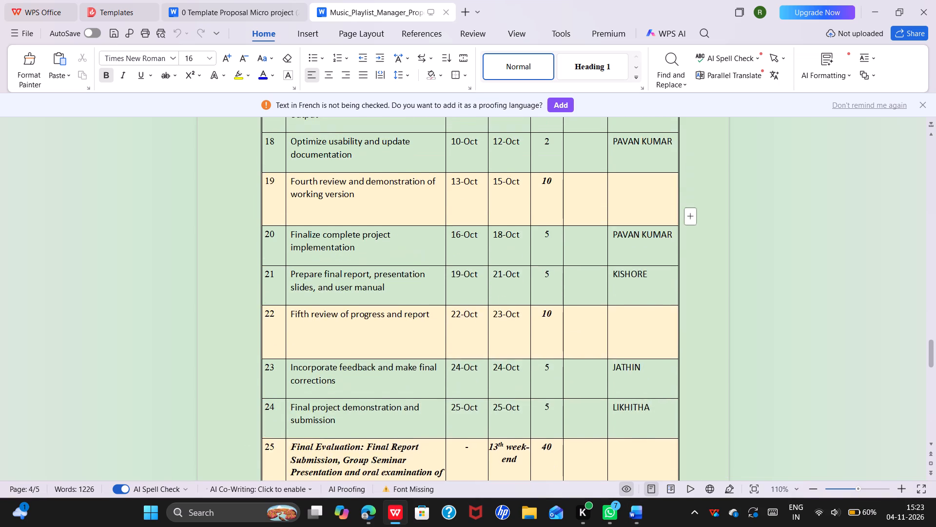
scroll(513, 341, up, 4)
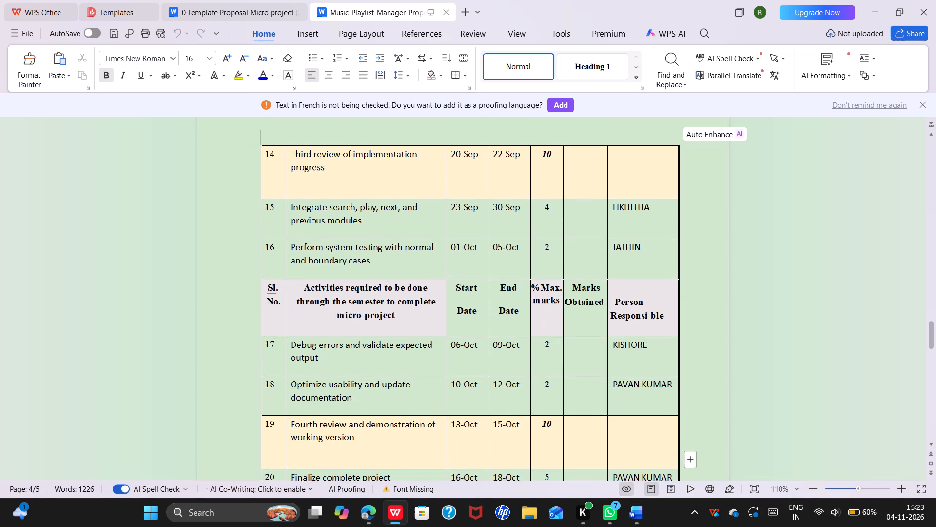
scroll(513, 341, up, 5)
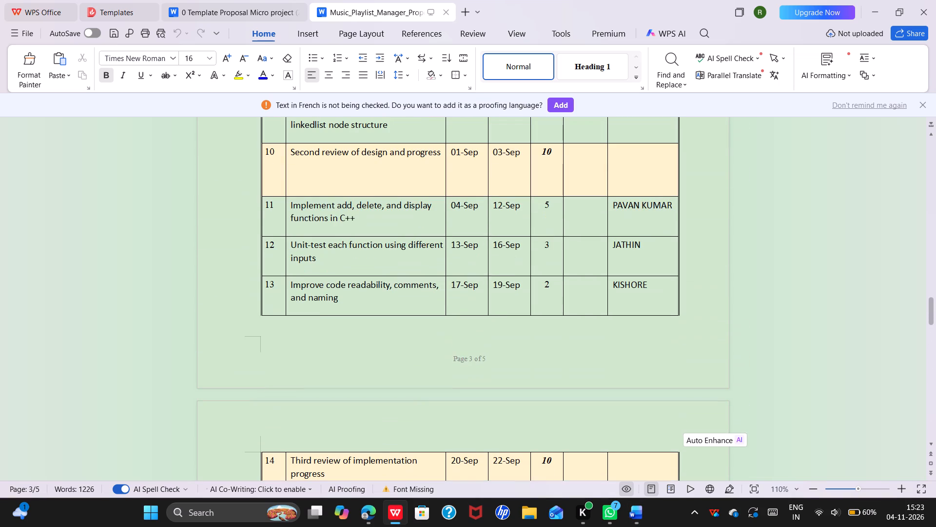
Back in Word, replace the Person Responsible entry "Student group" in Action Plan row 2 with Srusti.
click(642, 526)
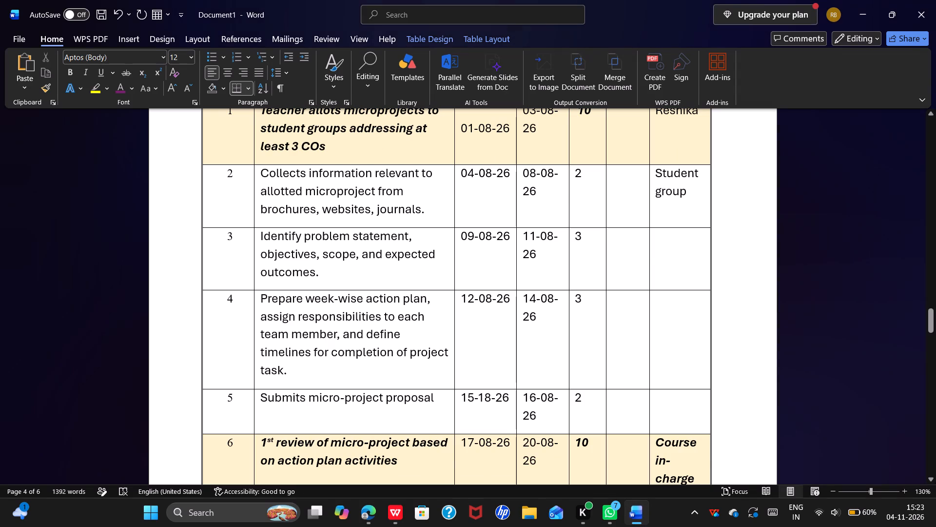
scroll(668, 253, up, 1)
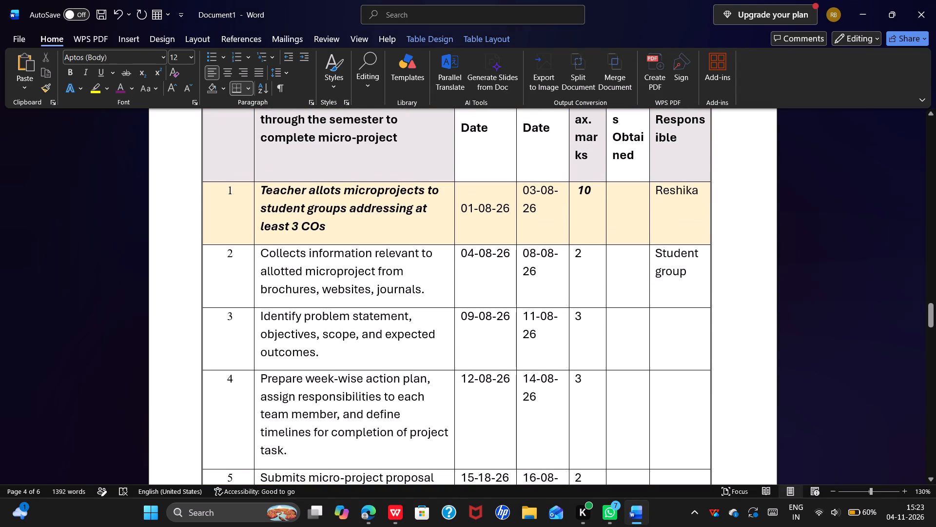
drag(656, 255, 682, 270)
key(BackSpace)
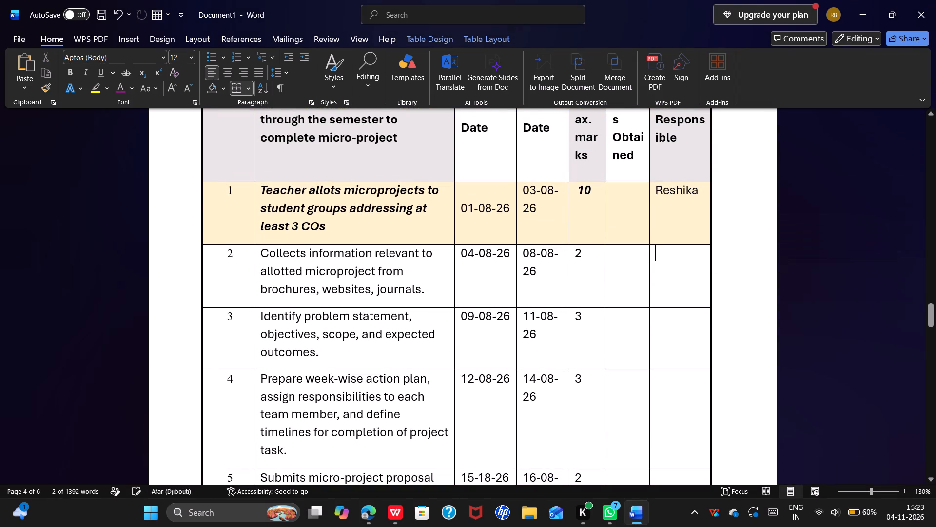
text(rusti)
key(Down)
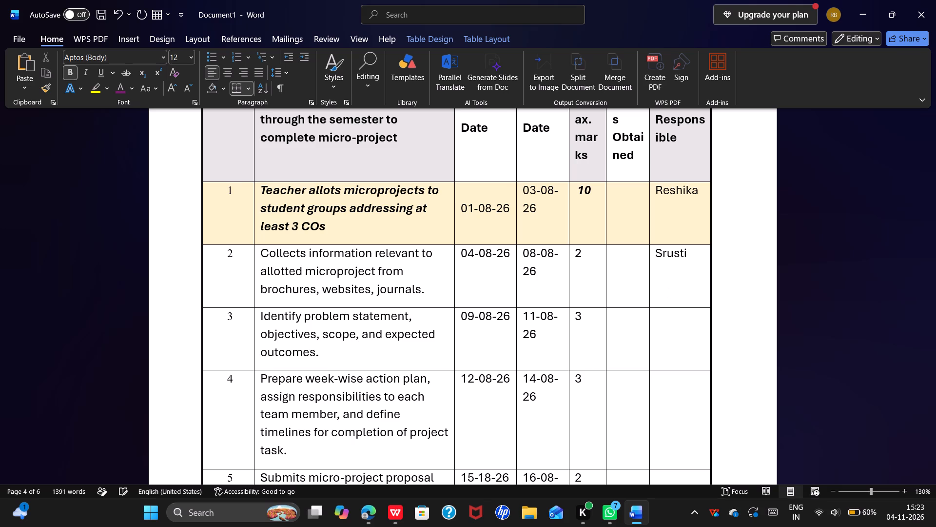
Enter Gagana as the Person Responsible in Action Plan row 3 and remove the name's bold formatting.
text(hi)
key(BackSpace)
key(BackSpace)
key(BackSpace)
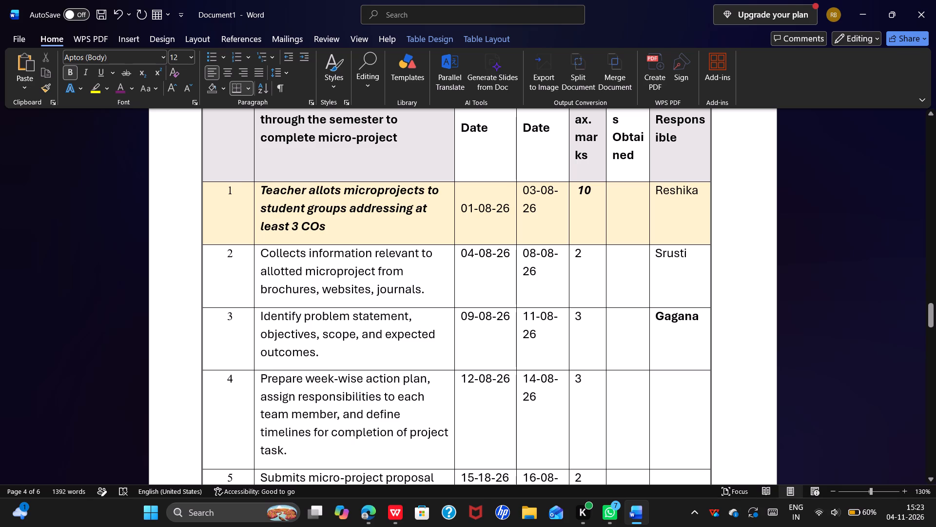
drag(656, 317, 704, 318)
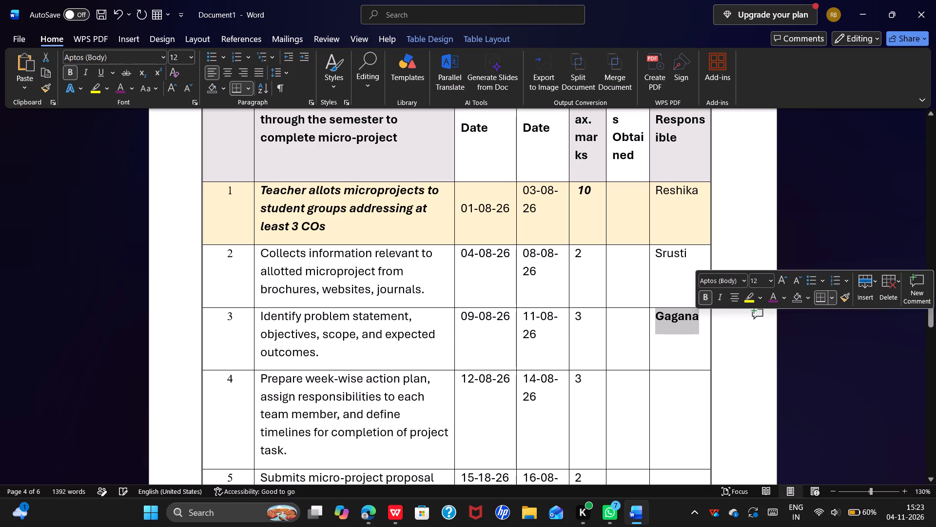
click(704, 298)
Enter Shivani as the Person Responsible in Action Plan row 4 and remove the name's bold formatting.
click(678, 394)
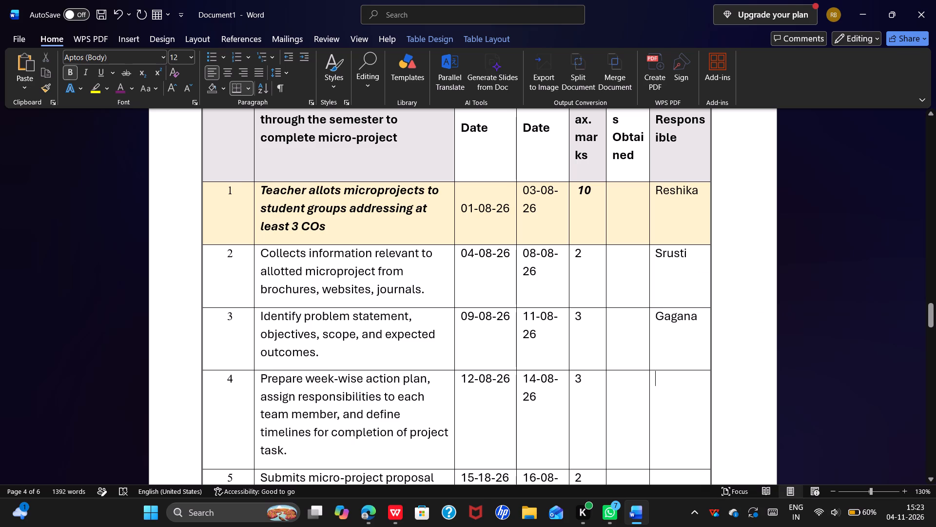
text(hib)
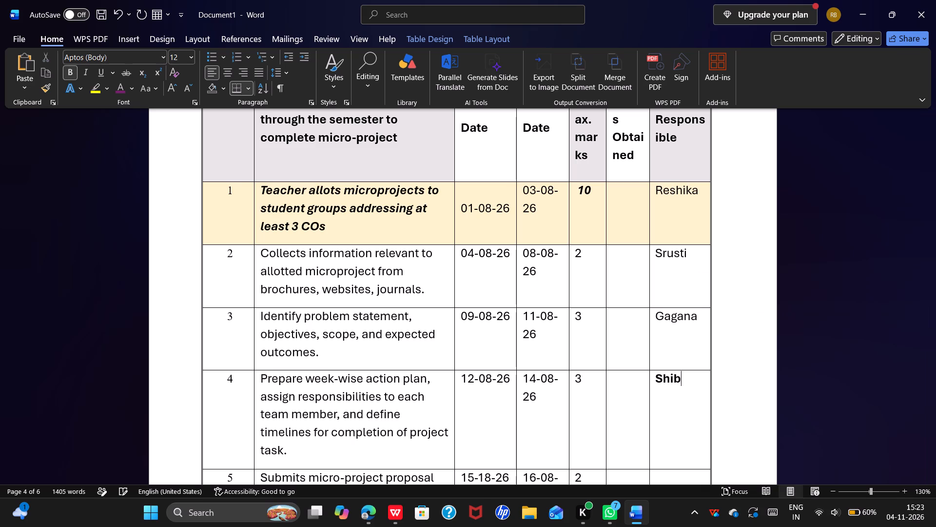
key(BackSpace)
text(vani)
scroll(678, 394, down, 1)
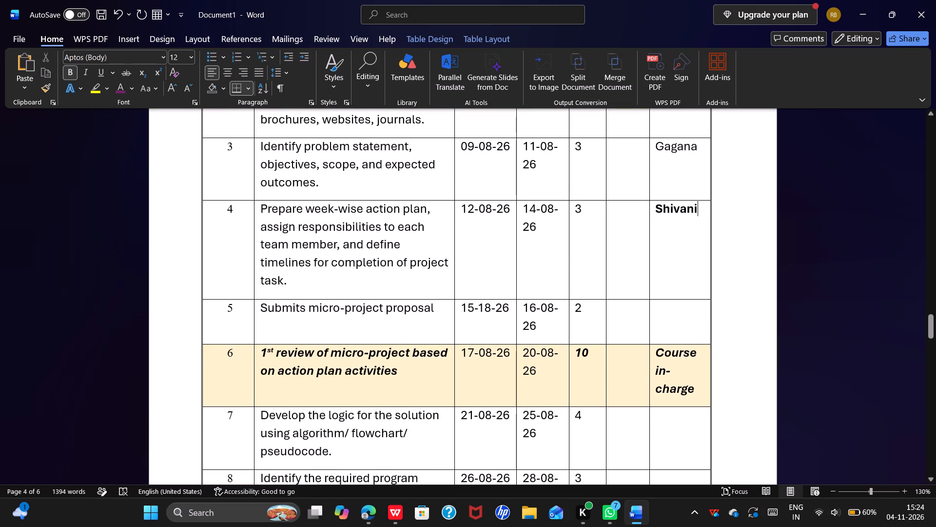
drag(656, 209, 700, 207)
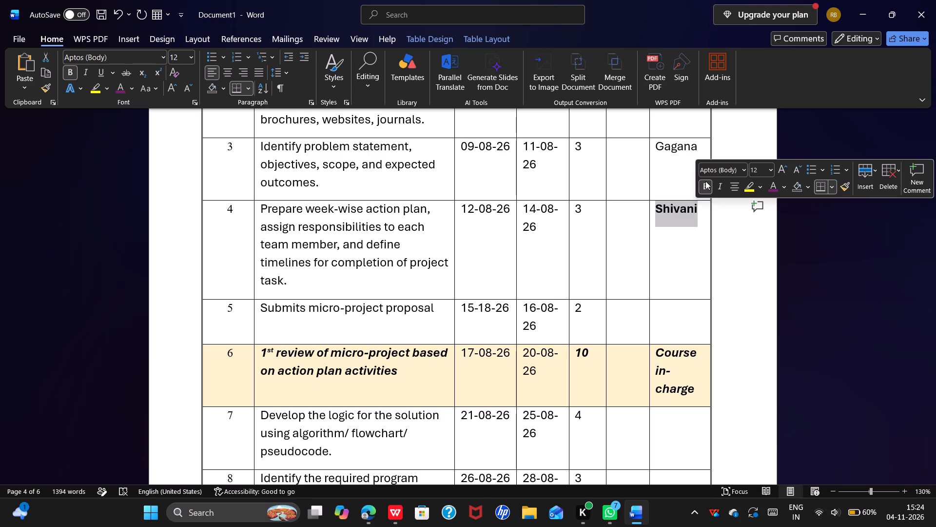
click(705, 181)
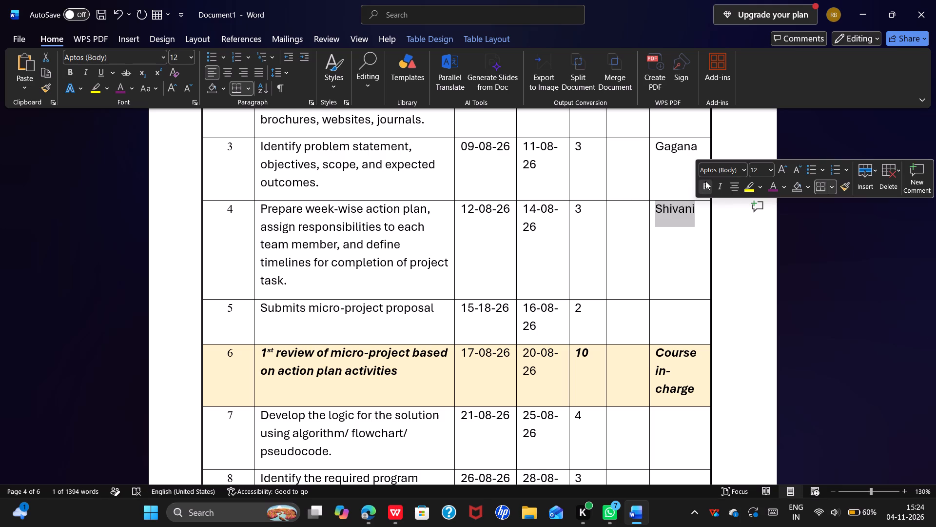
click(674, 223)
Enter Reshika as the Person Responsible in Action Plan row 5, proposal submission, and make the name non-bold.
click(666, 317)
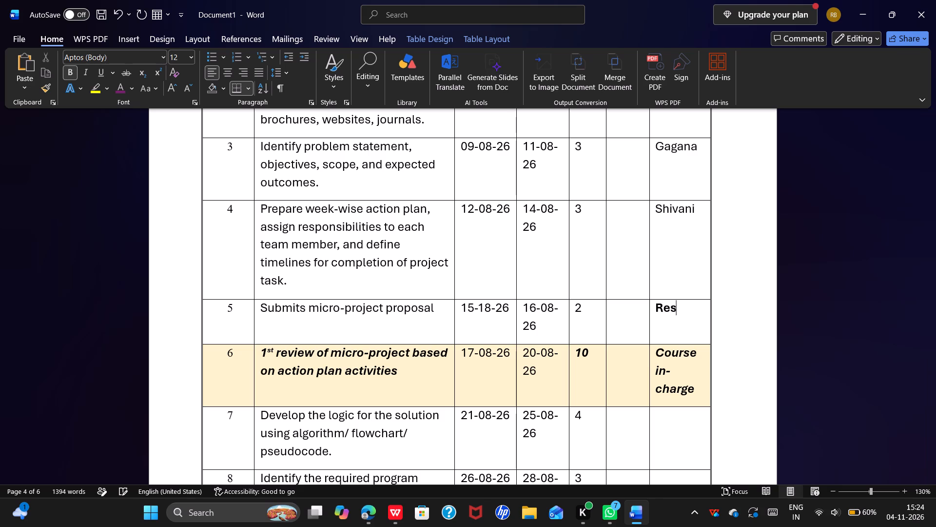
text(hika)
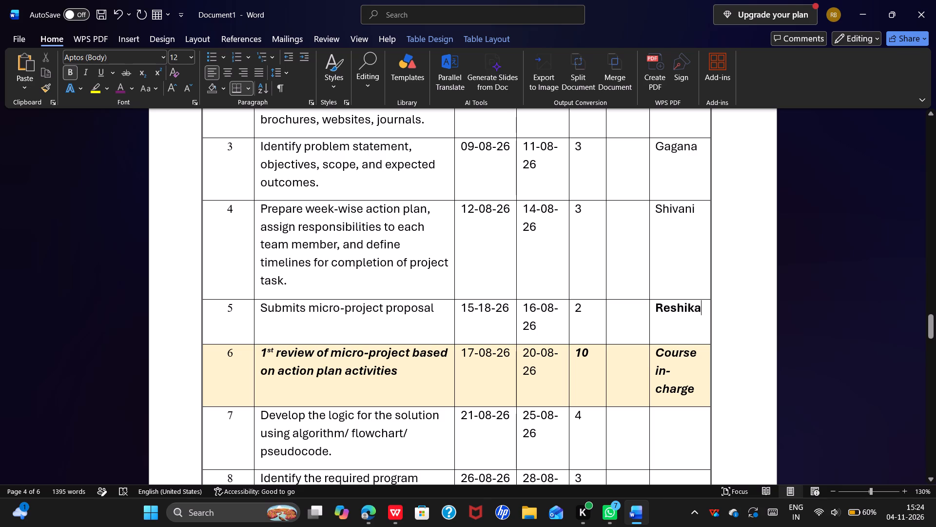
drag(658, 308, 703, 308)
click(704, 292)
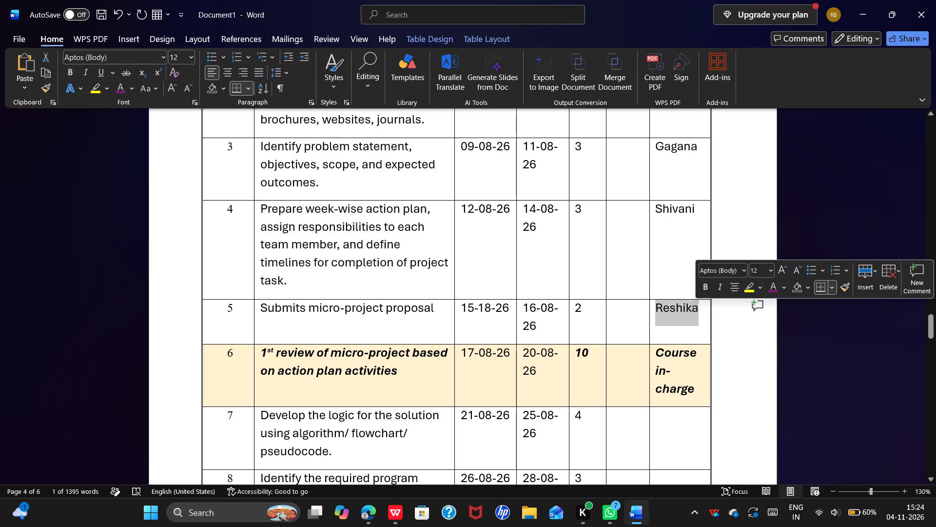
Enter Srusti as the Person Responsible in Action Plan row 7, solution logic development, and remove the name's bold formatting.
scroll(680, 413, down, 2)
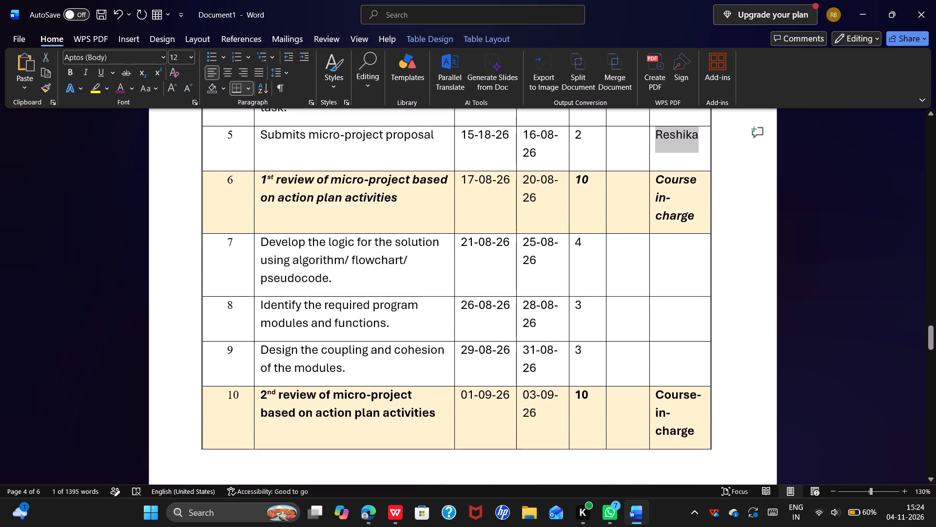
scroll(680, 413, down, 1)
click(669, 253)
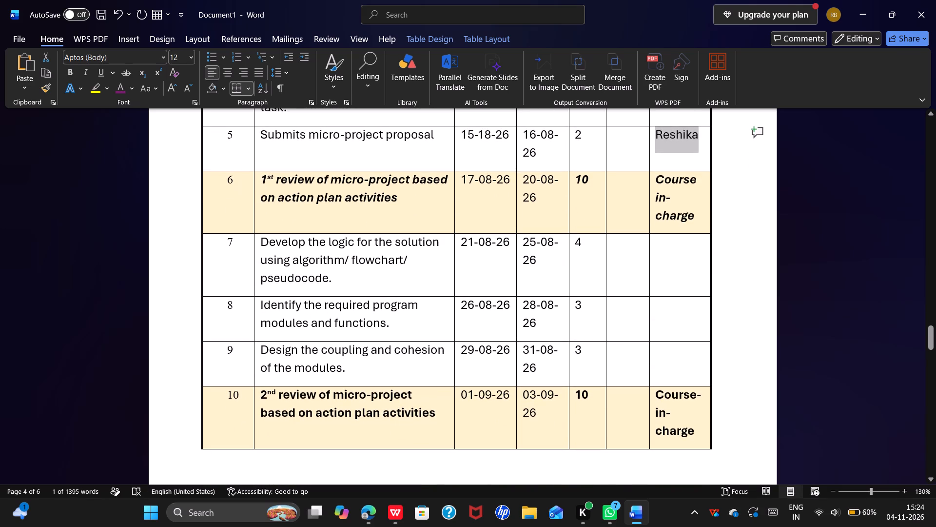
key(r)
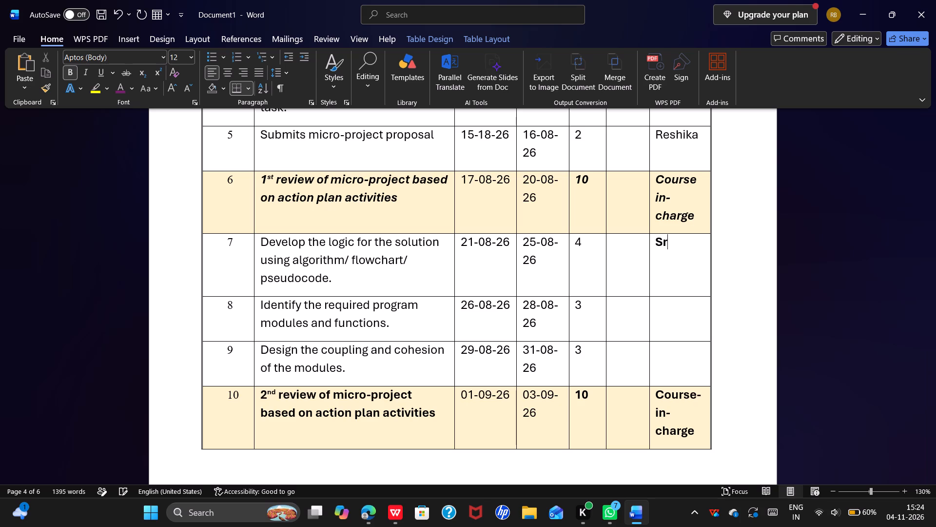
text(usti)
drag(656, 242, 687, 241)
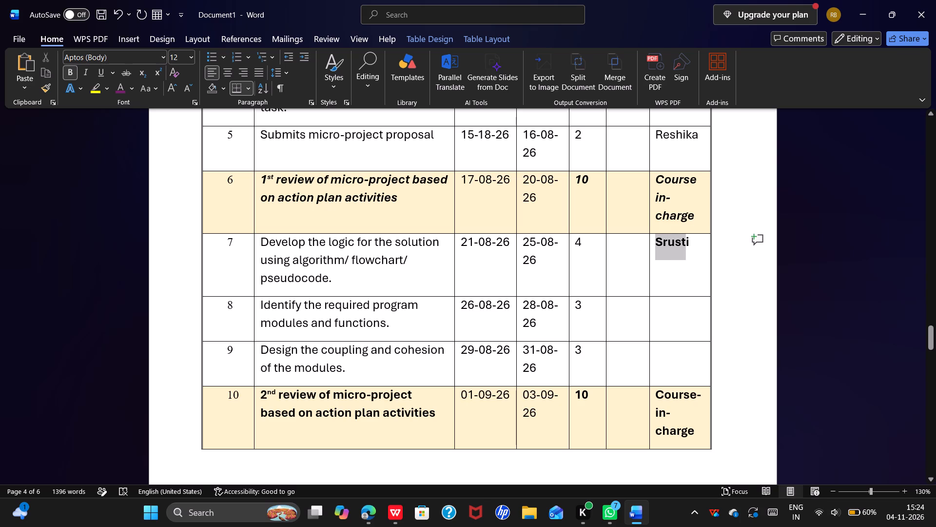
drag(687, 241, 693, 242)
click(702, 224)
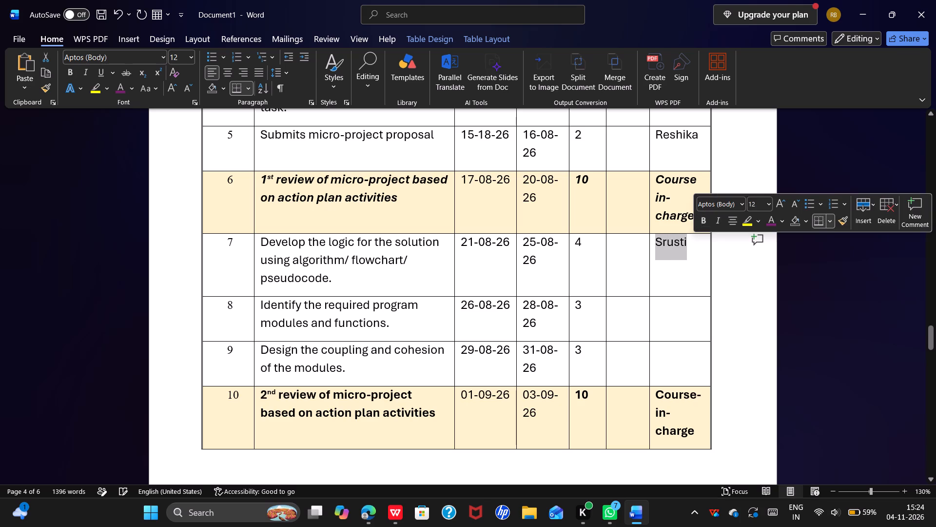
Enter Gagana as the Person Responsible in Action Plan row 8 and remove the name's bold formatting.
click(681, 315)
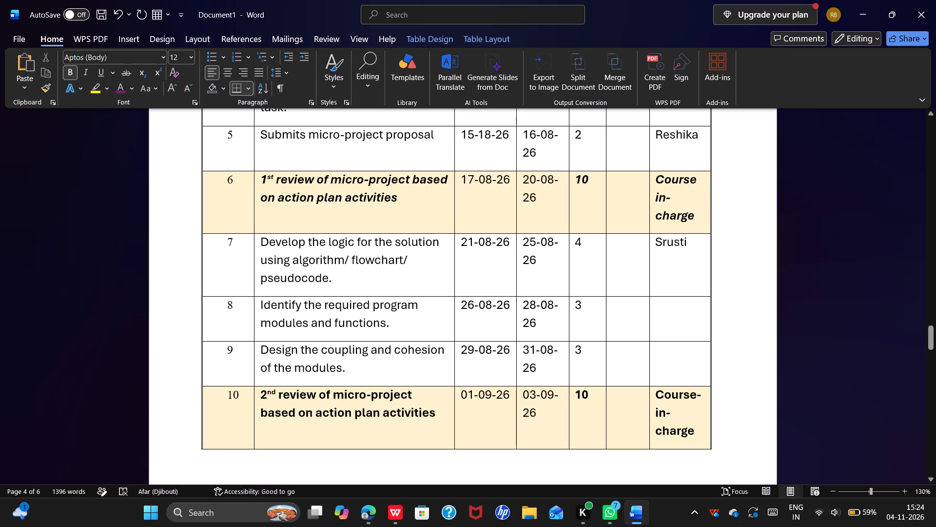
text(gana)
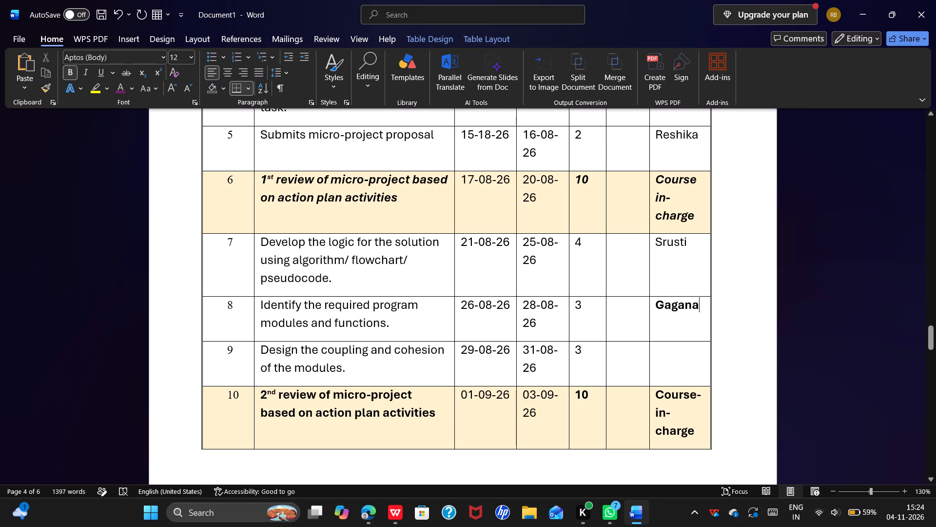
drag(656, 306, 701, 305)
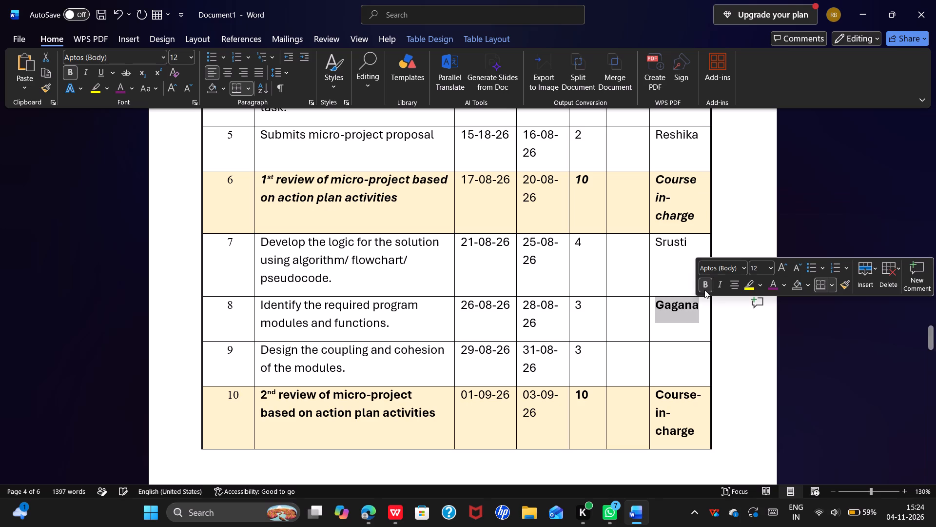
click(705, 287)
Enter Shivani as the Person Responsible in Action Plan row 9, module coupling and cohesion, and make the name non-bold.
click(676, 357)
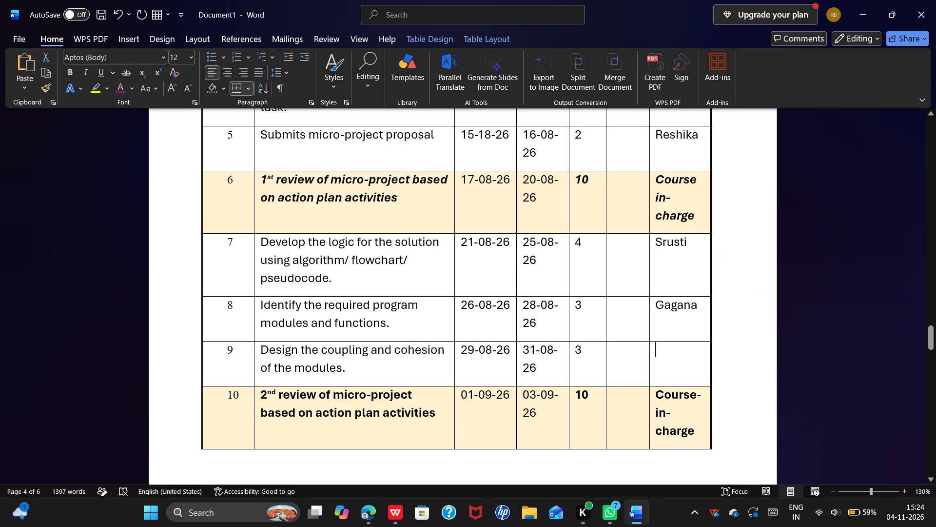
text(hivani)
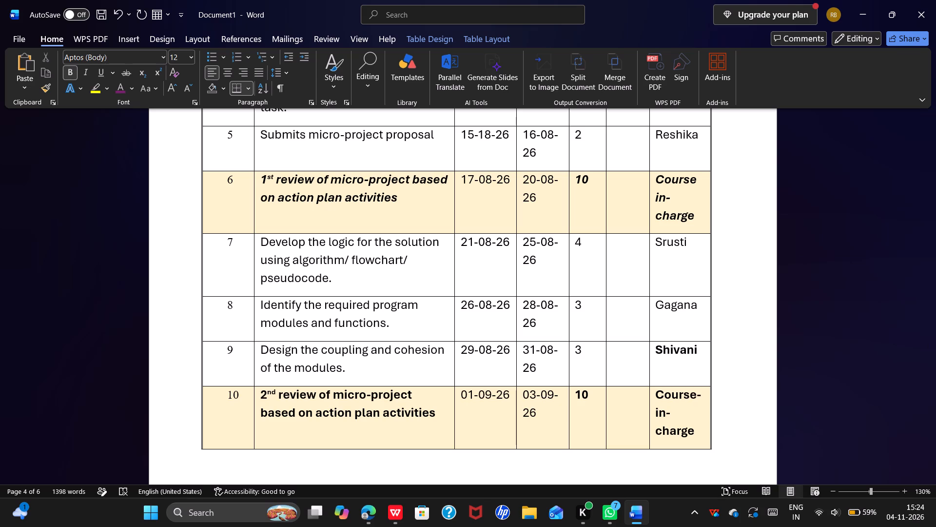
drag(657, 348, 687, 350)
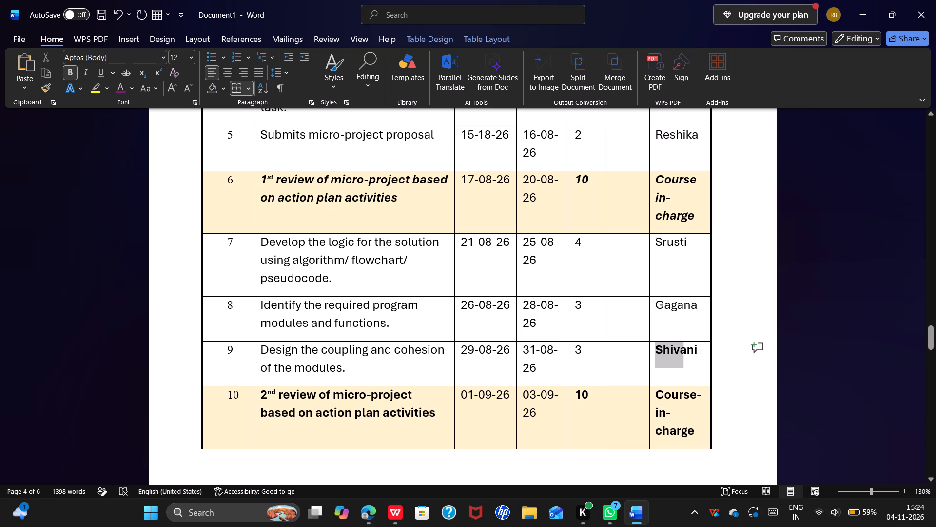
drag(687, 350, 702, 350)
click(704, 331)
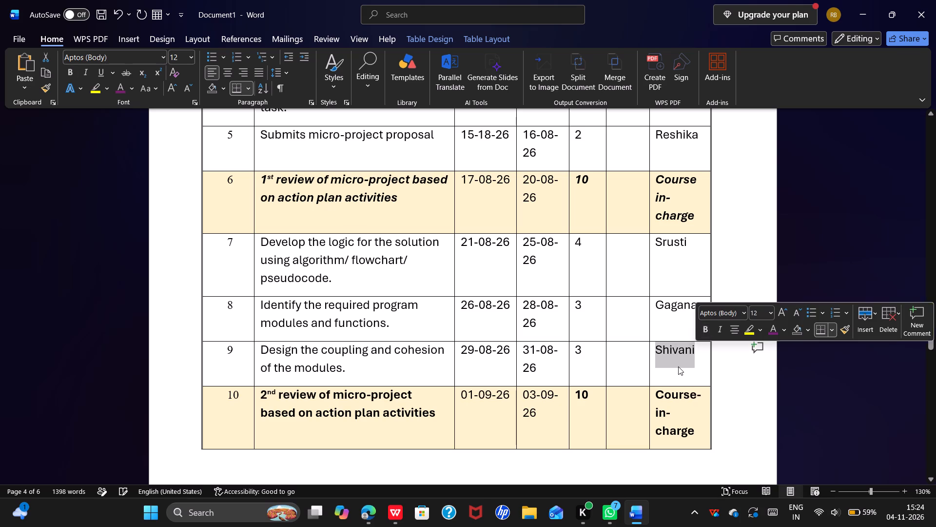
click(678, 366)
Enter Reshika as the Person Responsible in Action Plan row 11 and remove the name's bold formatting.
scroll(678, 366, down, 3)
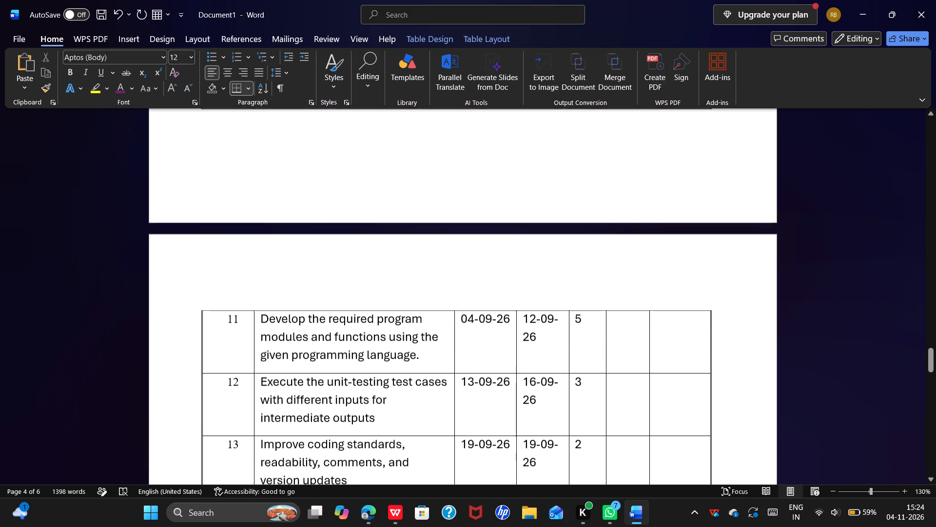
click(665, 326)
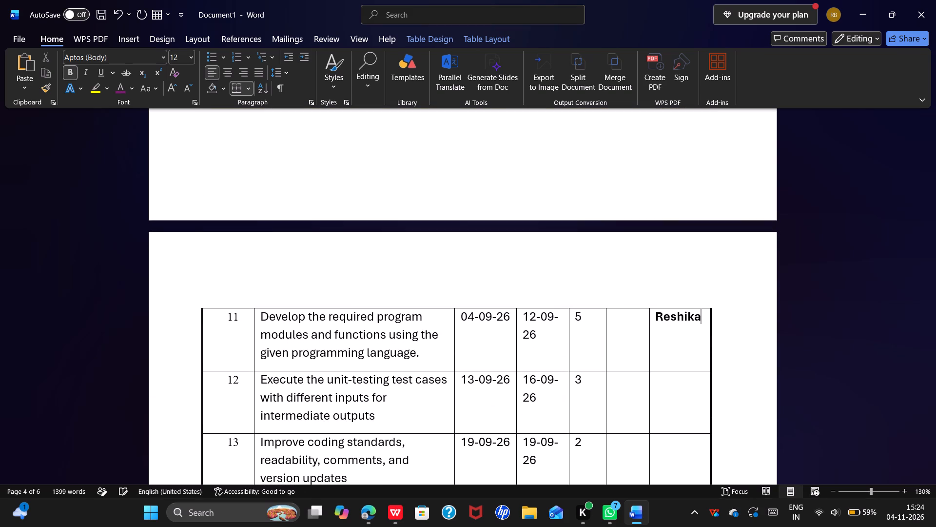
drag(656, 318, 699, 321)
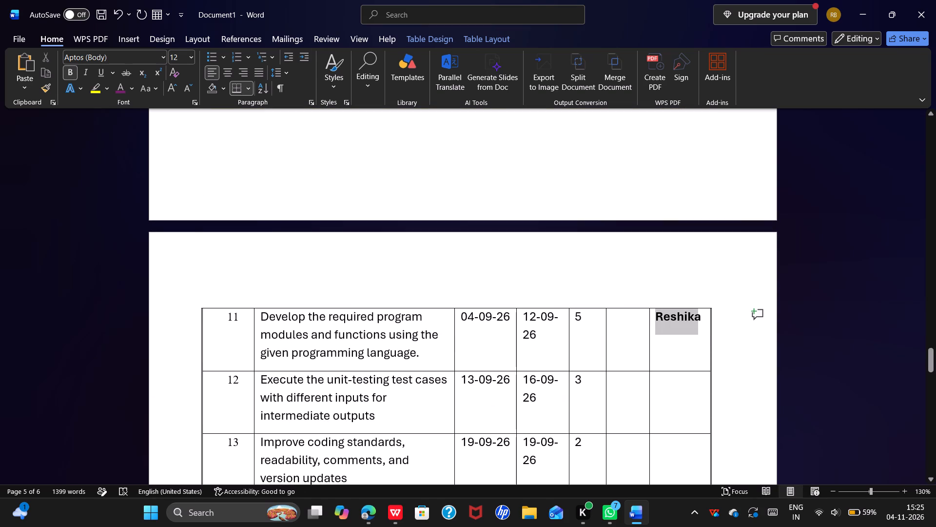
drag(699, 321, 703, 319)
click(707, 304)
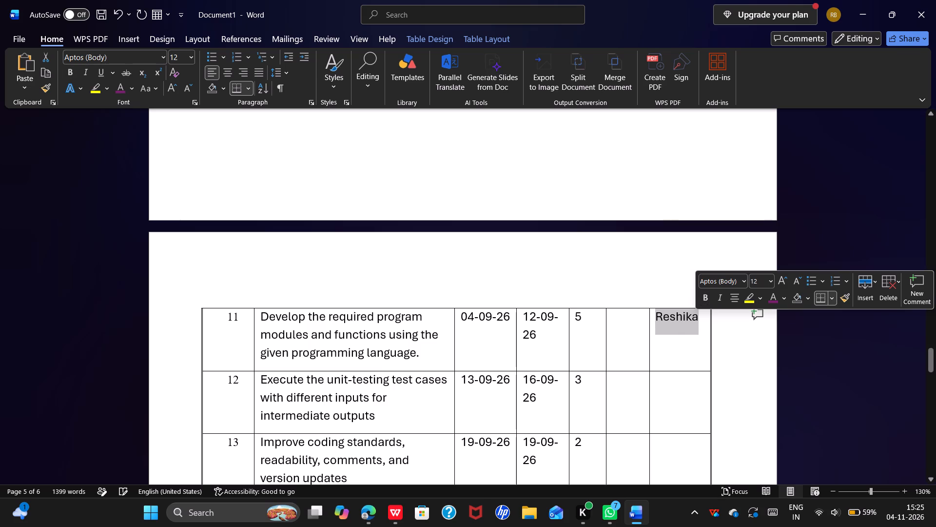
Enter Srusti as the Person Responsible in Action Plan row 12, unit testing, and remove the name's bold formatting.
click(674, 390)
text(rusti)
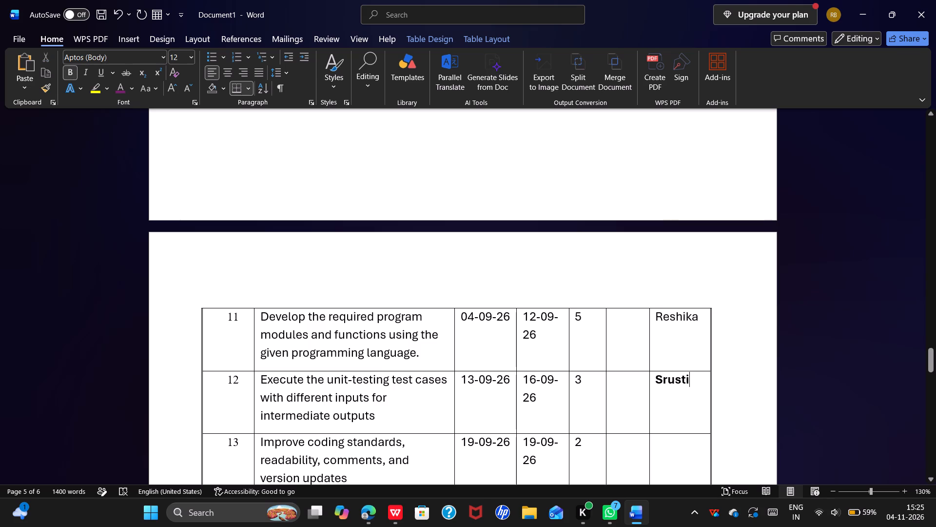
drag(655, 382, 696, 384)
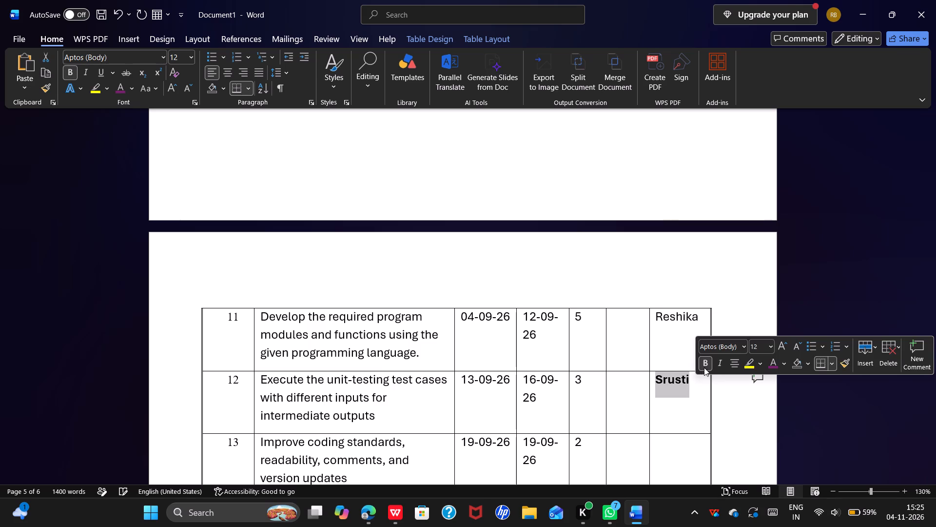
click(704, 365)
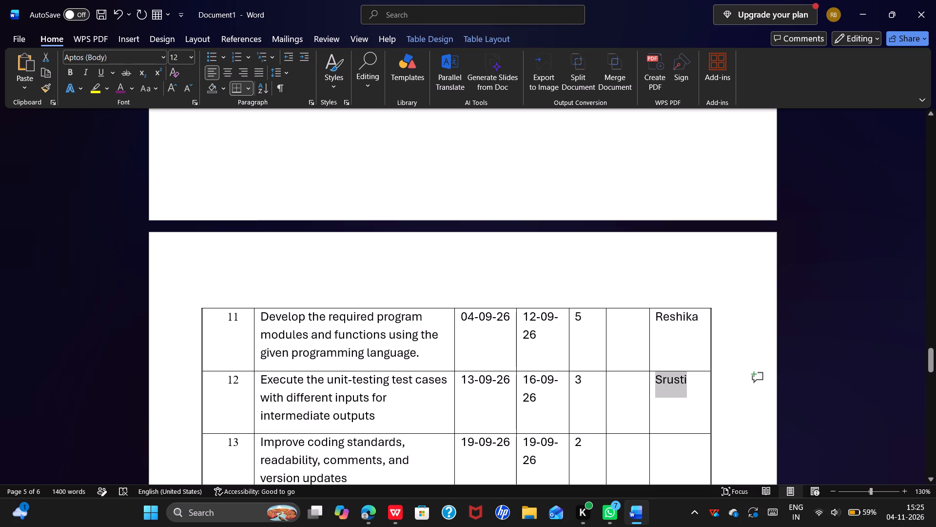
Enter Gagana as the Person Responsible in Action Plan row 13, coding standards, and make the name non-bold.
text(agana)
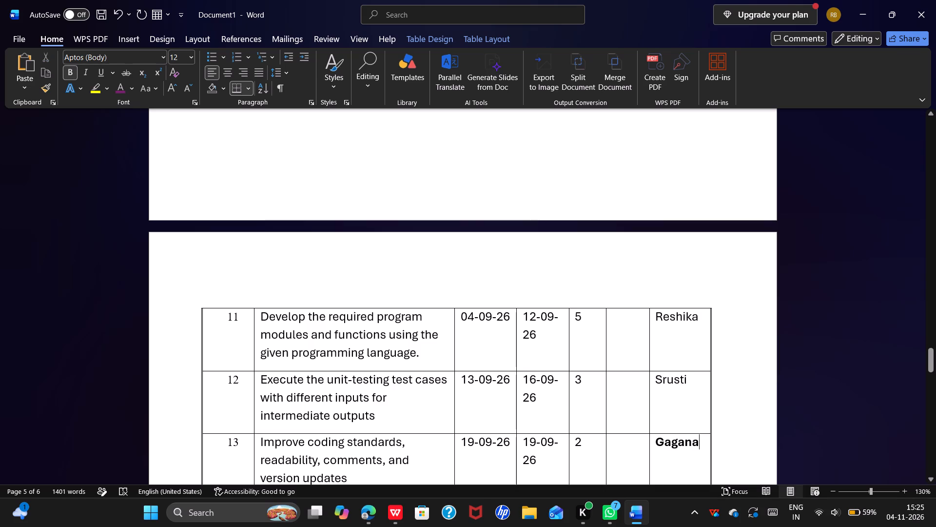
drag(657, 442, 706, 443)
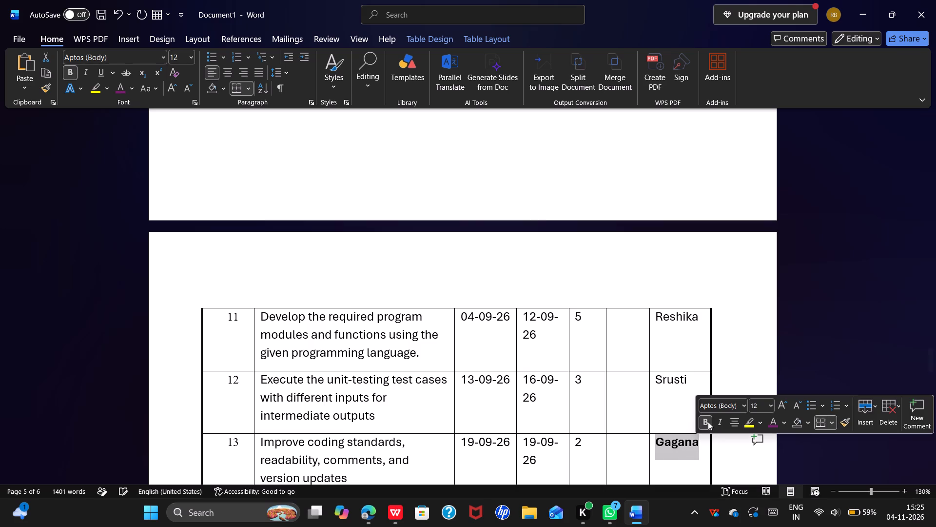
click(708, 422)
Enter Shivani as the Person Responsible in Action Plan row 15, module integration, and remove the name's bold formatting.
scroll(708, 422, down, 4)
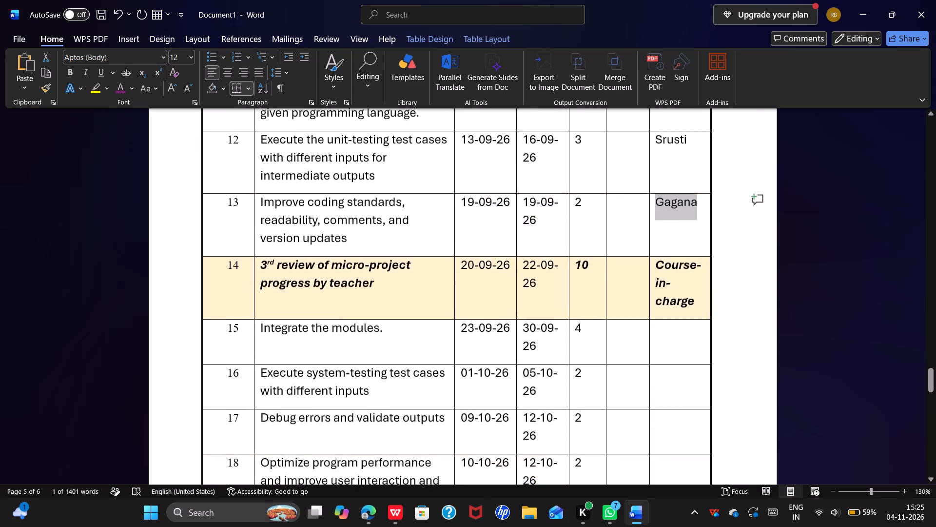
scroll(708, 422, down, 1)
click(667, 235)
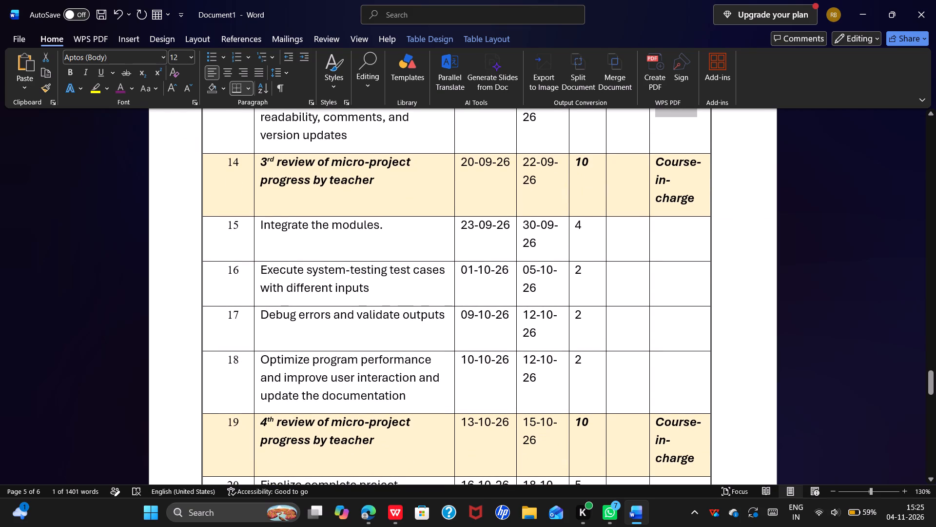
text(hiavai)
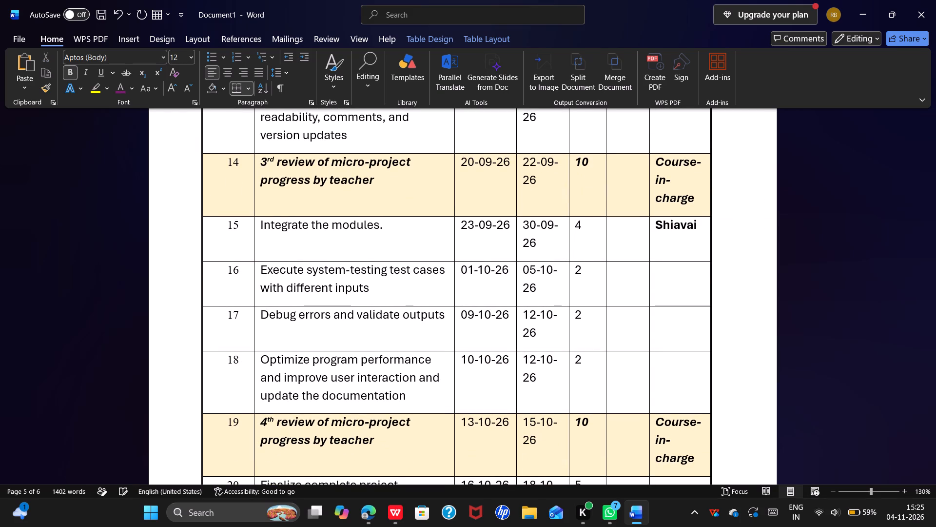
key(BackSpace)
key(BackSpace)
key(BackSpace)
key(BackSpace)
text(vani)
drag(657, 228, 709, 224)
click(705, 207)
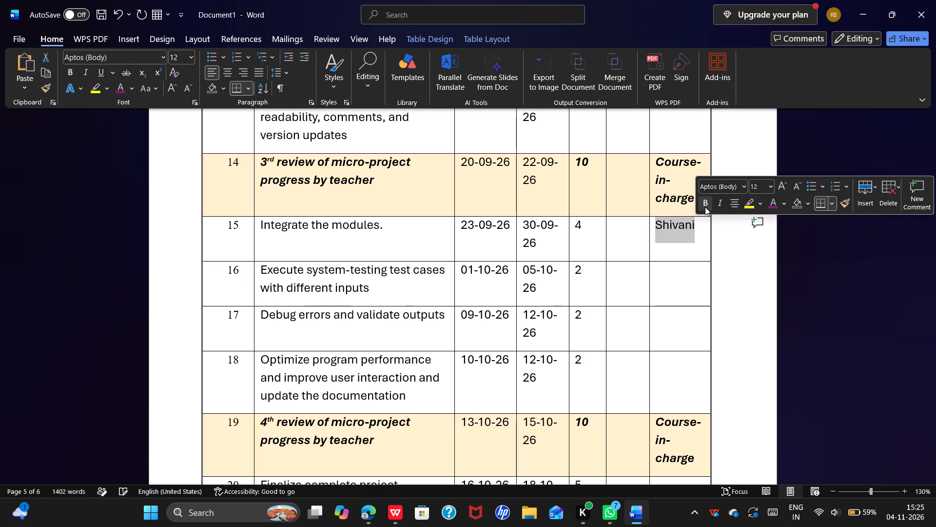
Enter Reshika as the Person Responsible in Action Plan row 16, system testing, and make the name non-bold.
click(688, 277)
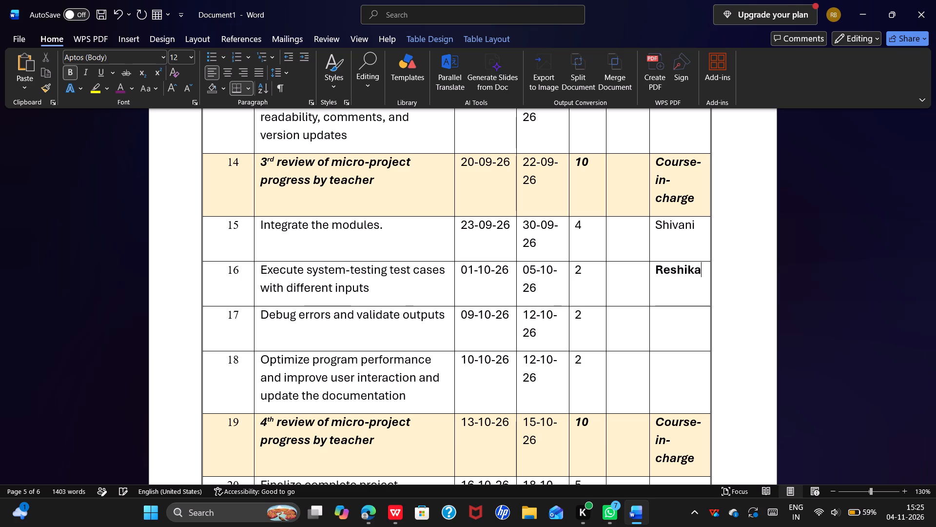
drag(657, 269, 705, 271)
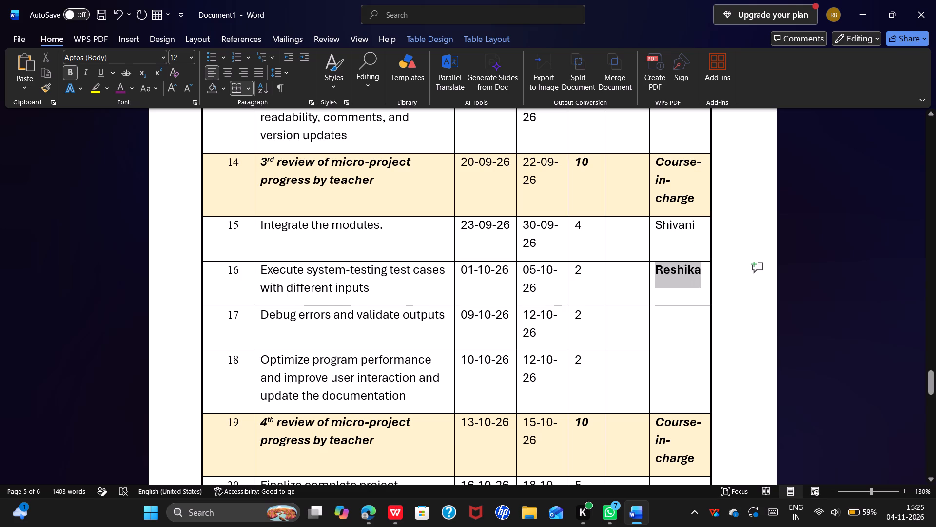
drag(705, 271, 706, 271)
click(707, 258)
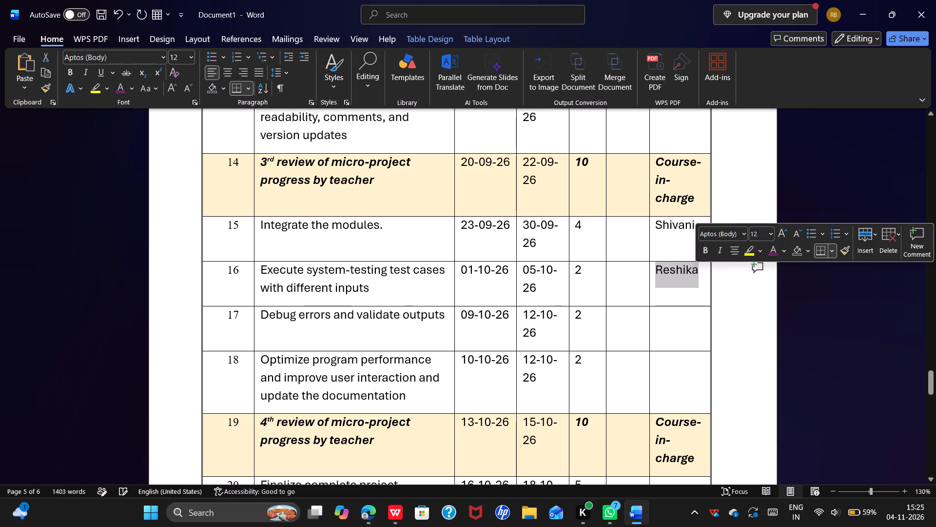
Enter Srusti as the Person Responsible in Action Plan row 17, debugging and output validation, and remove the name's bold formatting.
click(677, 322)
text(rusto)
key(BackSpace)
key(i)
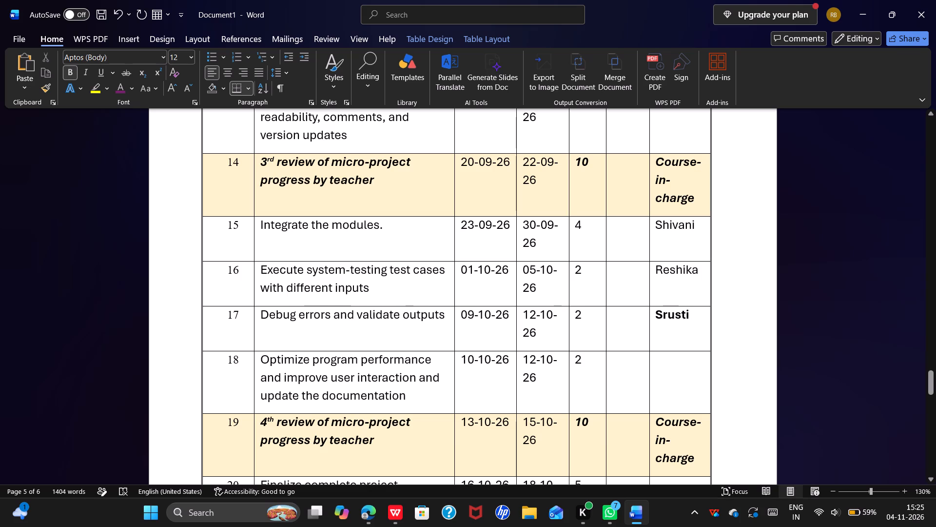
drag(657, 317, 702, 321)
click(704, 299)
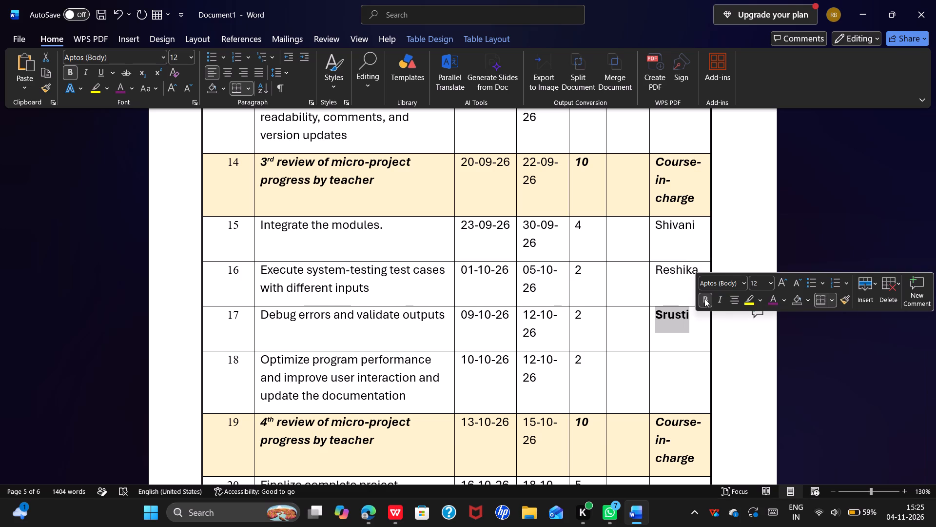
Enter Gagana as the Person Responsible in Action Plan row 18, performance optimization, and make the name non-bold.
click(655, 366)
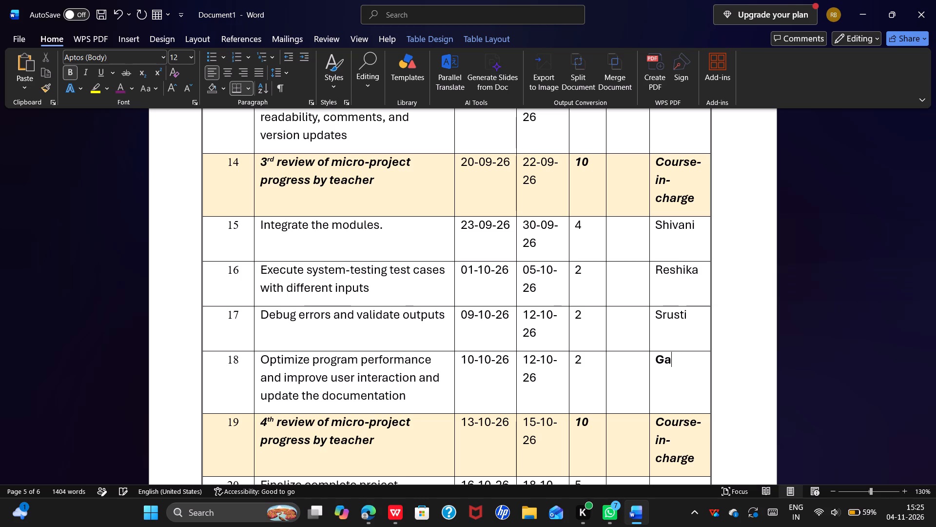
key(BackSpace)
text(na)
drag(658, 361, 660, 361)
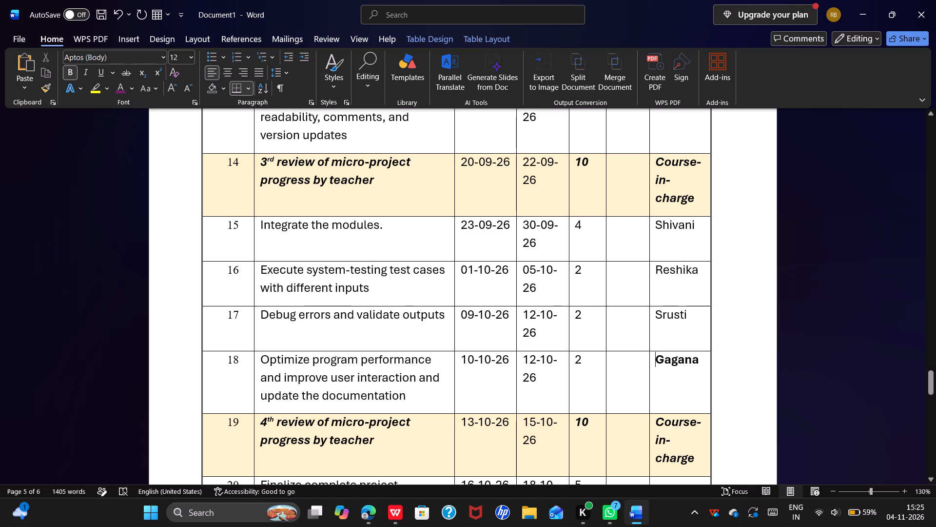
drag(660, 361, 705, 365)
click(708, 348)
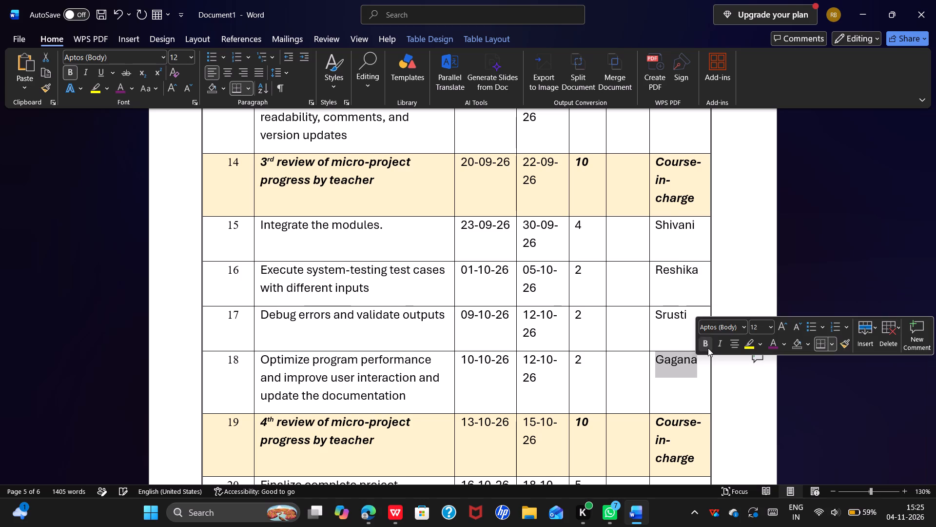
Enter Reshika as the Person Responsible in Action Plan row 20, finalizing the implementation, and remove the name's bold formatting.
scroll(688, 395, down, 3)
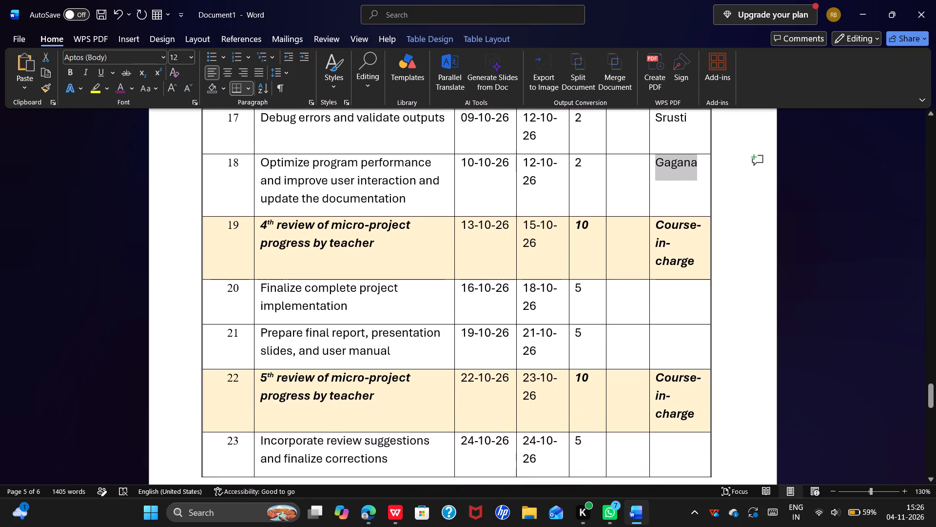
click(670, 303)
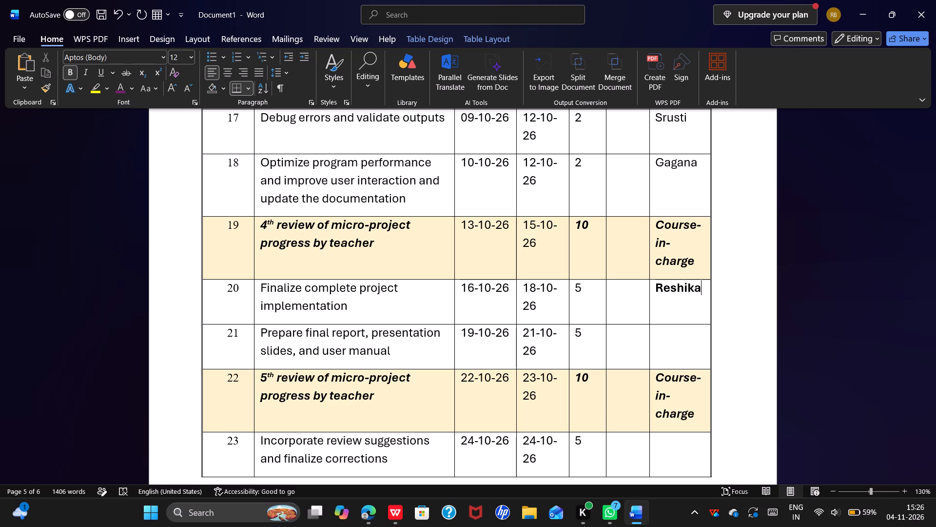
drag(657, 285, 699, 285)
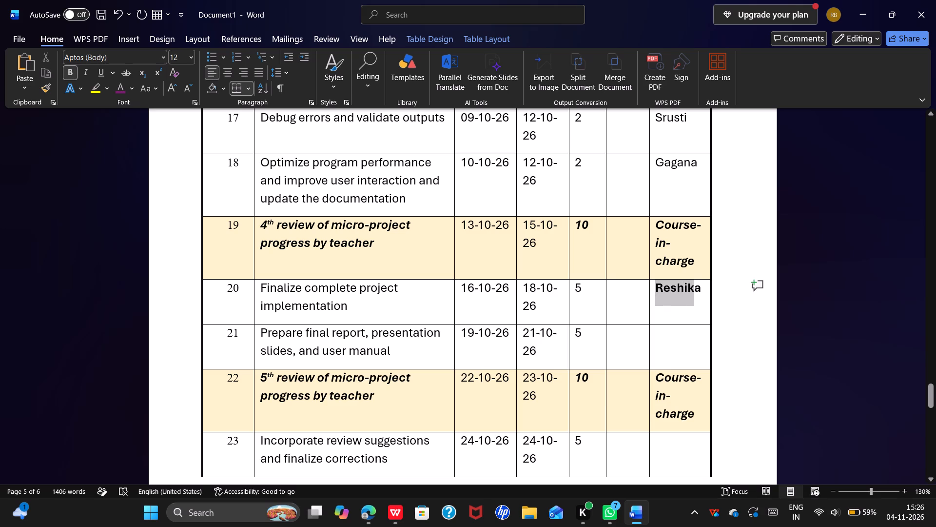
drag(699, 285, 704, 288)
click(700, 270)
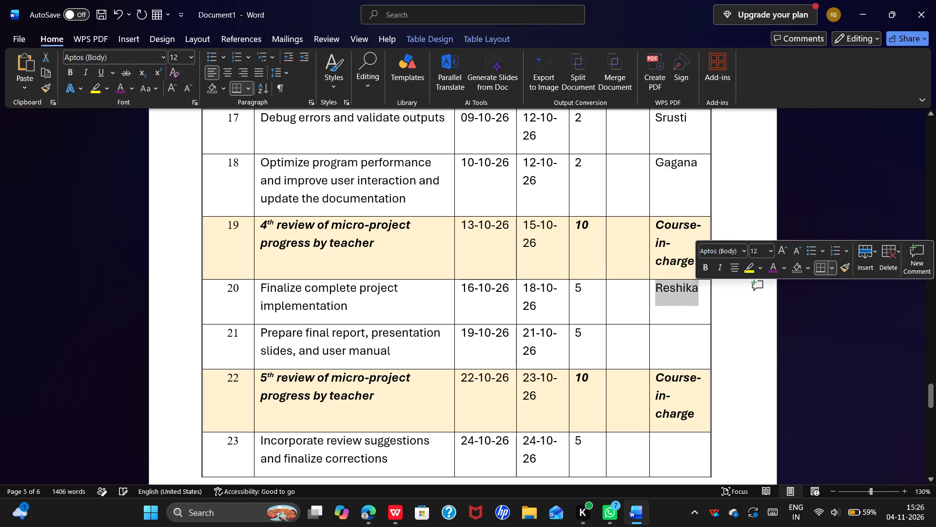
Enter Srusti as the Person Responsible in Action Plan row 21, final report and slides, and make the name non-bold.
click(669, 333)
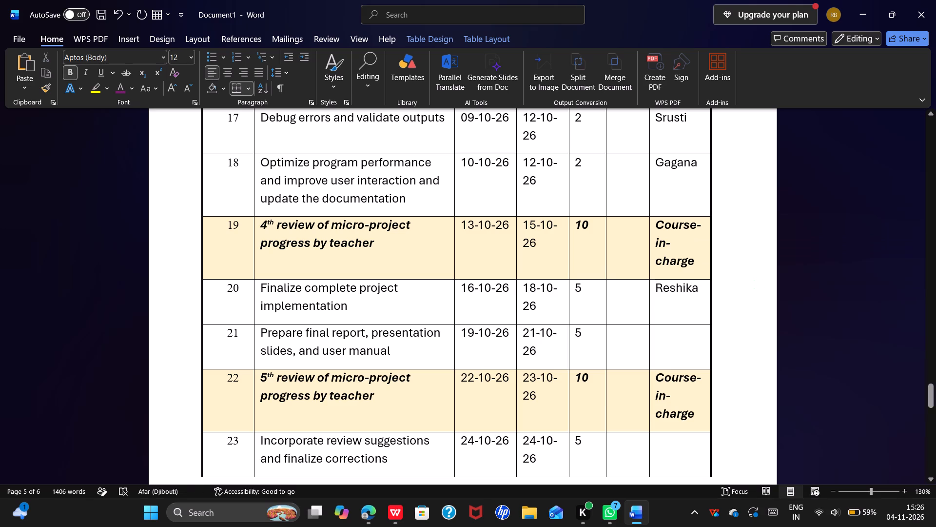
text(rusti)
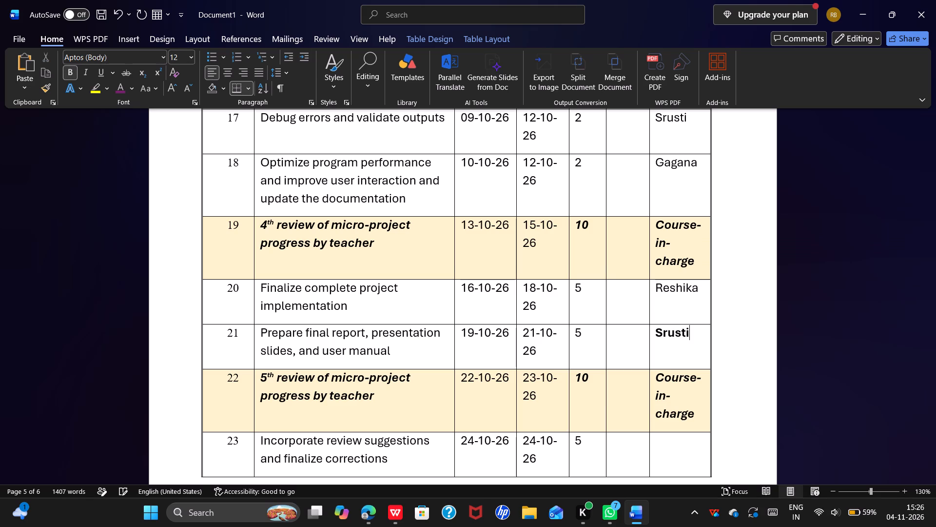
drag(656, 334, 687, 343)
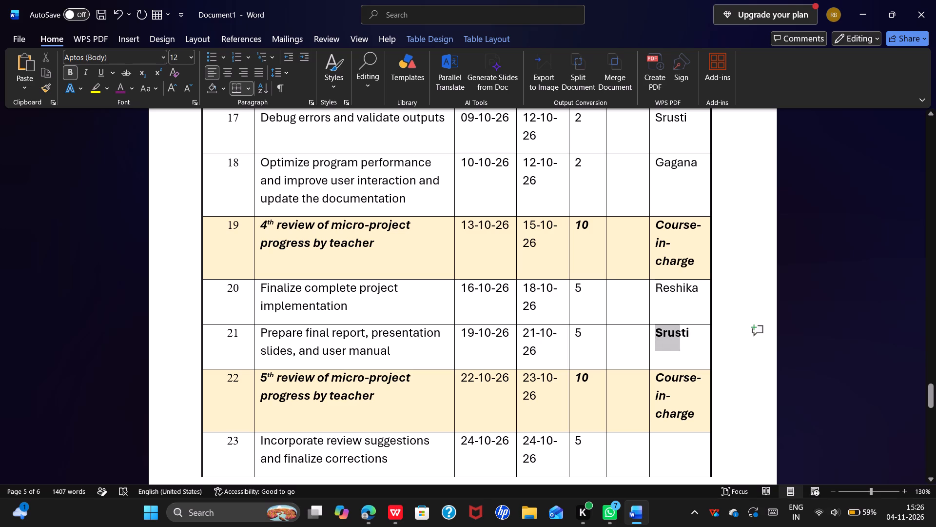
drag(687, 343, 697, 341)
click(703, 322)
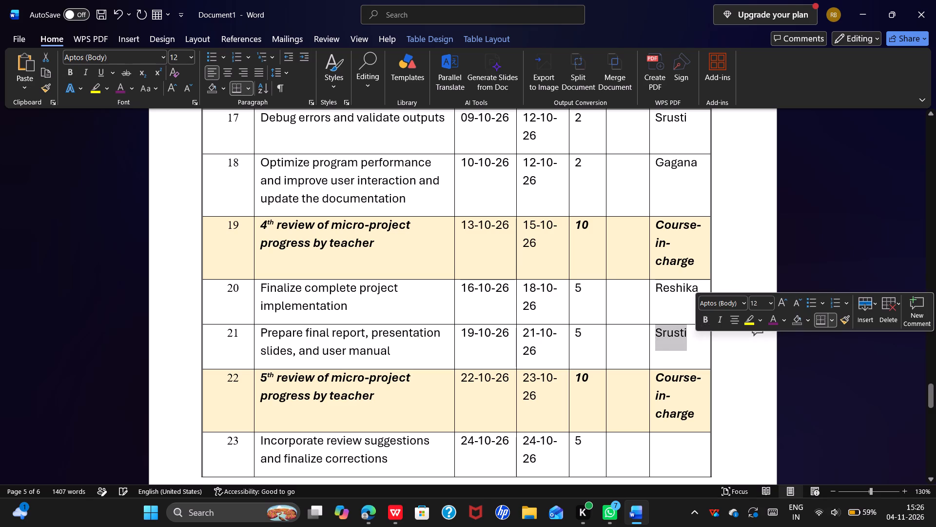
Enter Shivani as the Person Responsible in Action Plan row 23, review suggestions and corrections, and remove the name's bold formatting.
click(667, 453)
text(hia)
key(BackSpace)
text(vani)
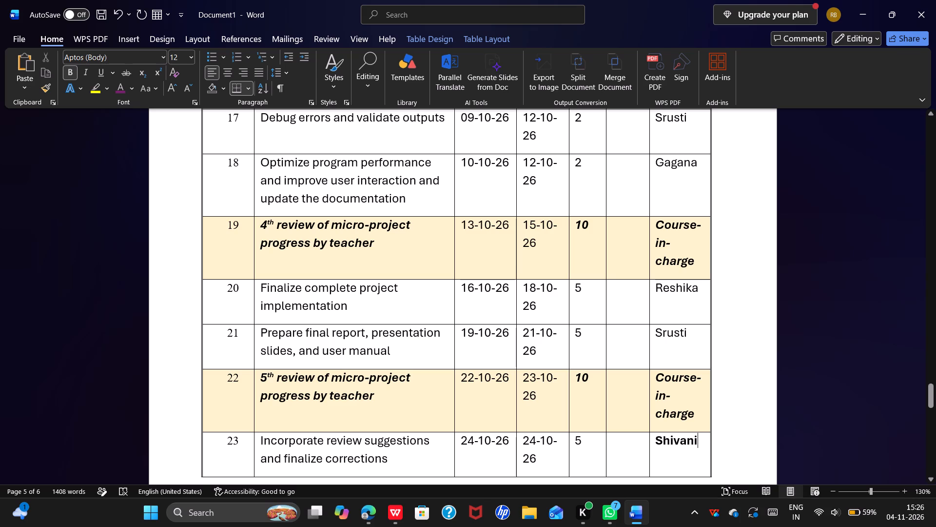
drag(655, 441, 703, 446)
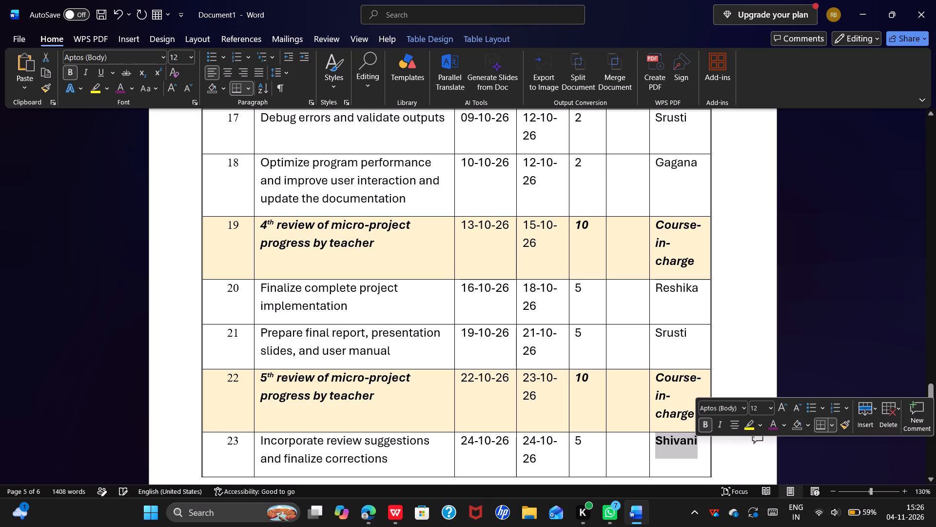
click(706, 428)
click(690, 447)
Enter Gagana as the Person Responsible in Action Plan row 24, final project demonstration, and make the name non-bold.
scroll(690, 447, down, 1)
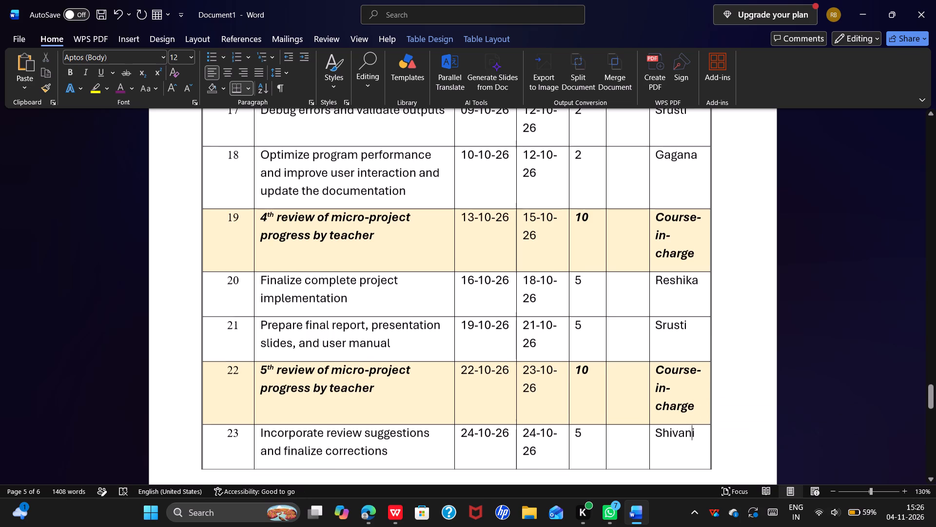
scroll(690, 447, down, 4)
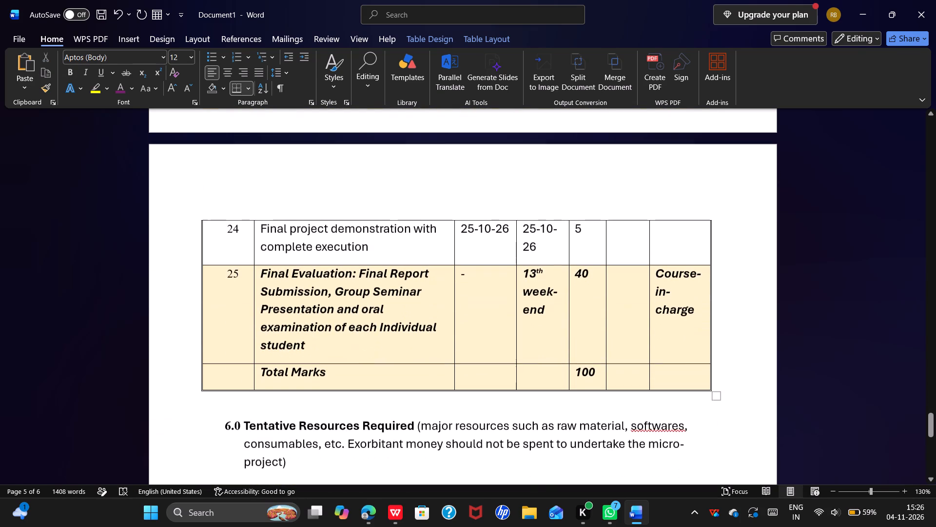
click(669, 230)
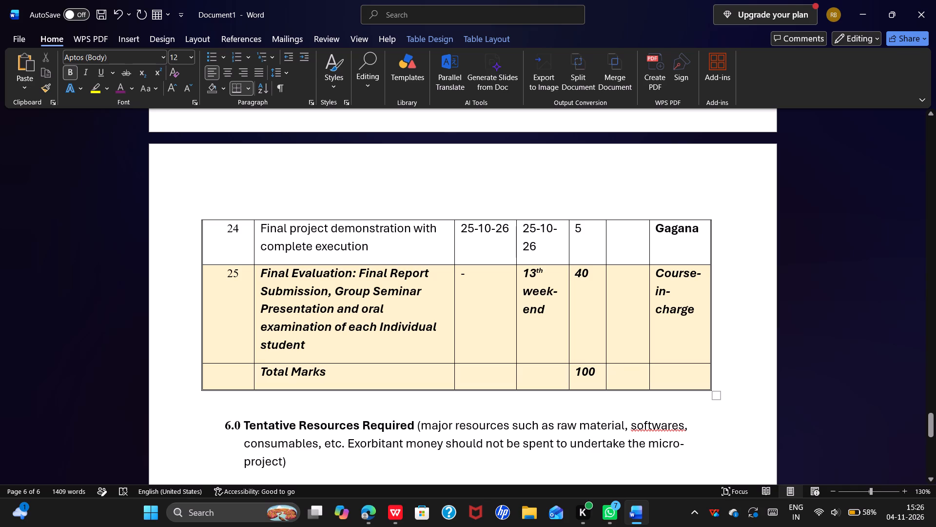
drag(660, 228, 702, 238)
click(707, 211)
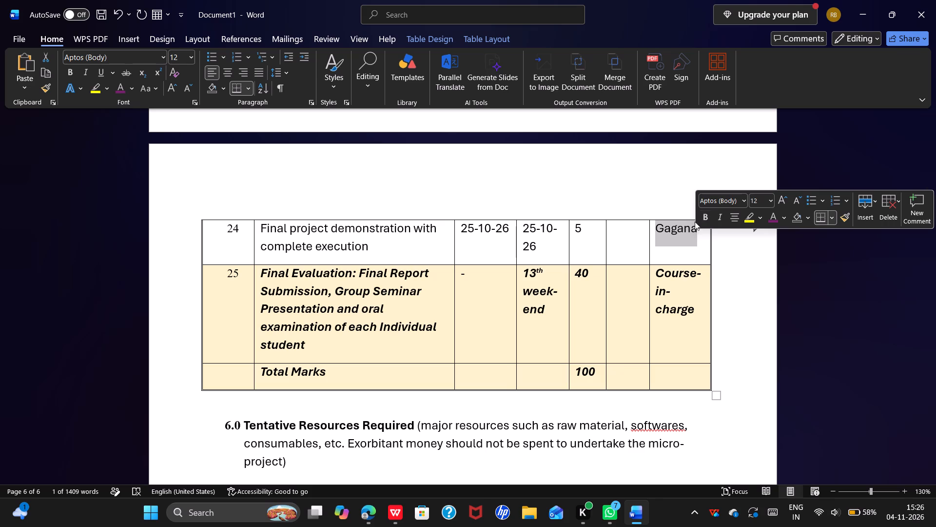
click(685, 238)
Switch to WPS Office and examine the Tentative Resources Required table in the Music Playlist Manager proposal as a reference for section 6.0.
scroll(685, 238, down, 2)
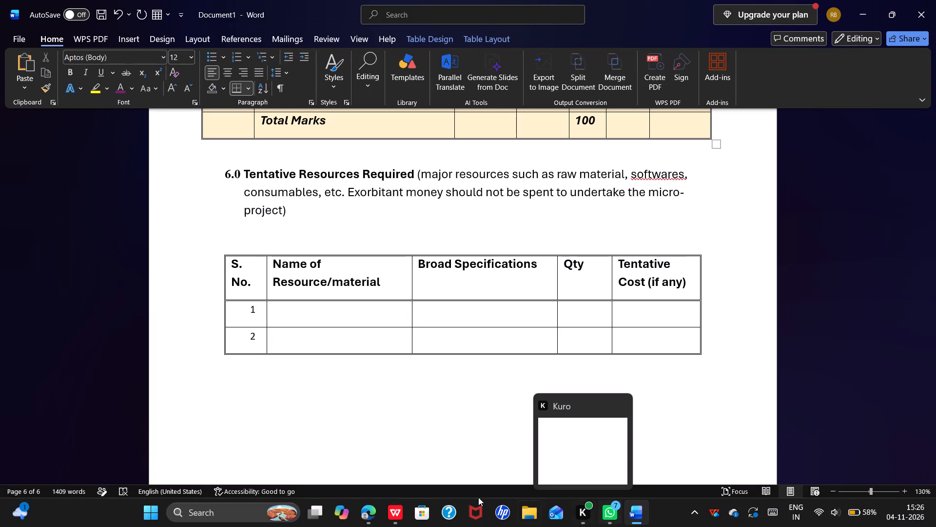
click(397, 526)
scroll(480, 323, down, 1)
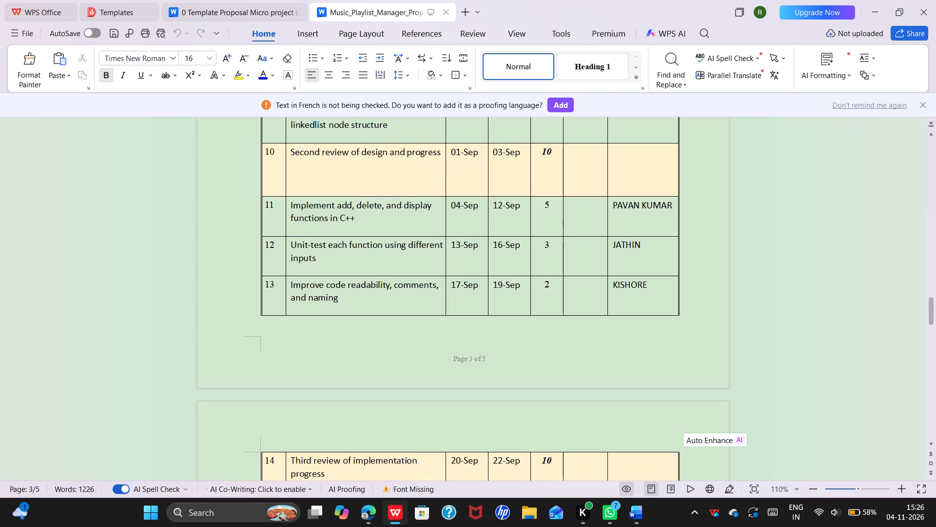
scroll(480, 323, down, 7)
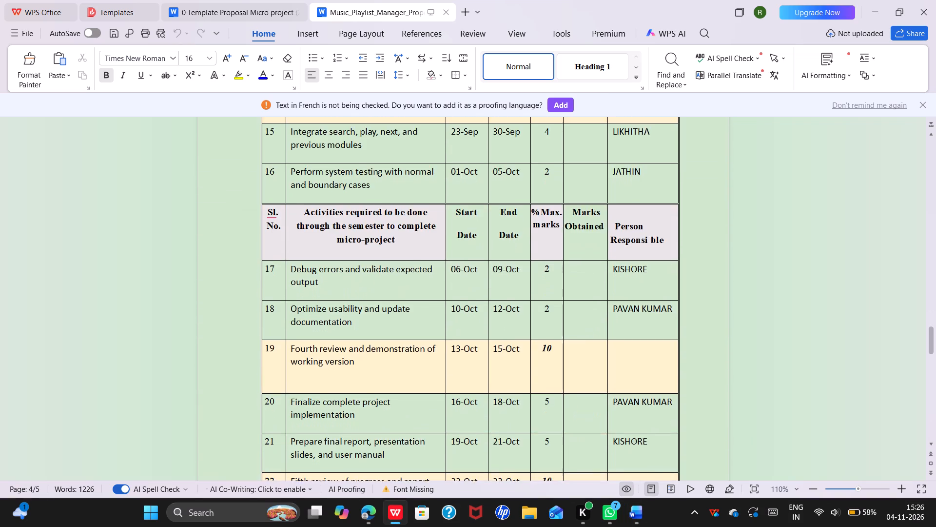
scroll(480, 323, down, 7)
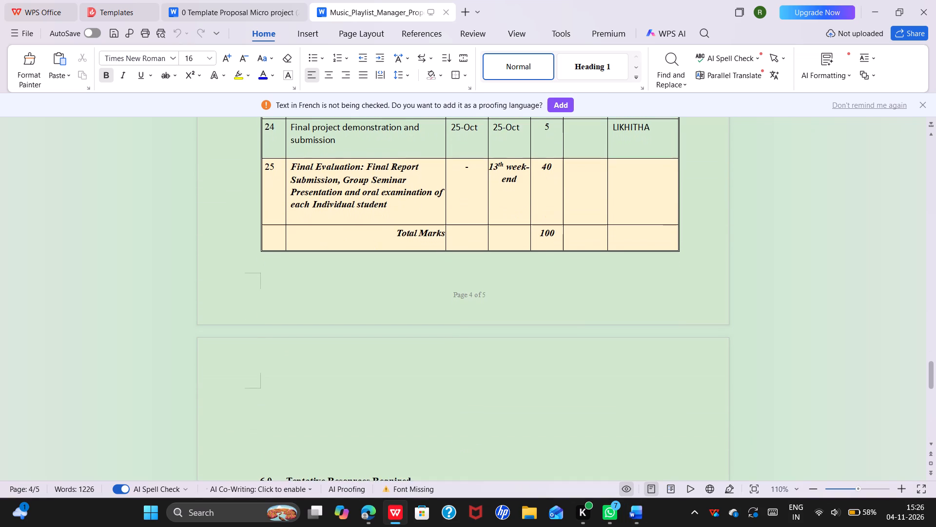
scroll(480, 323, down, 6)
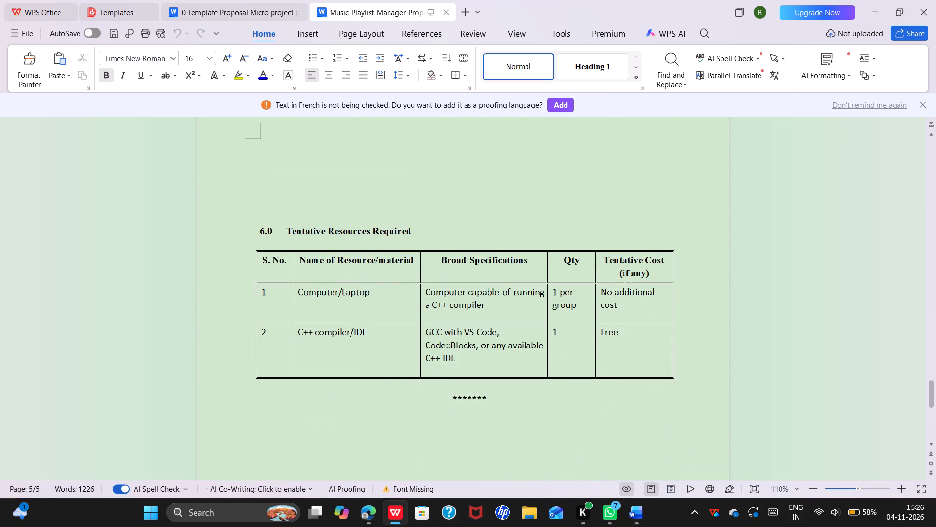
scroll(480, 323, down, 2)
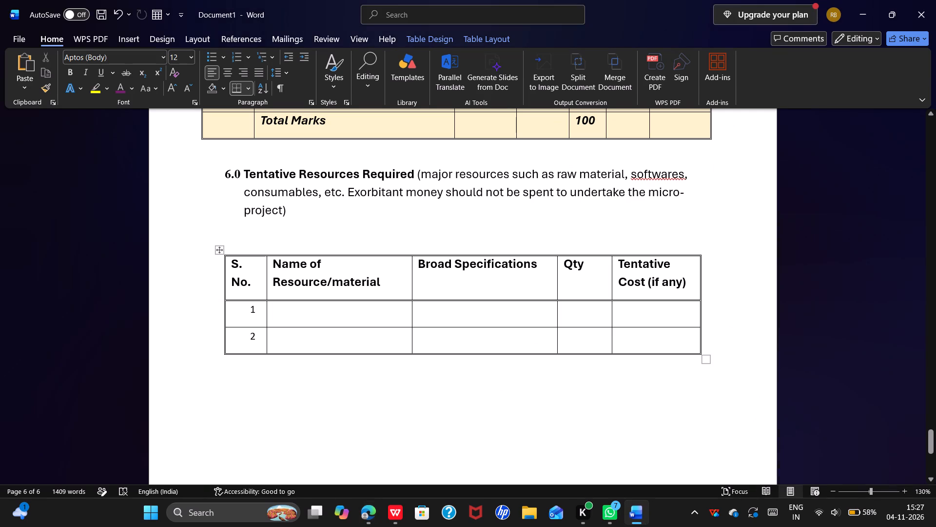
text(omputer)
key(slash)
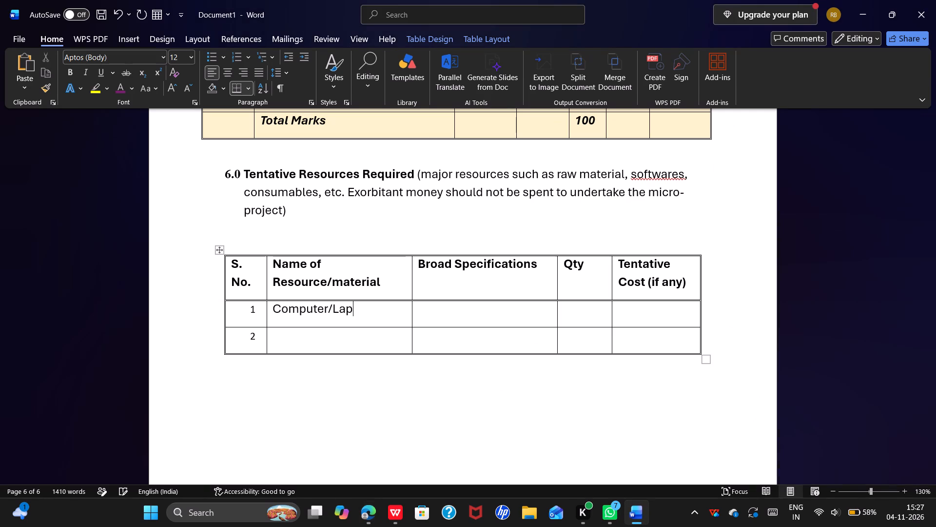
Complete resource row 1 with specification "Windows capable of compiling and running c++", quantity "1 Per team" and tentative cost "Available".
click(436, 320)
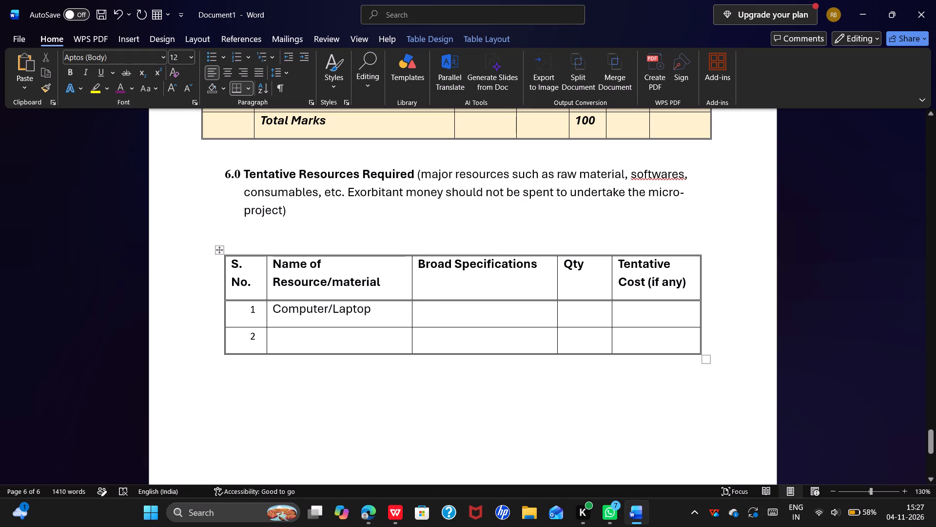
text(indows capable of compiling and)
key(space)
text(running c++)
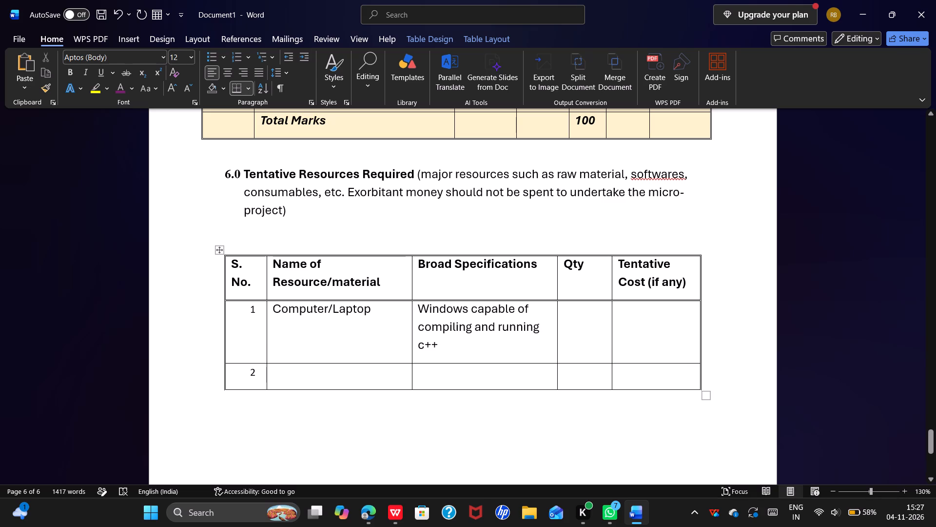
click(573, 328)
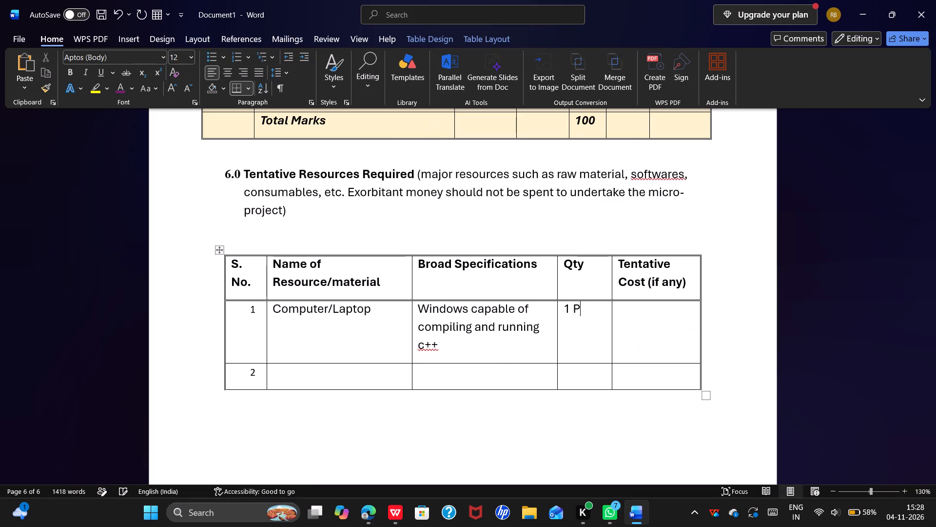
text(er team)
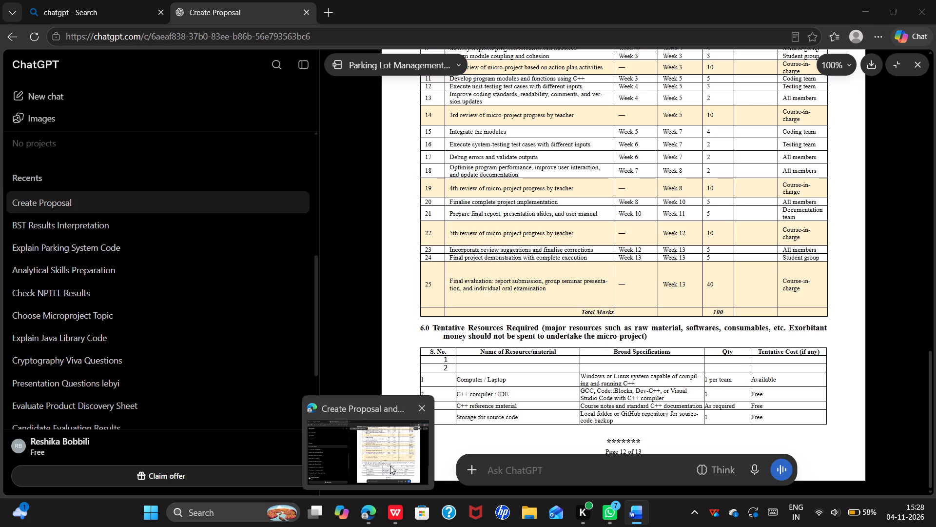
click(625, 316)
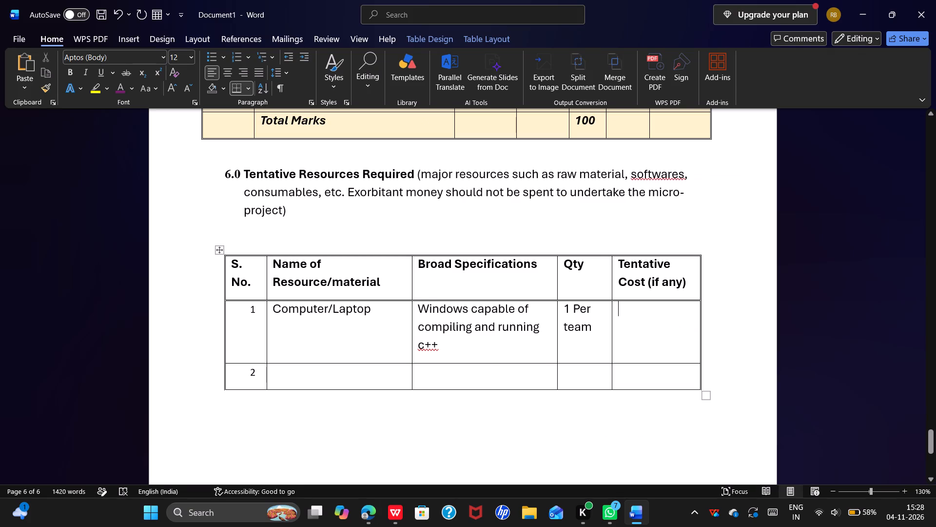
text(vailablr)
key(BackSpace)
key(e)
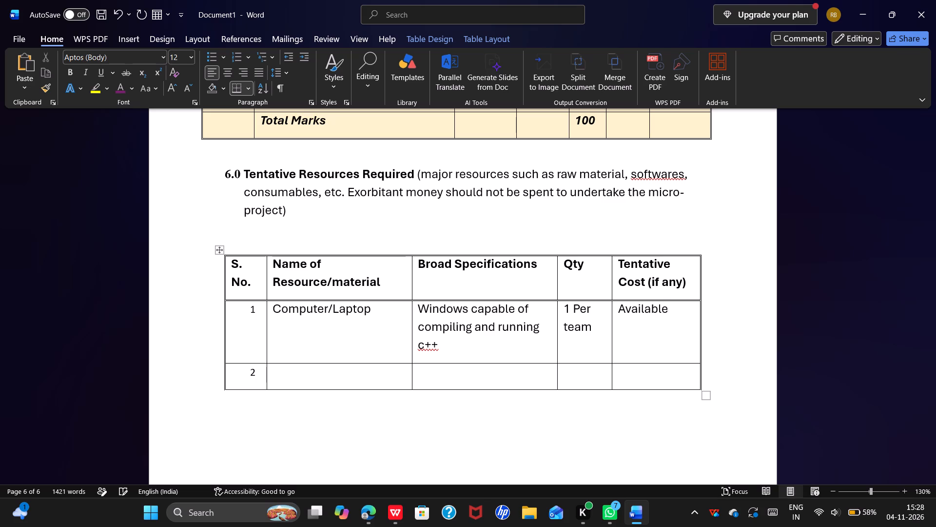
Enter "C++ reference material" as the resource name in row 2 of the Tentative Resources table.
click(358, 380)
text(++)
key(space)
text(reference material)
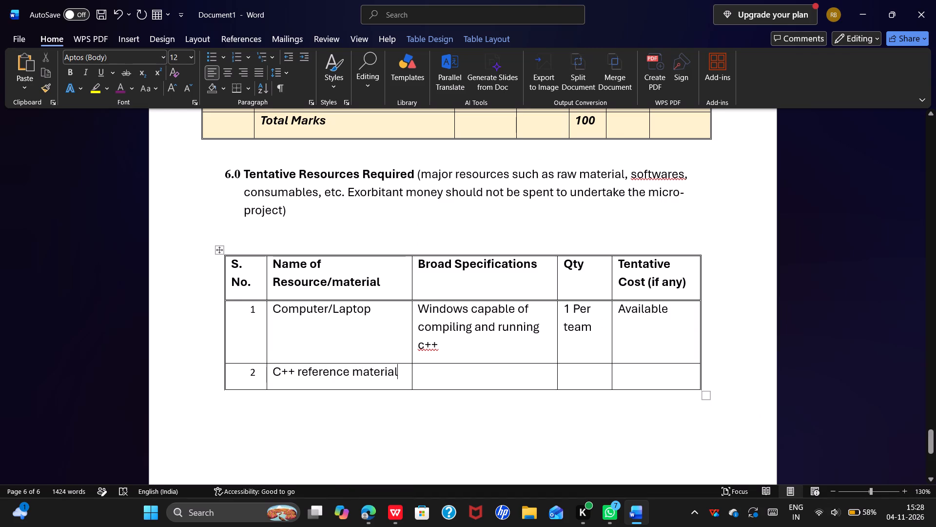
Capitalise the c in "c++" in row 1's Broad Specifications so it reads "C++".
click(430, 344)
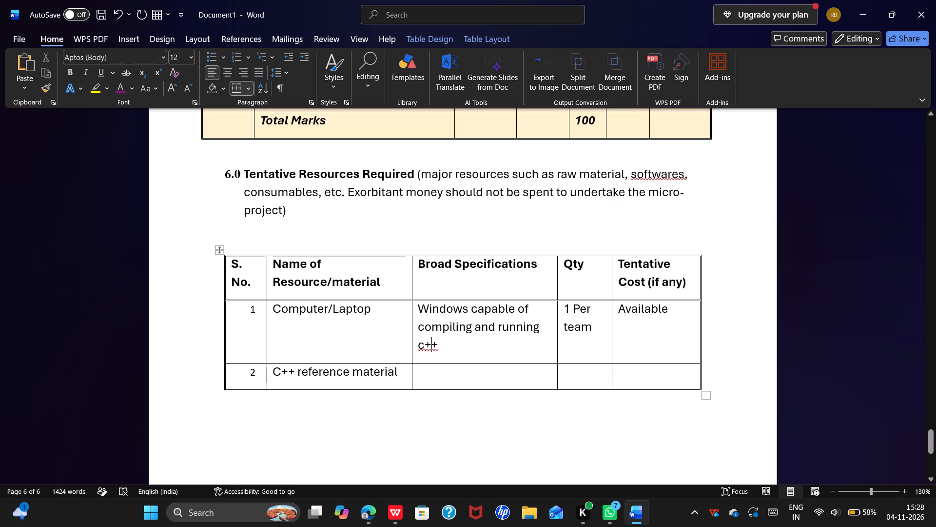
click(425, 345)
key(BackSpace)
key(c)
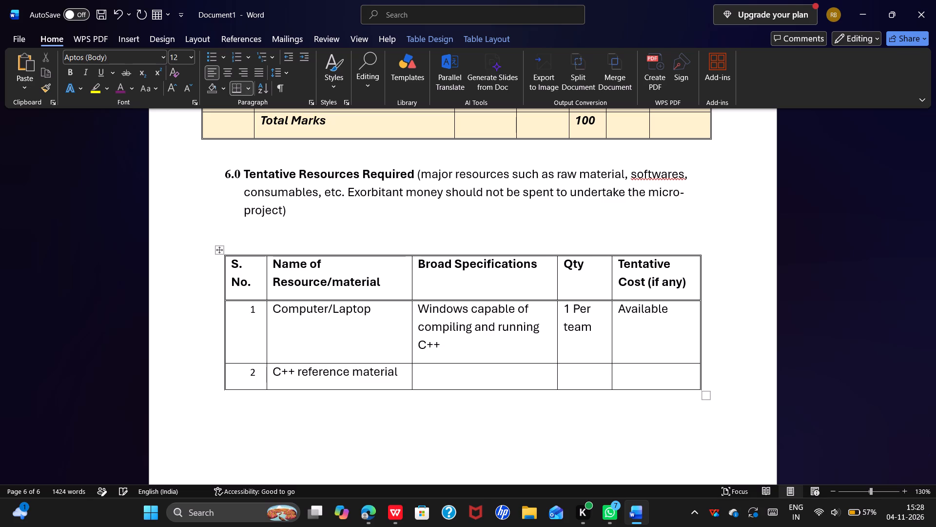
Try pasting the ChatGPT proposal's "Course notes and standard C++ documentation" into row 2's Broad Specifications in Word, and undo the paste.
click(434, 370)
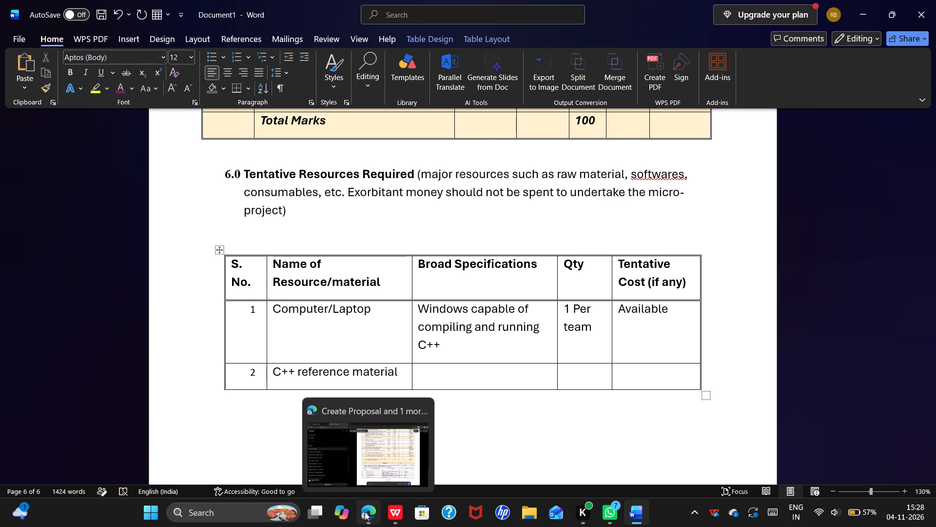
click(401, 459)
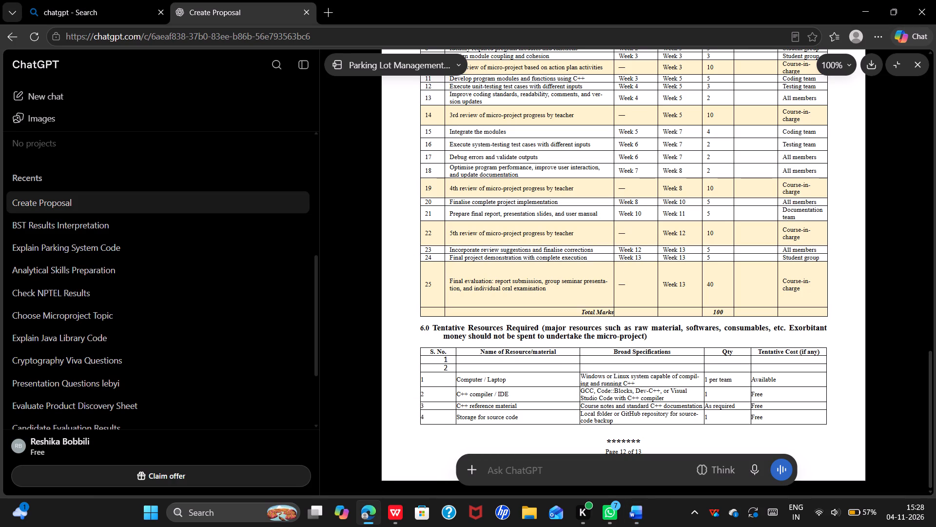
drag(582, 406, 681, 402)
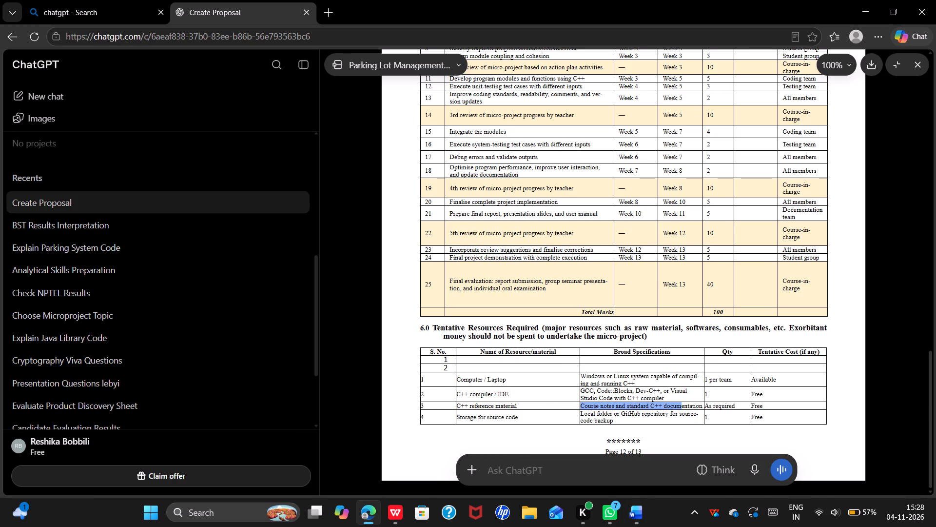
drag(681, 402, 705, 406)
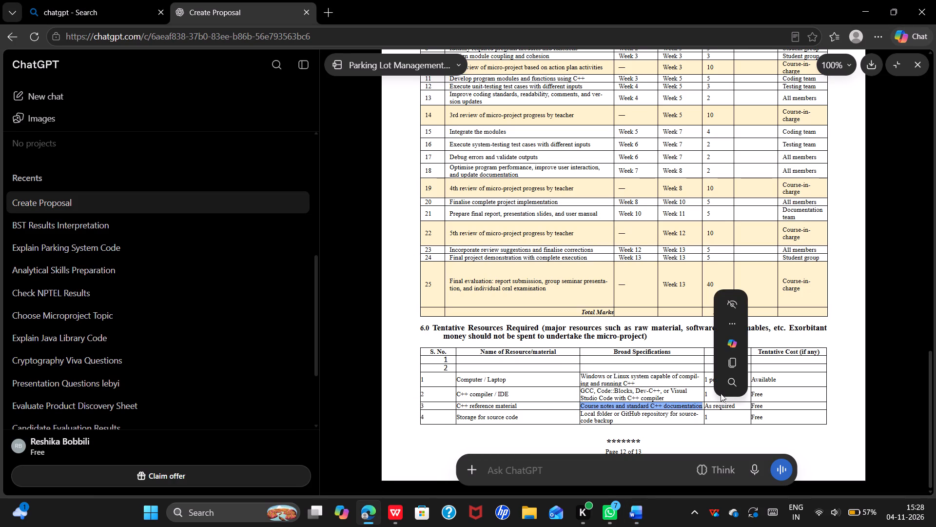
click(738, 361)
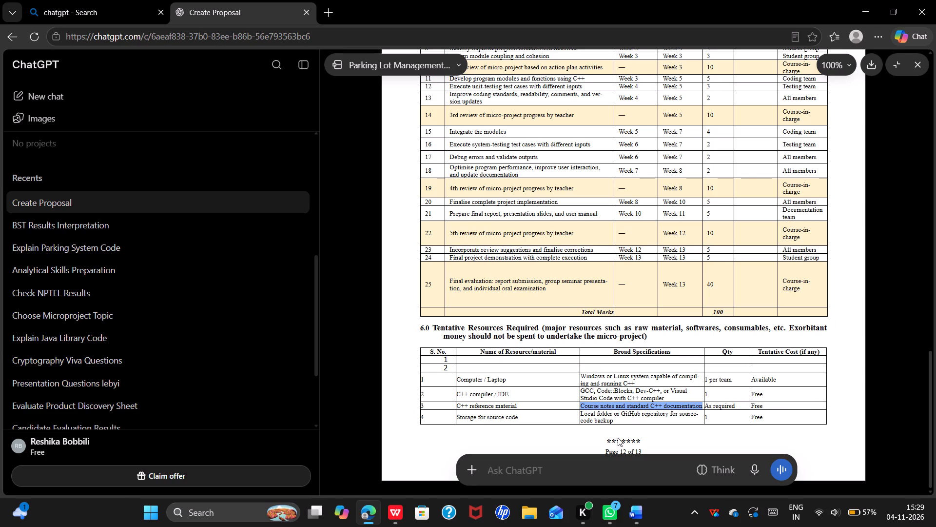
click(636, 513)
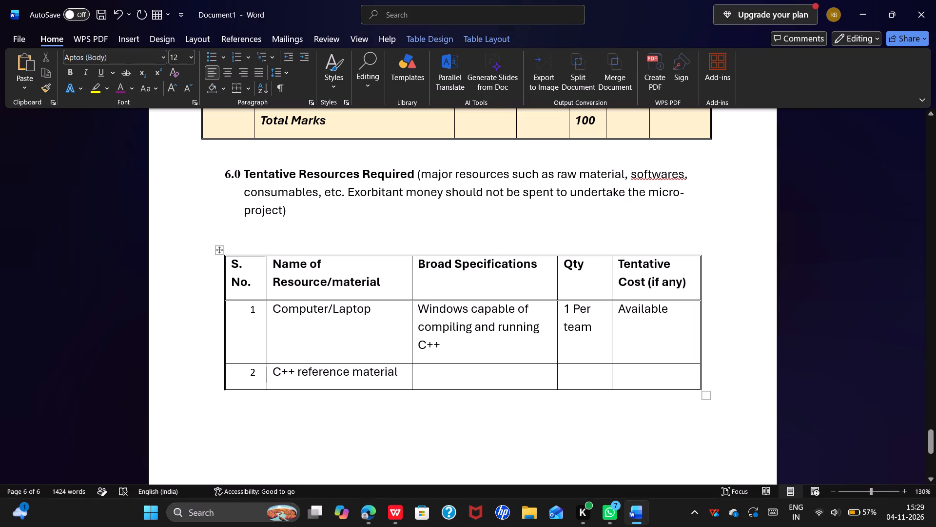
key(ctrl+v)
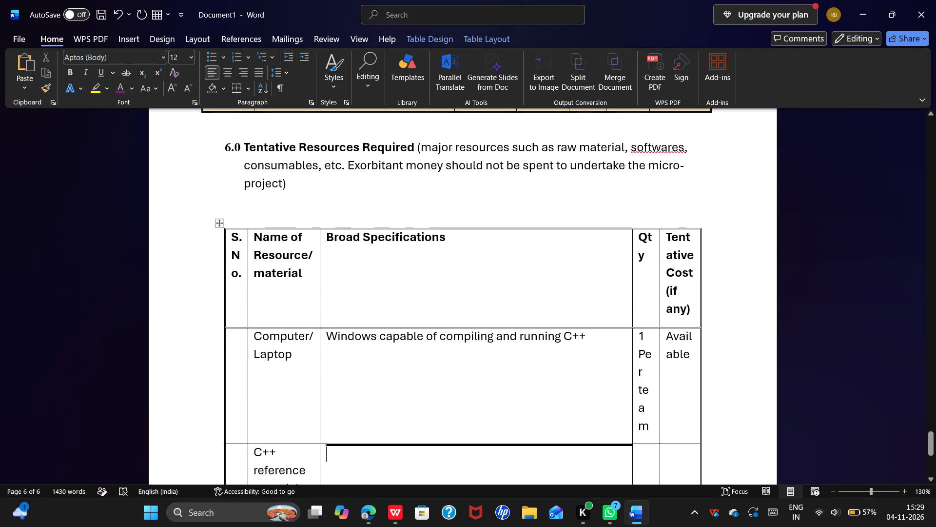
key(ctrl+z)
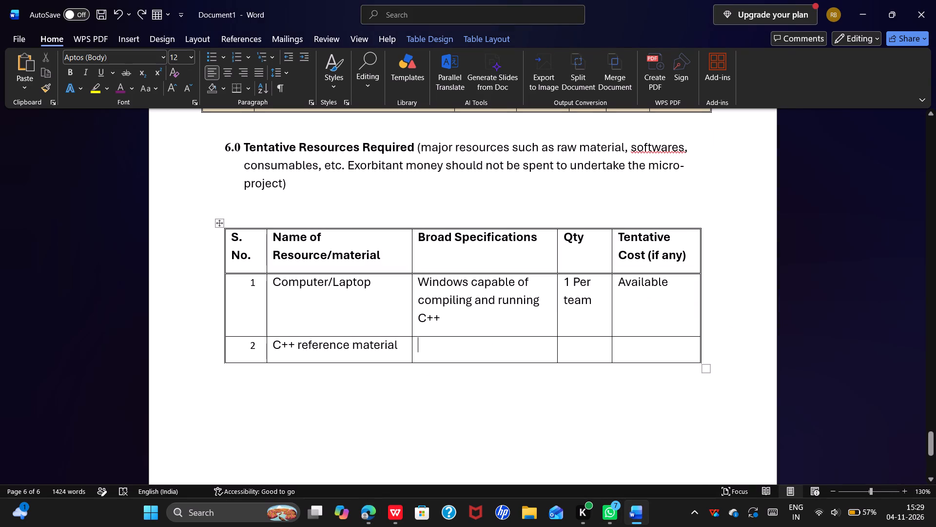
Recheck the ChatGPT proposal, and fill resource row 2 in Word with specification "Course notes and standard C++ documentation." and quantity 01.
click(370, 514)
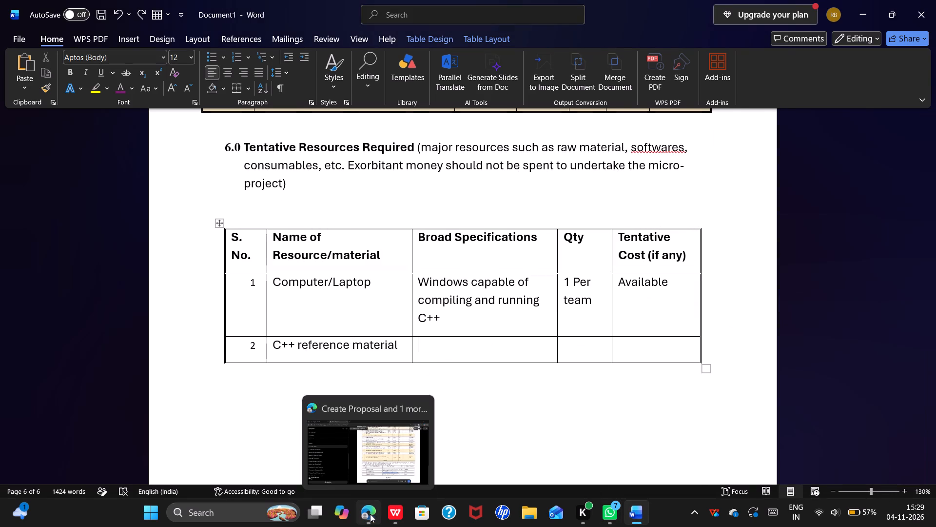
click(601, 405)
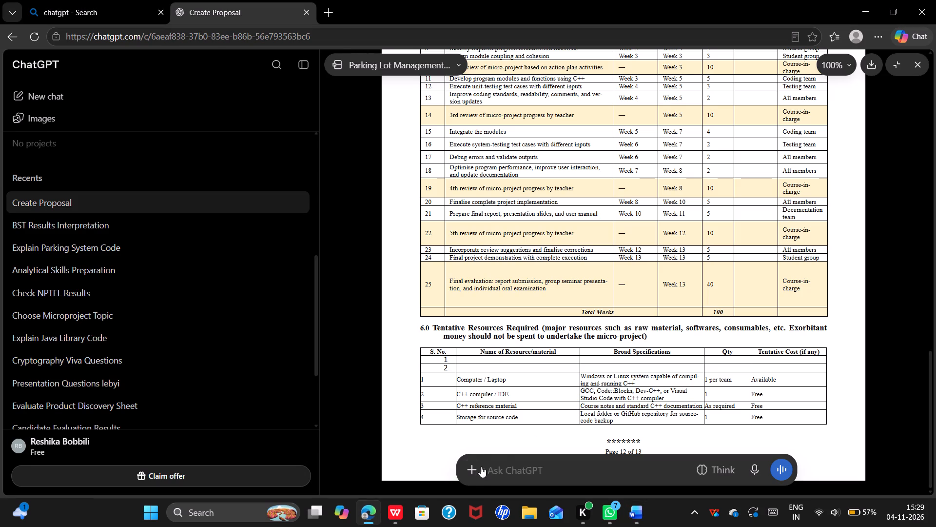
click(639, 526)
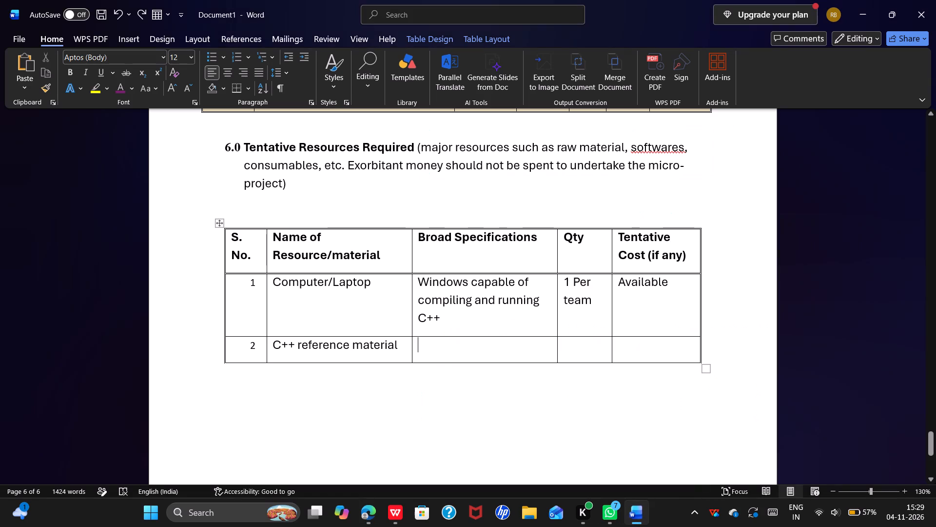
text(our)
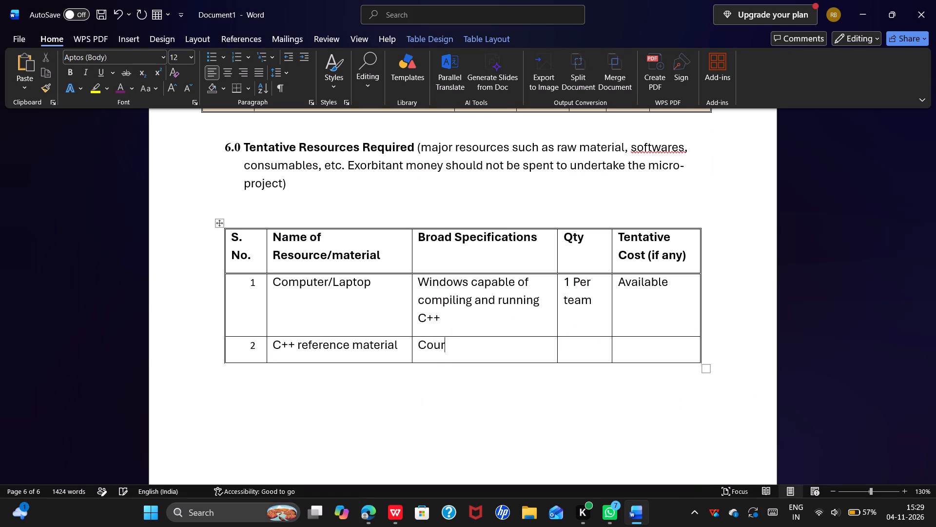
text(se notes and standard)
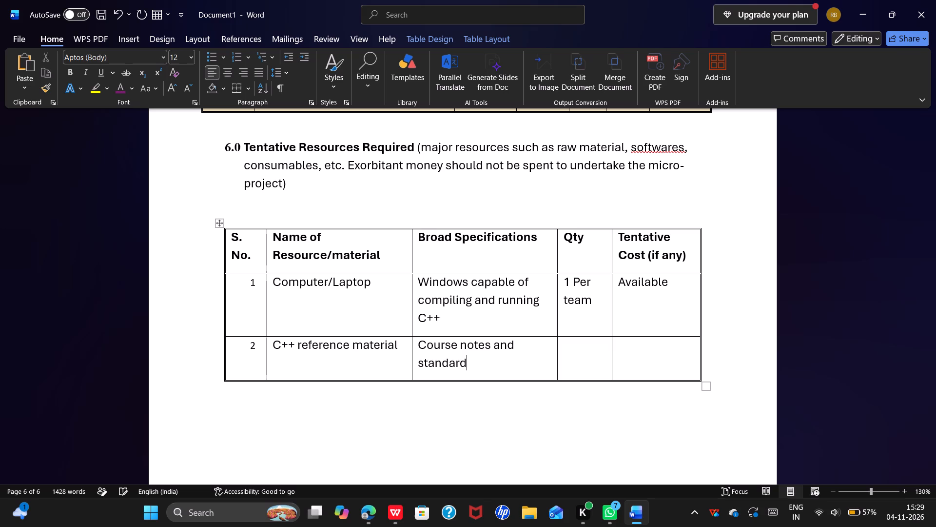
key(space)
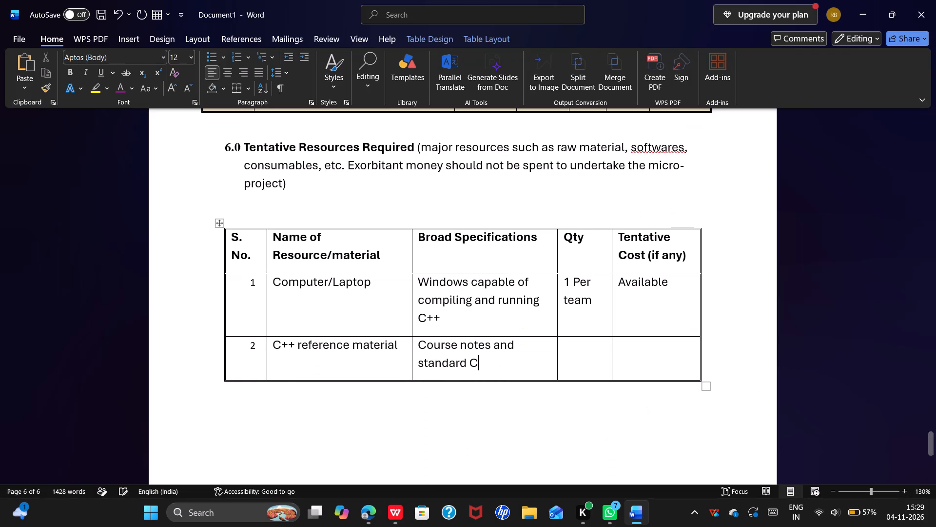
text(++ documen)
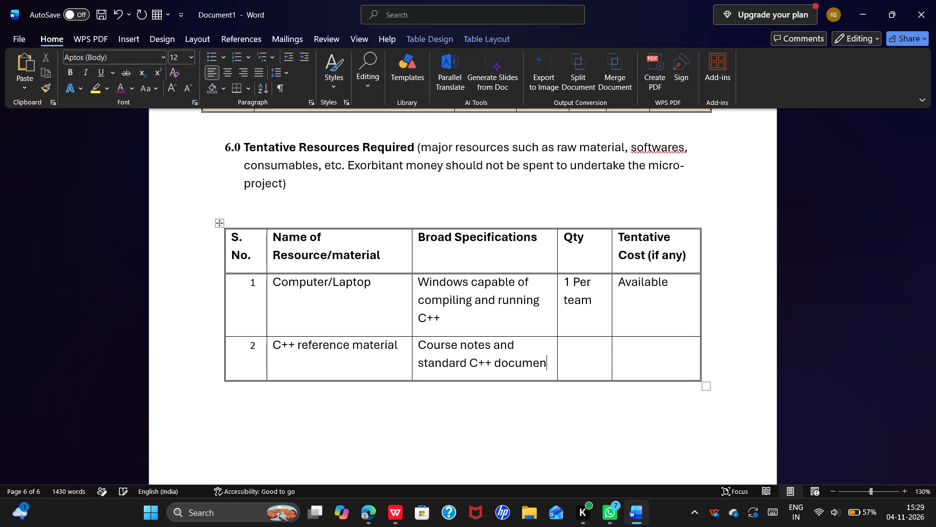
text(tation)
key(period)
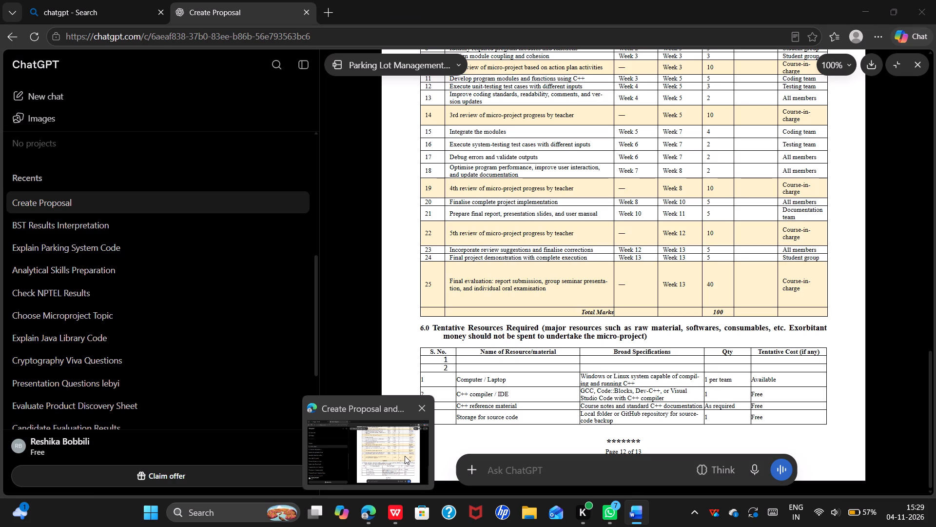
click(577, 360)
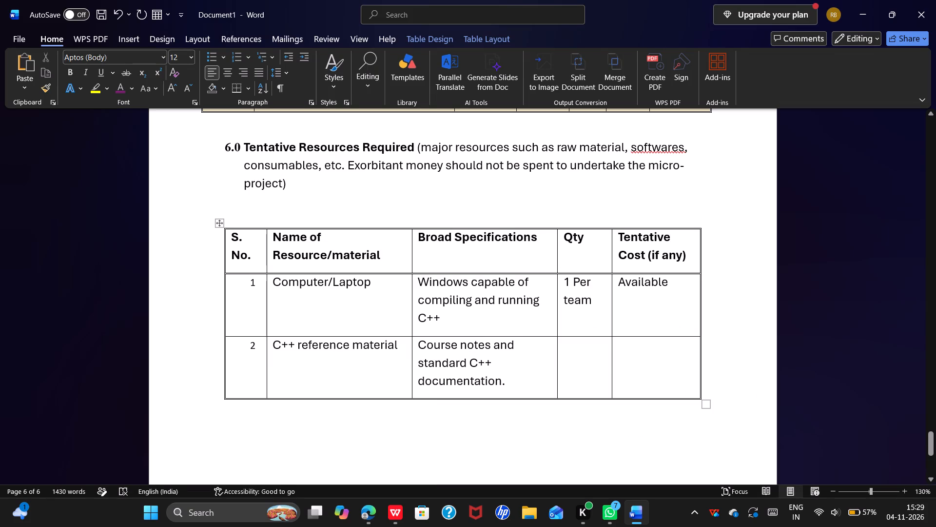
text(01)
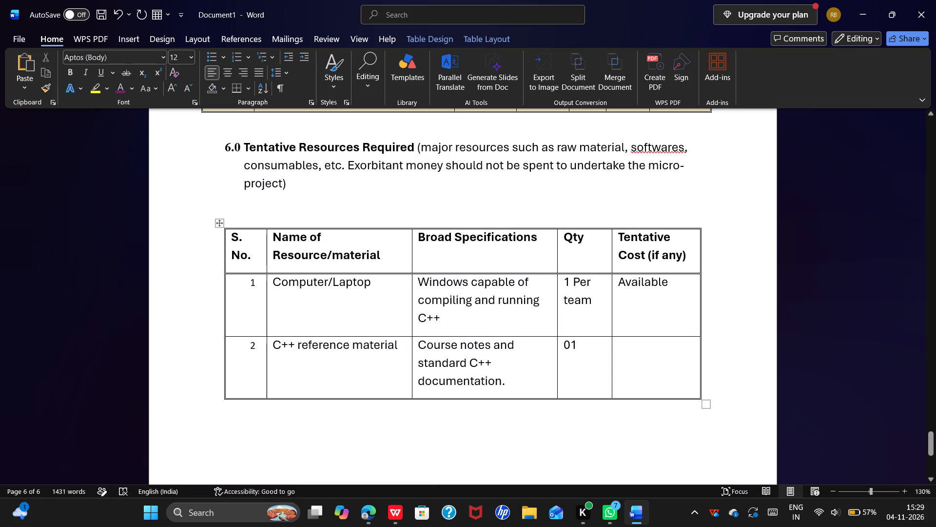
Enter "Free." as the tentative cost of the C++ reference material in resource row 2.
click(636, 358)
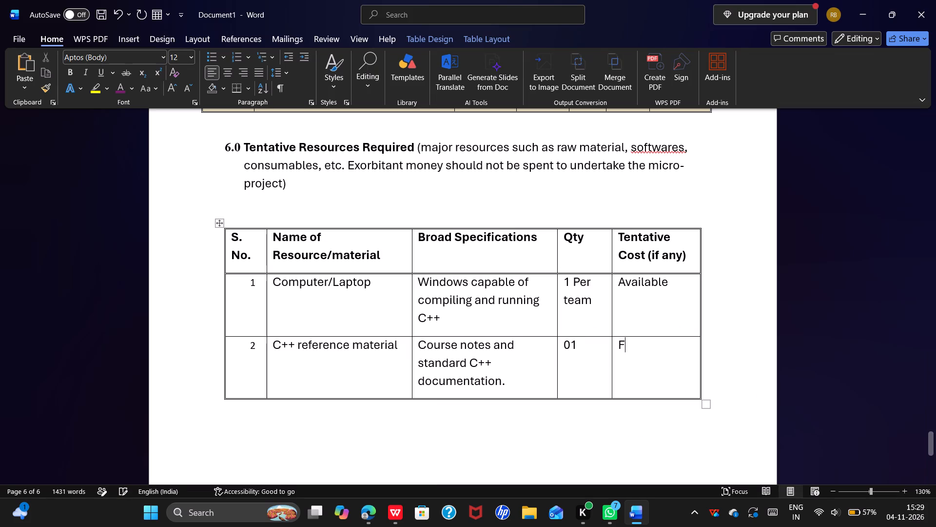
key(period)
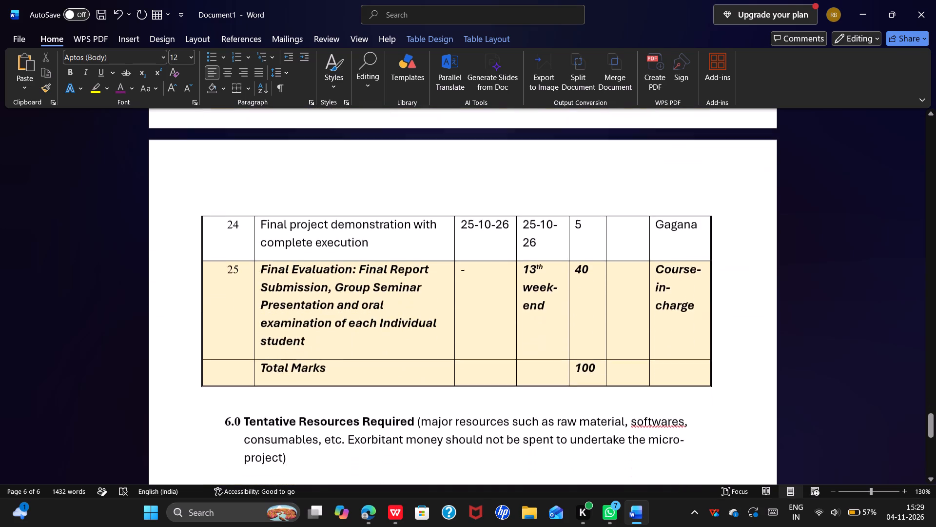
Delete the bracketed explanatory note after the "6.0 Tentative Resources Required" heading, along with the blank space above the table.
drag(416, 340, 419, 345)
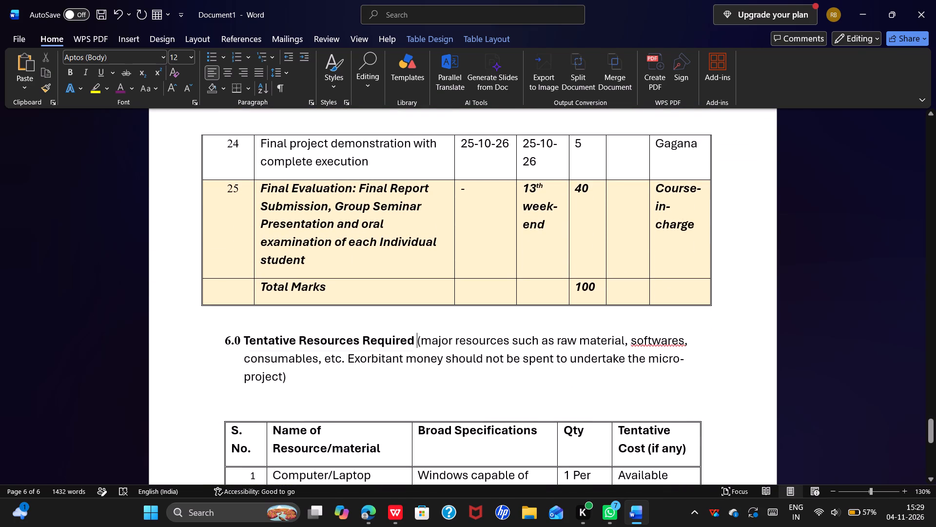
drag(419, 345, 437, 385)
key(BackSpace)
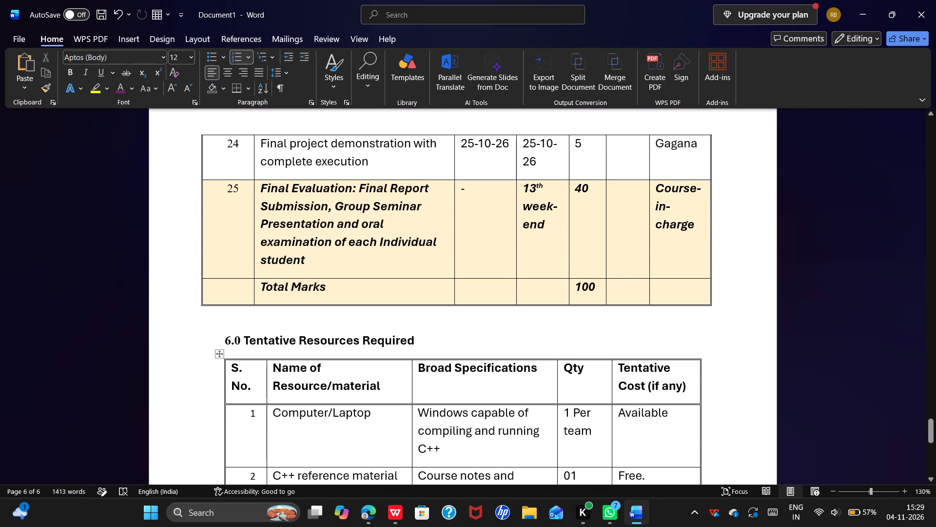
Delete entries 5 and 6 from the Student Team Members list on the first page.
scroll(434, 301, up, 7)
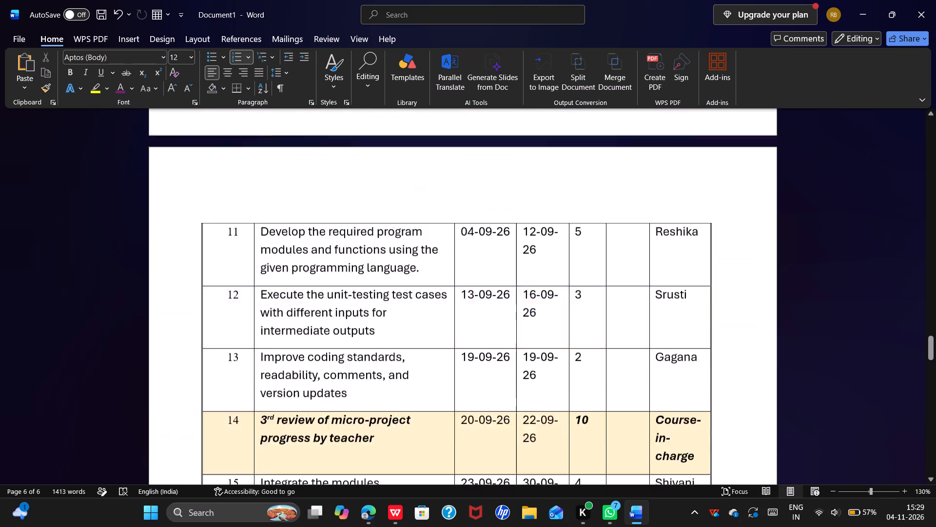
scroll(434, 301, up, 10)
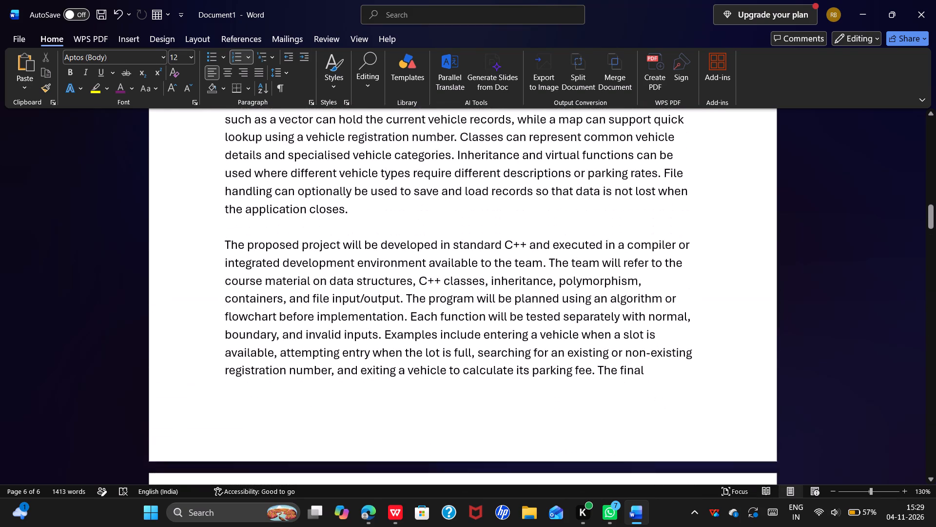
scroll(434, 301, up, 9)
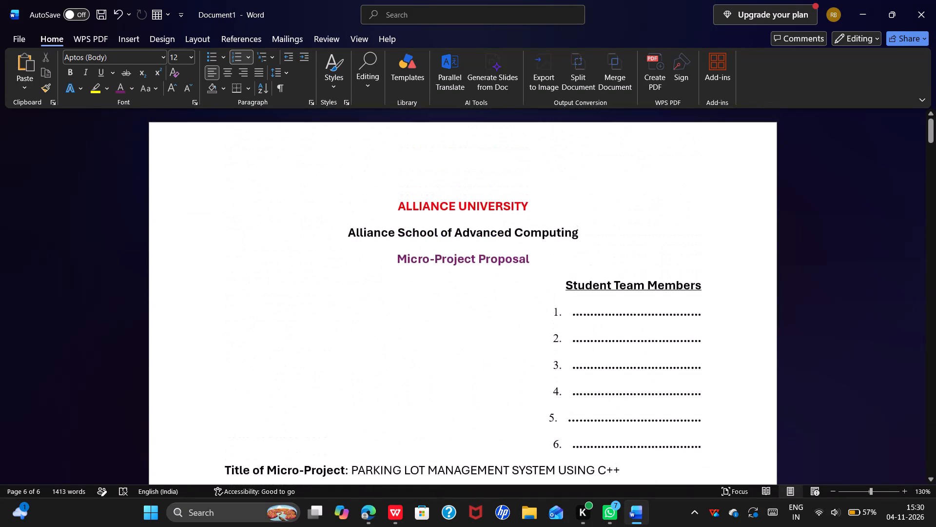
drag(548, 416, 614, 431)
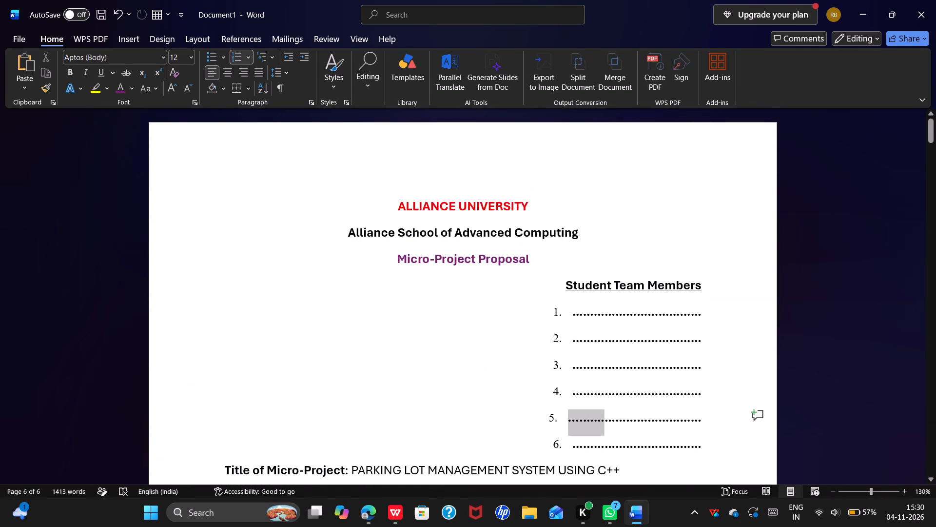
drag(614, 431, 676, 443)
key(BackSpace)
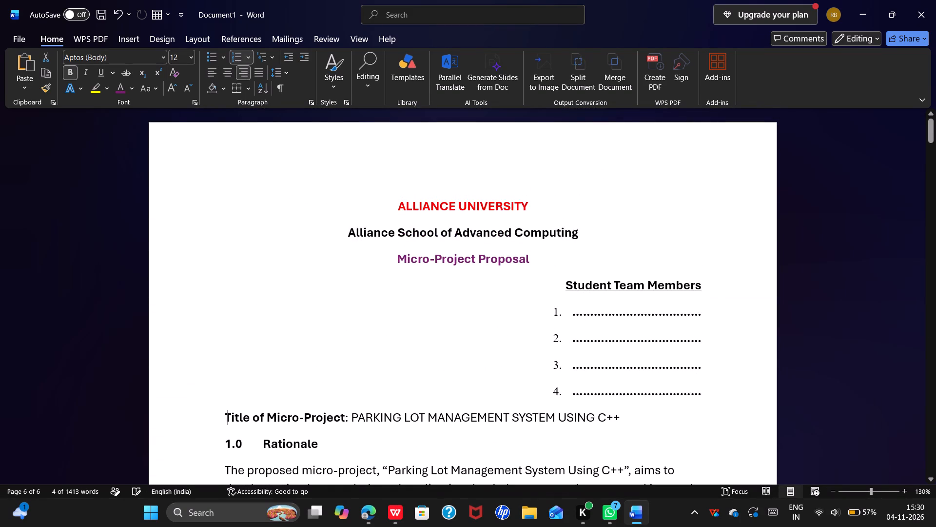
Remove the "Title of Micro-Project:" label in front of the project title.
scroll(676, 443, down, 1)
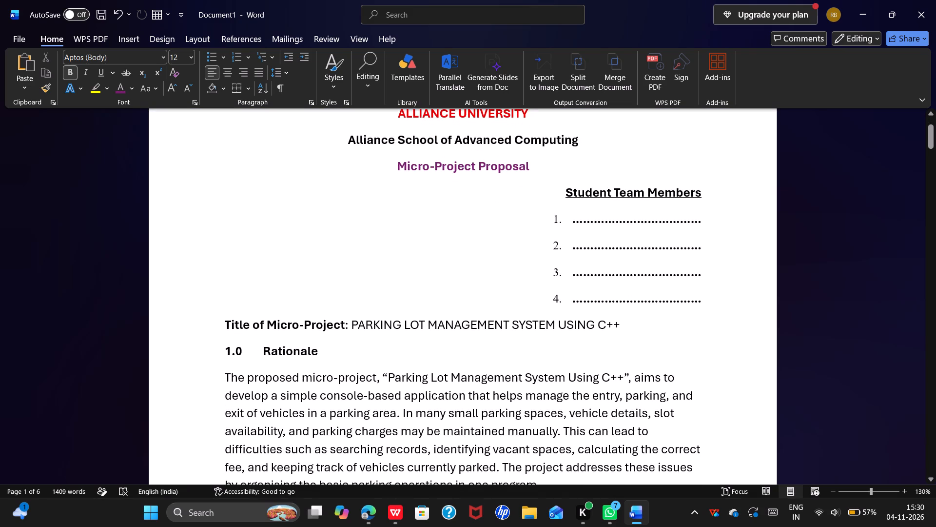
drag(227, 327, 348, 328)
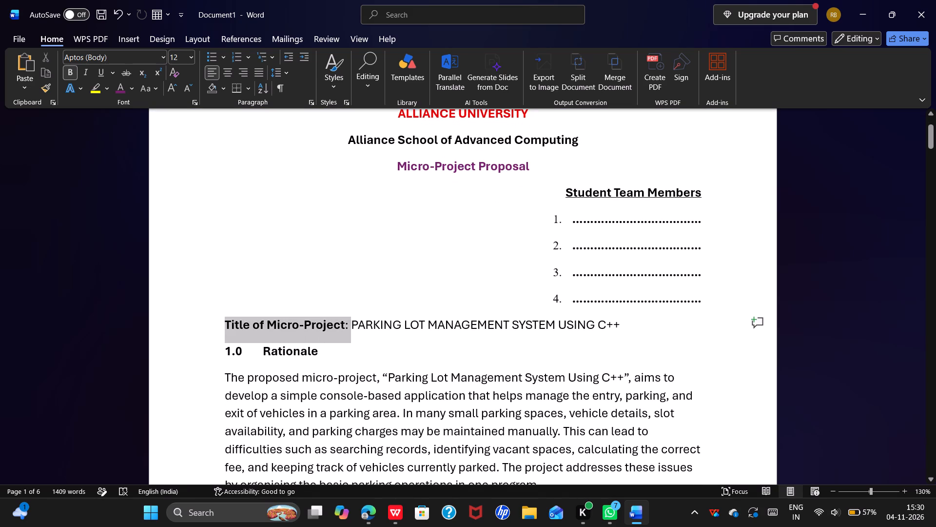
key(BackSpace)
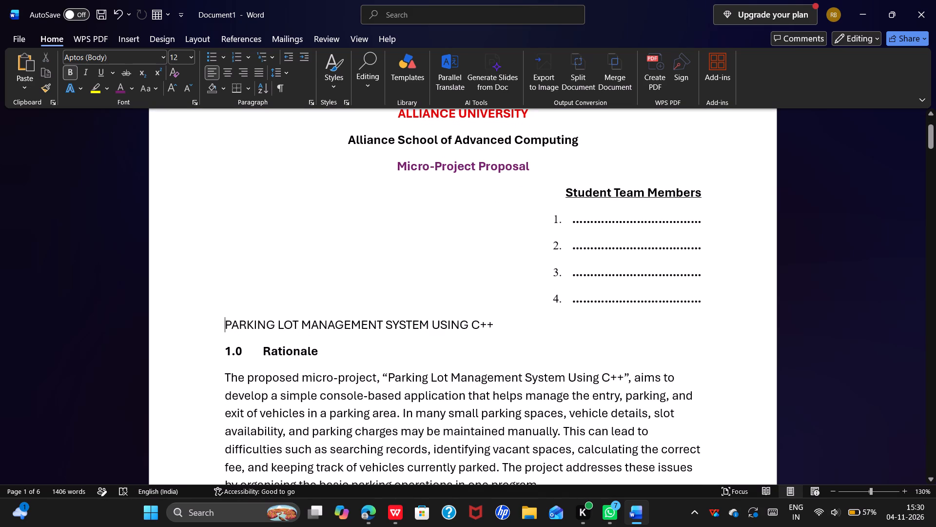
Make the title "PARKING LOT MANAGEMENT SYSTEM USING C++" bold, underlined and centred.
drag(221, 322, 519, 319)
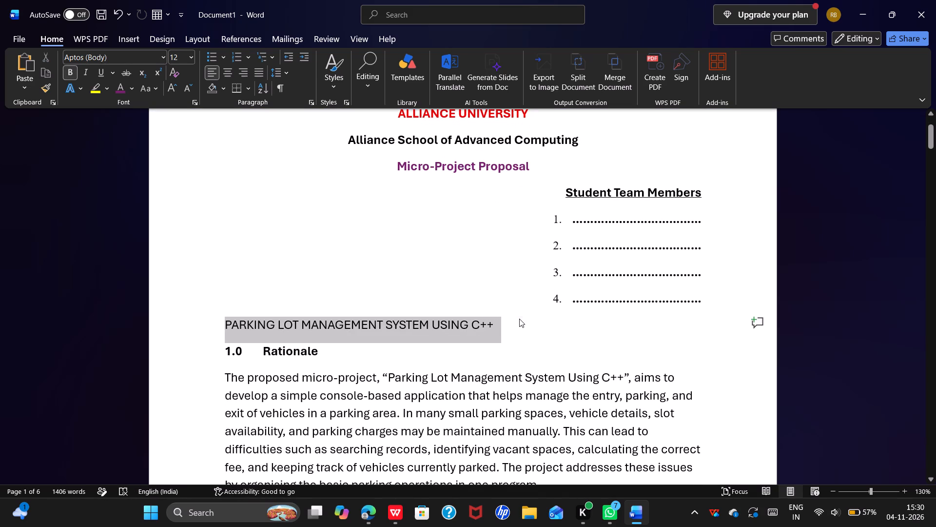
click(533, 299)
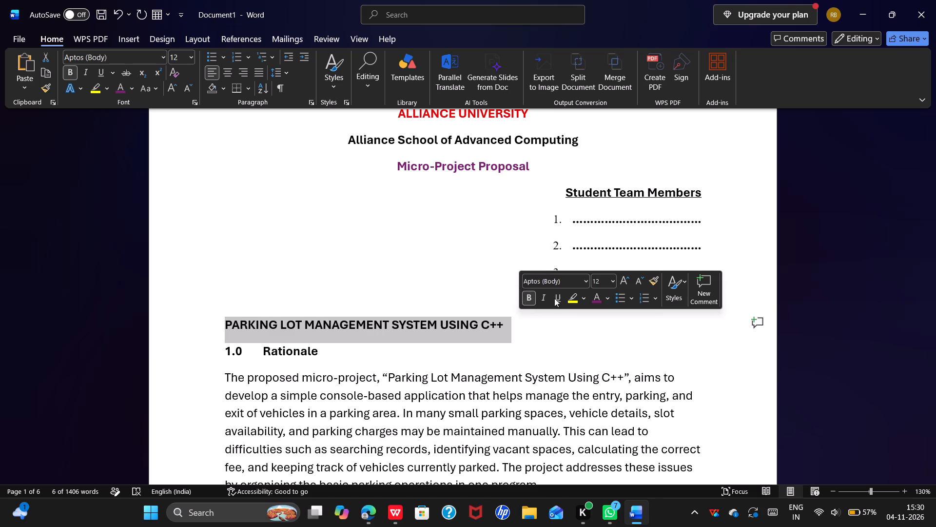
click(558, 298)
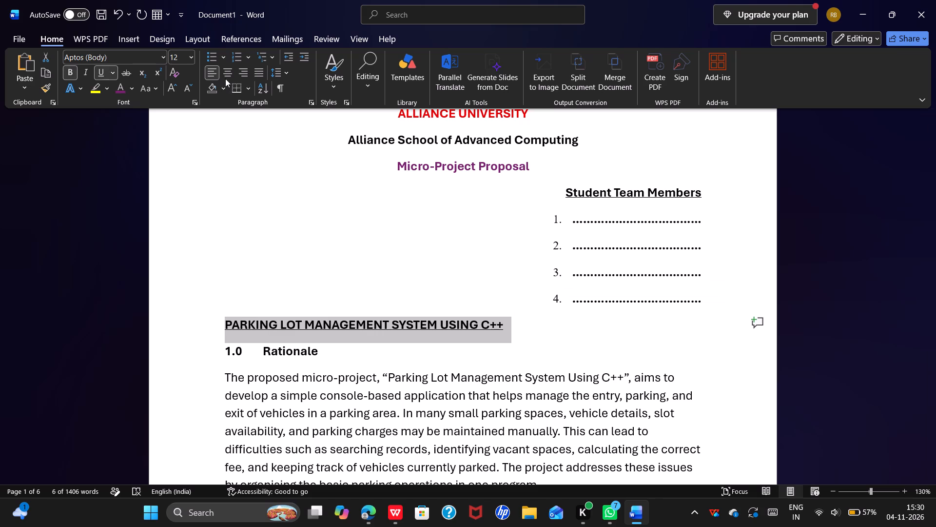
click(227, 73)
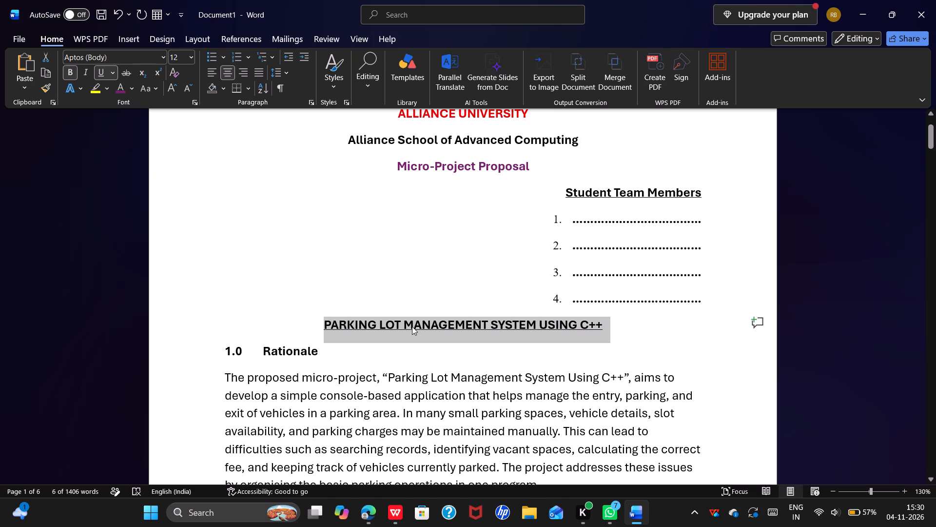
click(412, 326)
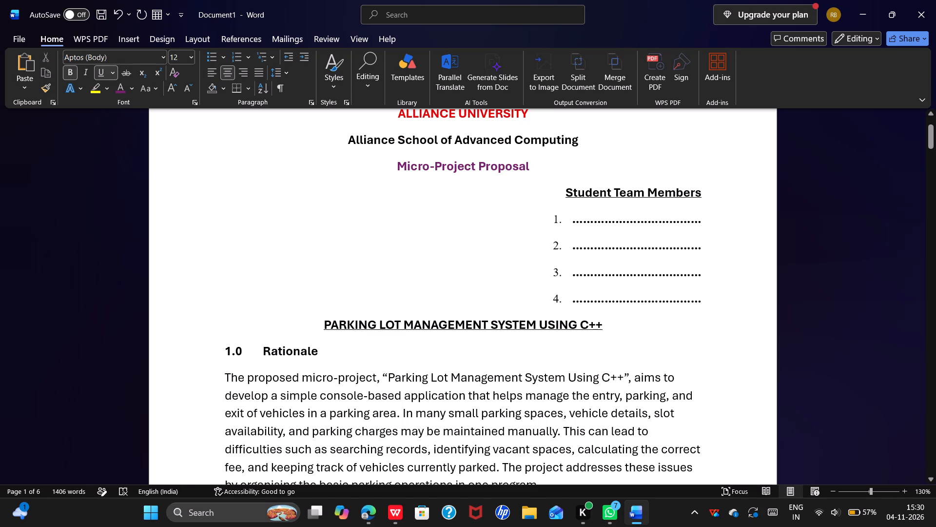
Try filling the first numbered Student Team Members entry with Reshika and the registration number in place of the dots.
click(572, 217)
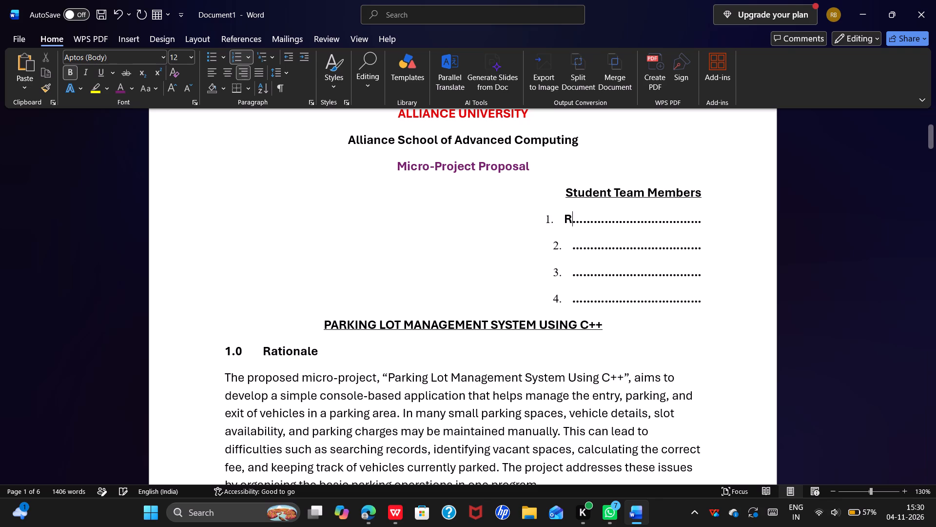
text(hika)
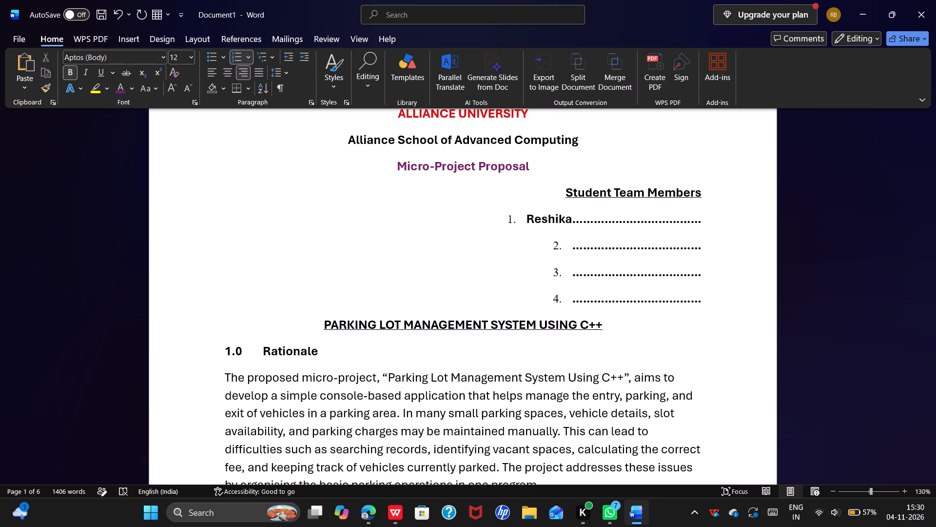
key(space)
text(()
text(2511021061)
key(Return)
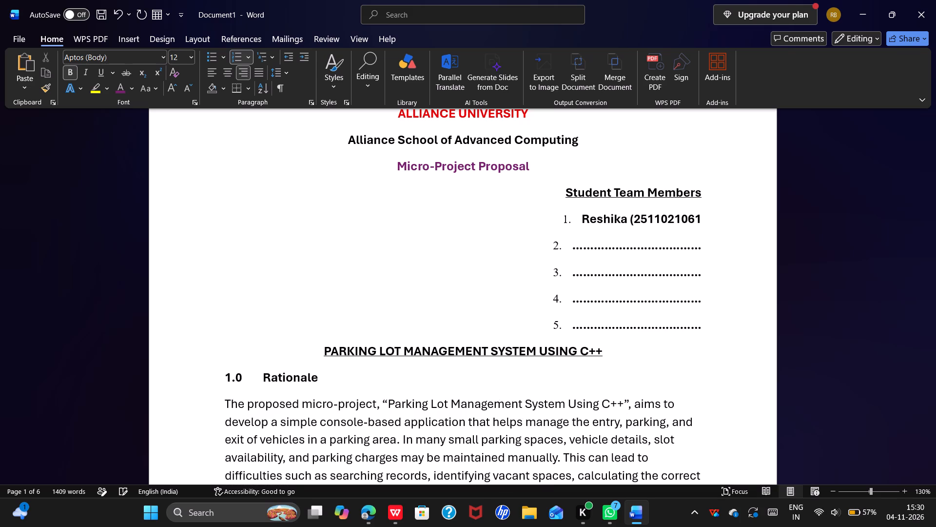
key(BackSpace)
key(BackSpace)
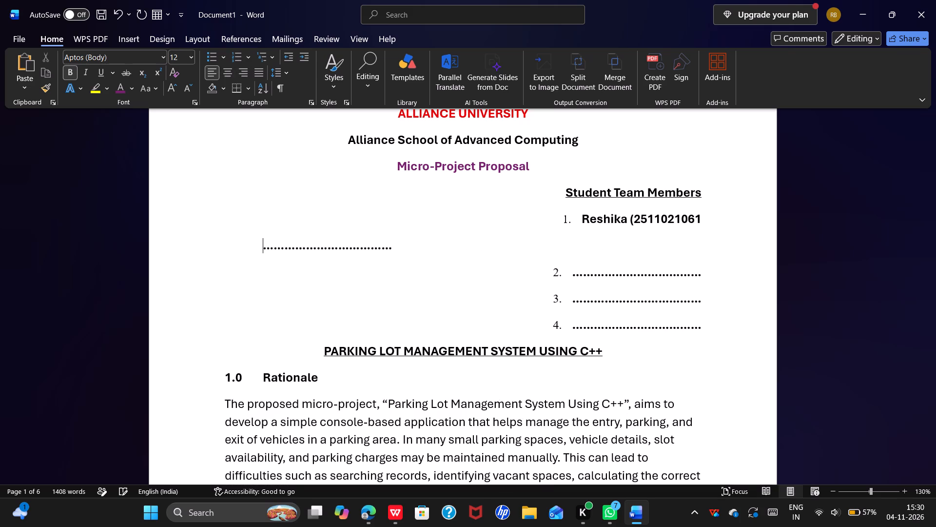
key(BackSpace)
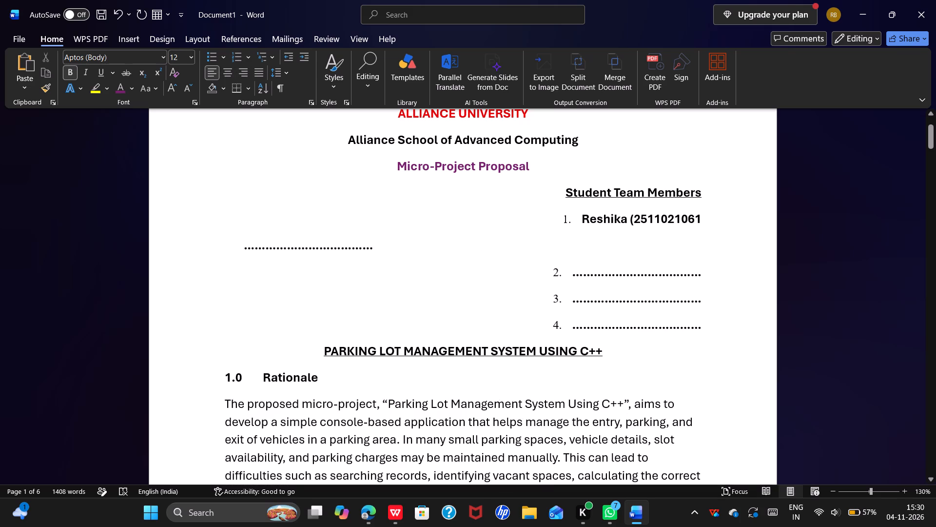
Delete all the entries under the Student Team Members heading.
drag(558, 217, 743, 329)
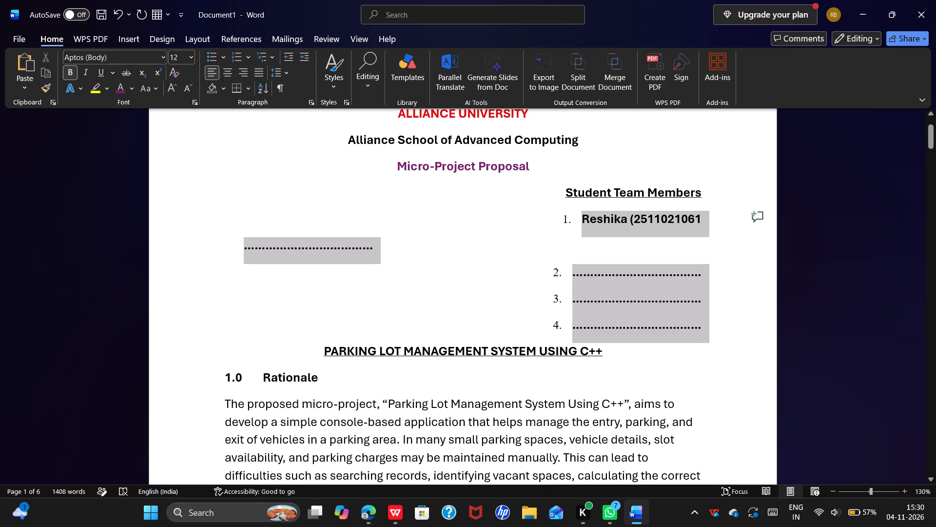
drag(743, 329, 747, 328)
key(BackSpace)
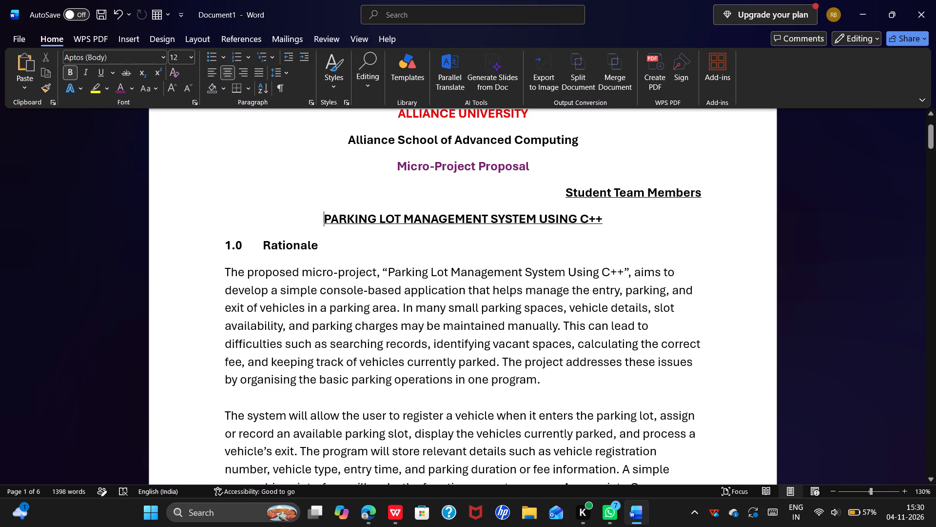
Add a colon after the Student Team Members heading and insert blank lines beneath it for the member names.
click(709, 190)
key(Return)
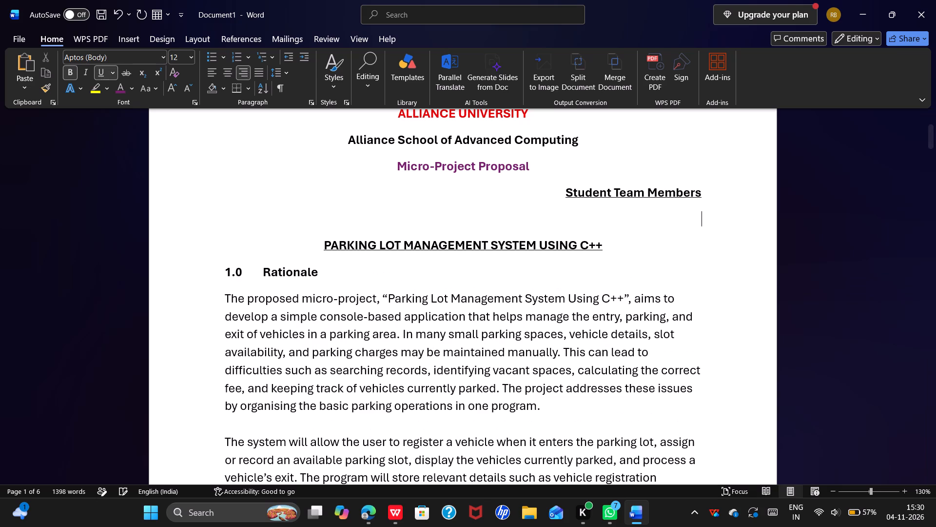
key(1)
key(BackSpace)
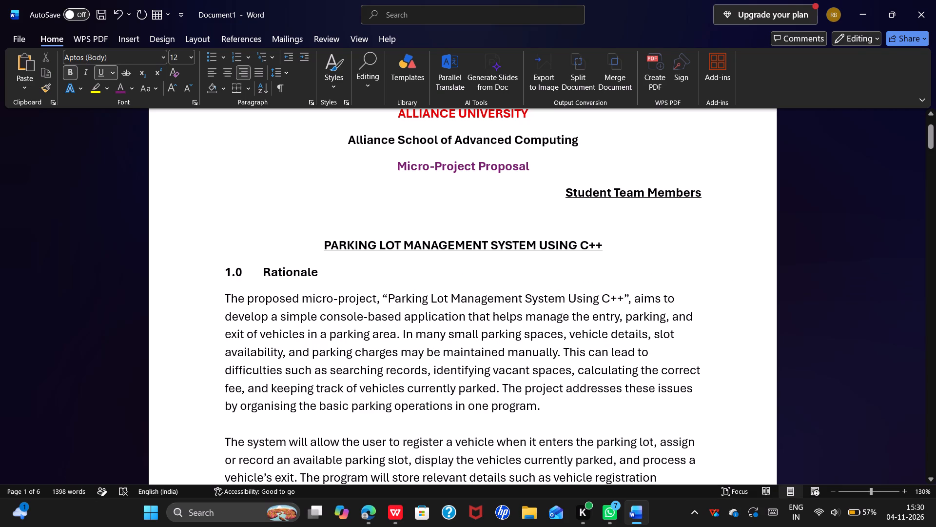
click(706, 191)
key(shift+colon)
key(Return)
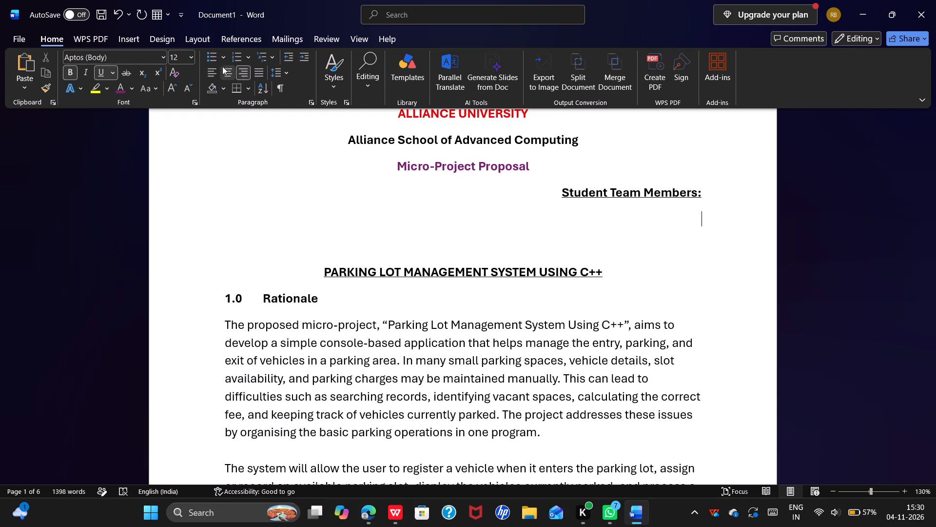
Centre and indent the line below the Student Team Members heading, and enter "1. Reshika" with the registration number in parentheses.
click(230, 77)
key(Tab)
key(Tab)
key(Tab)
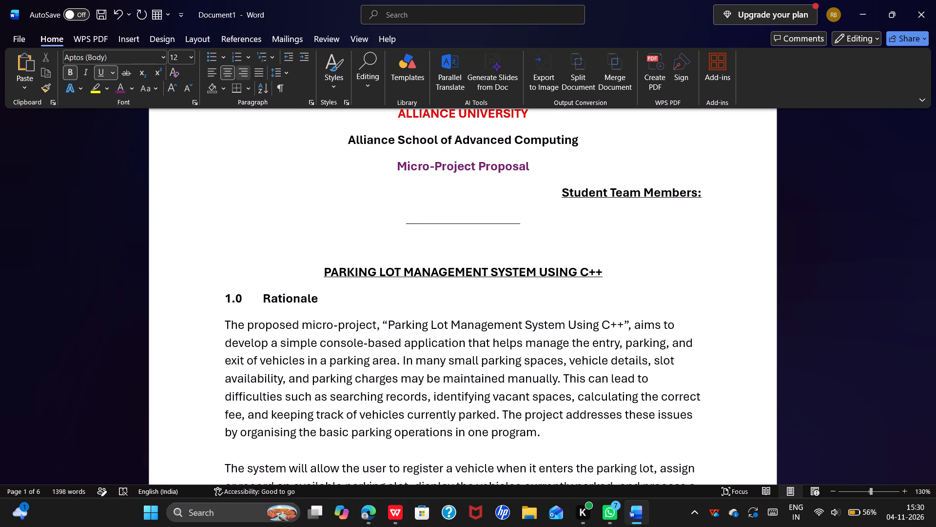
key(Tab)
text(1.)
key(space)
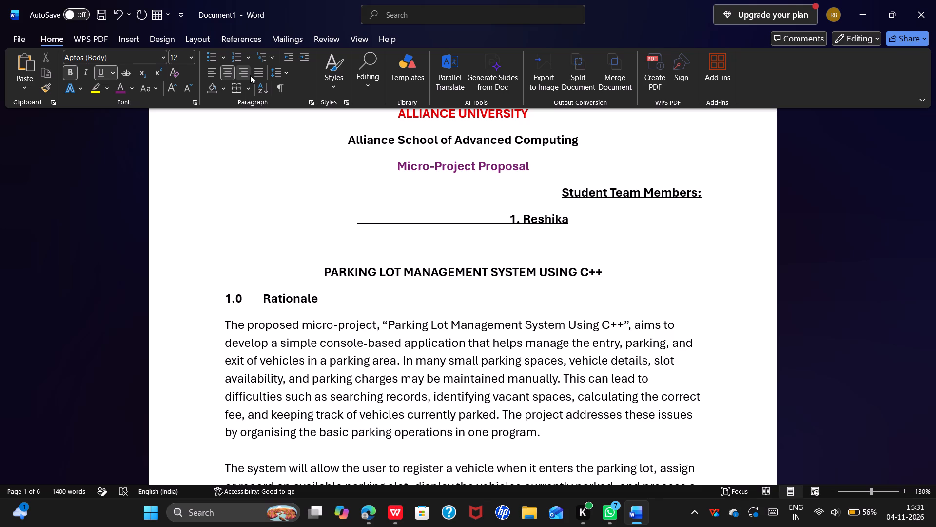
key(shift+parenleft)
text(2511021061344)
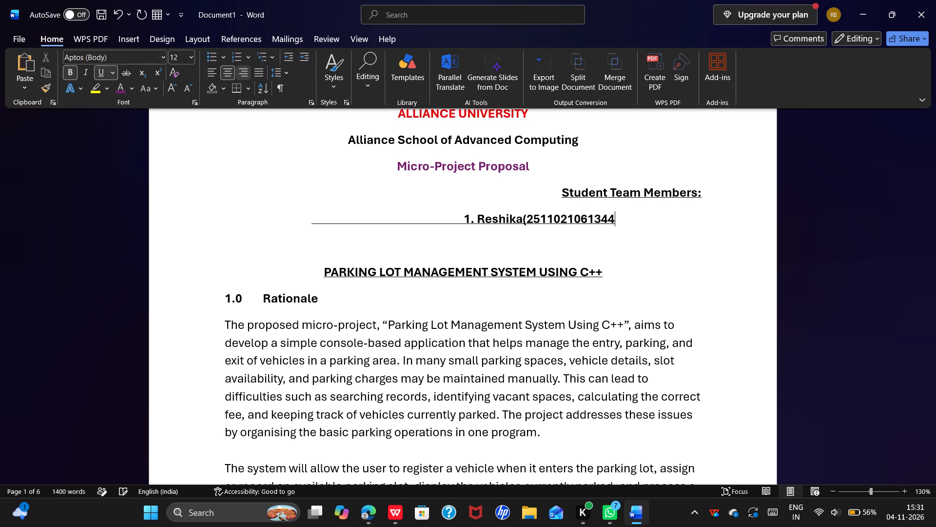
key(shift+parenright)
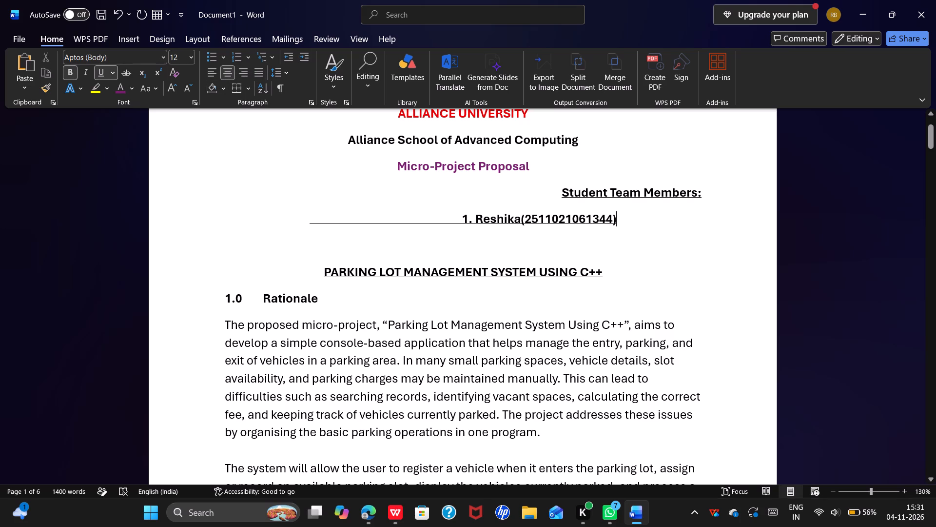
Delete the underlined indent before the first member entry and right-align the entry.
click(458, 221)
drag(458, 221, 305, 225)
key(BackSpace)
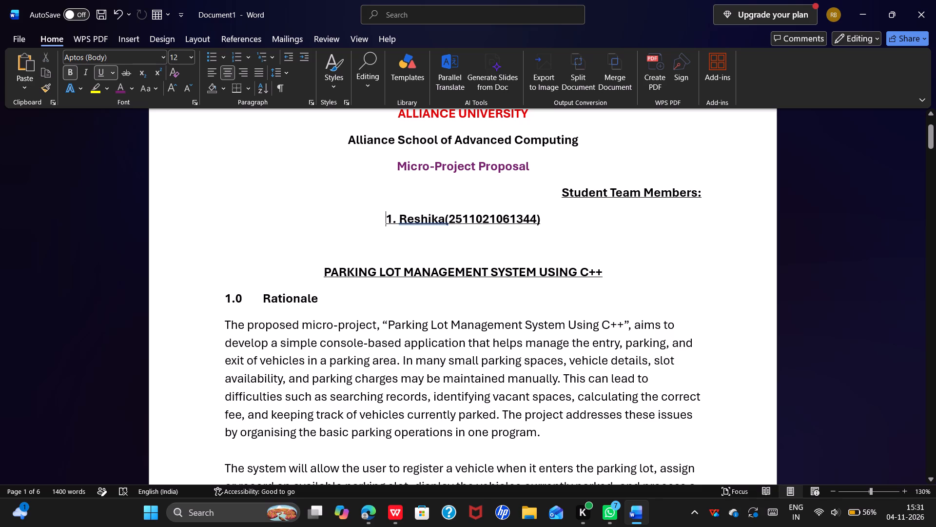
click(244, 70)
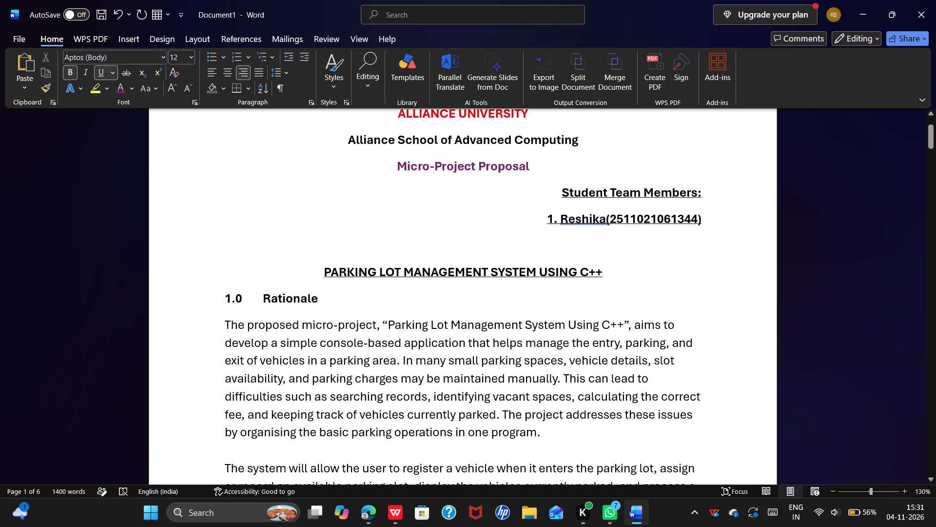
Remove bold and underline from the first member entry and insert a space between the name and the registration number.
drag(547, 219, 702, 219)
click(714, 202)
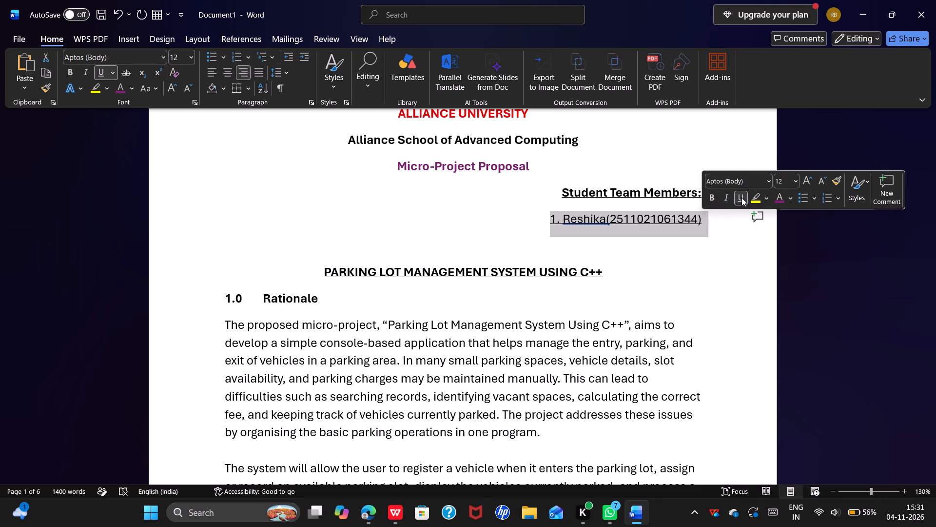
click(741, 198)
click(606, 219)
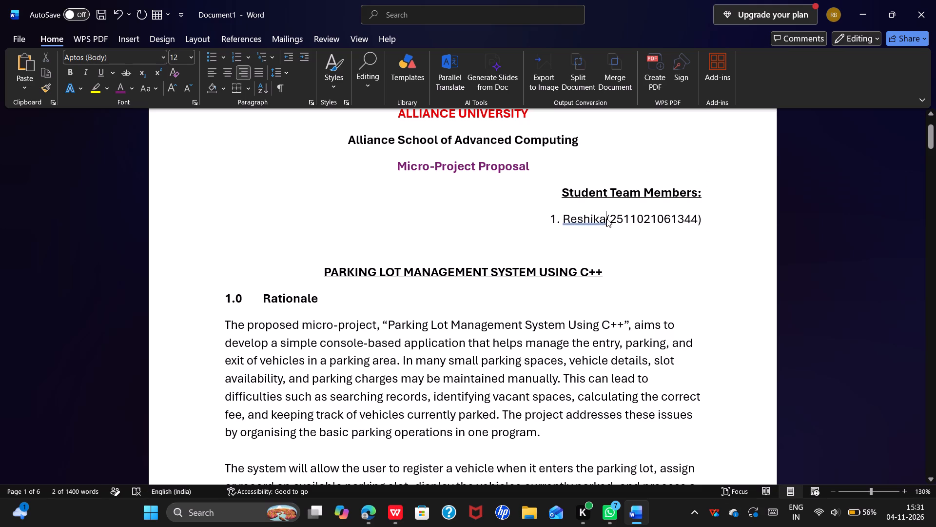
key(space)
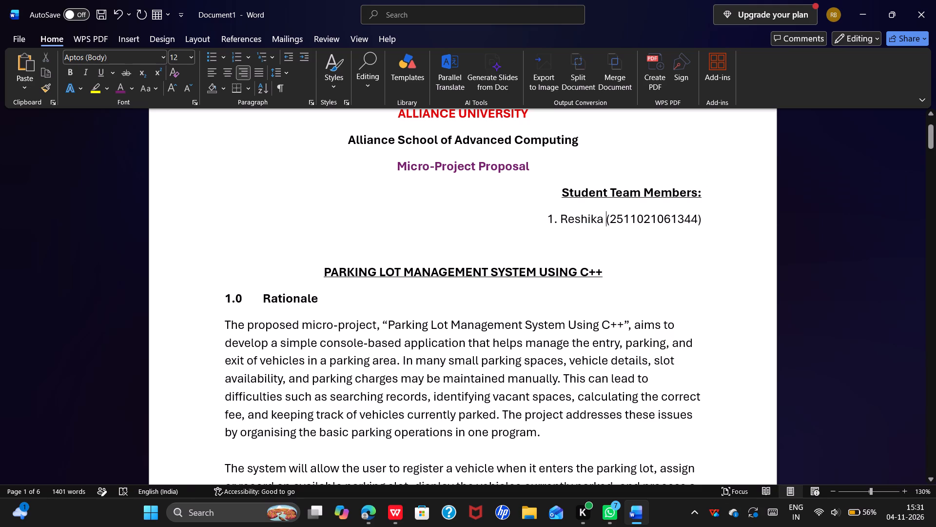
Add a second numbered entry aligned beneath the first, with Srusti and the registration number in parentheses.
click(701, 215)
key(Return)
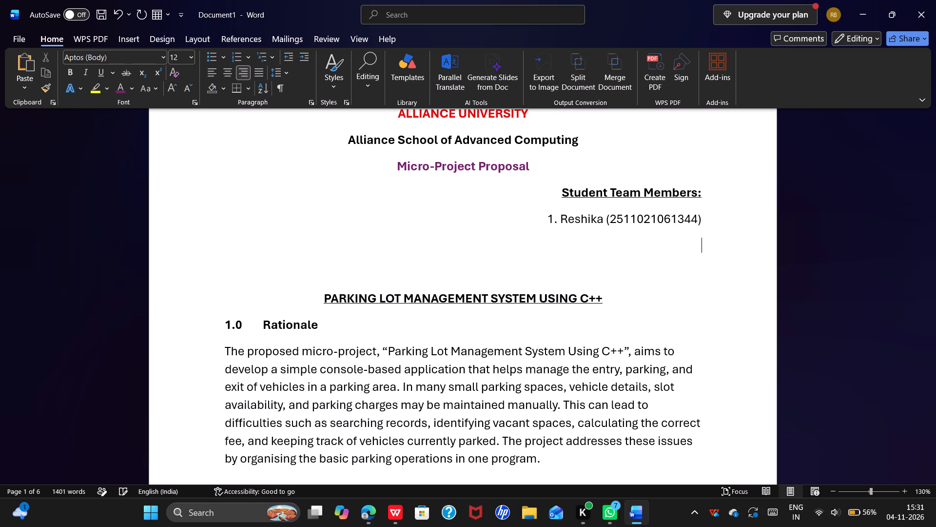
click(560, 241)
double_click(560, 241)
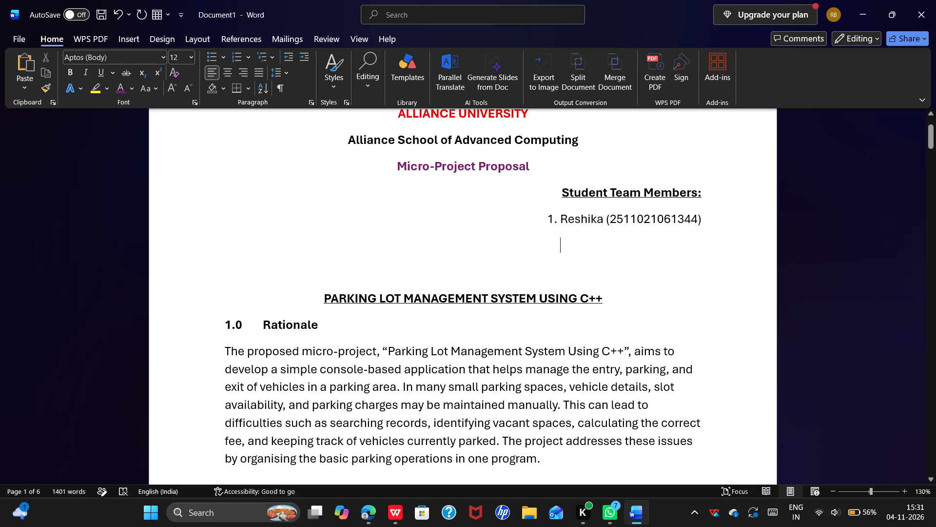
key(Left)
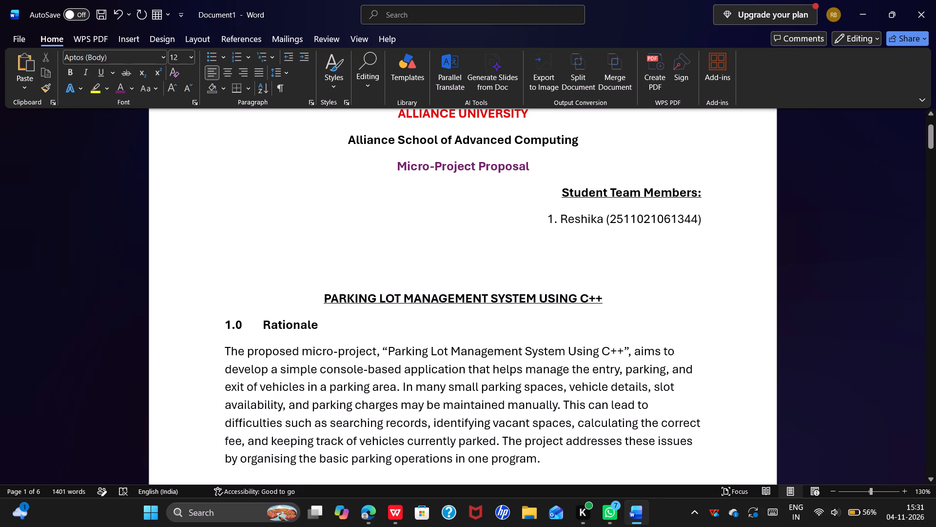
key(Right)
click(553, 235)
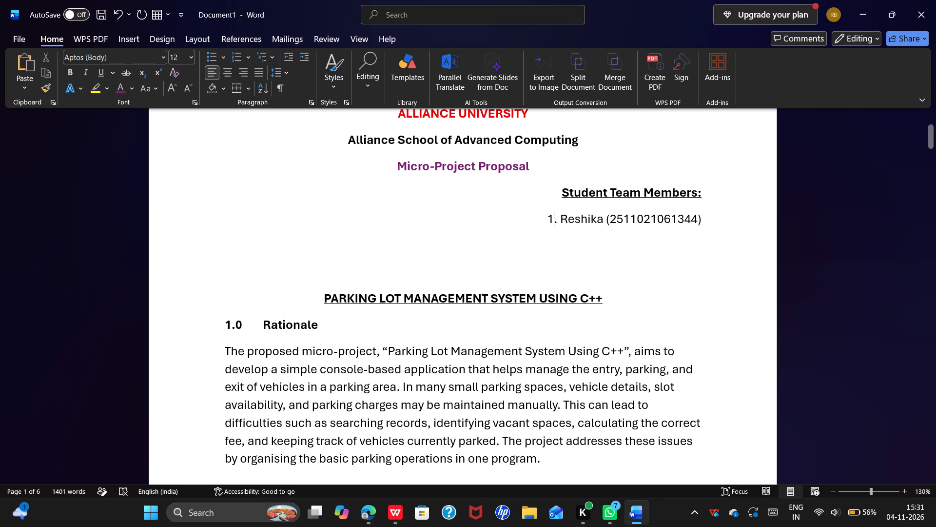
click(553, 235)
click(567, 236)
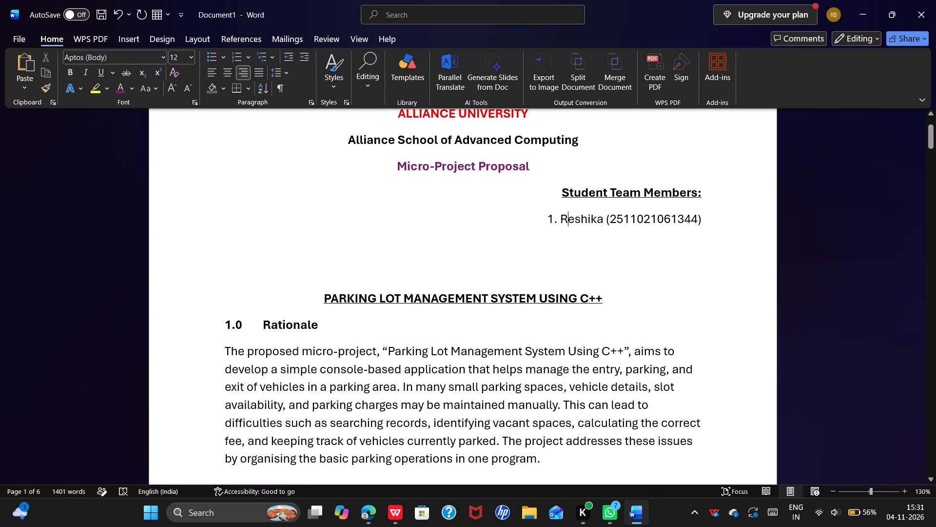
click(702, 221)
key(Return)
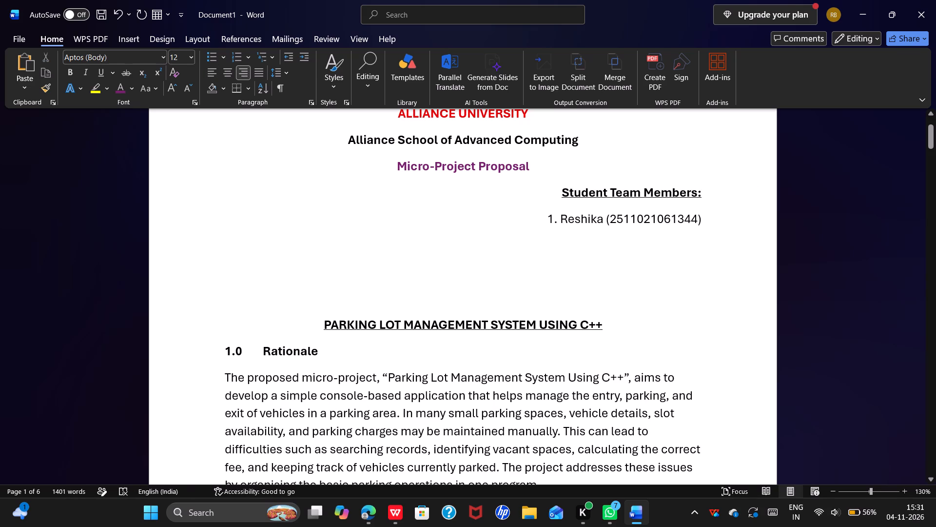
key(Left)
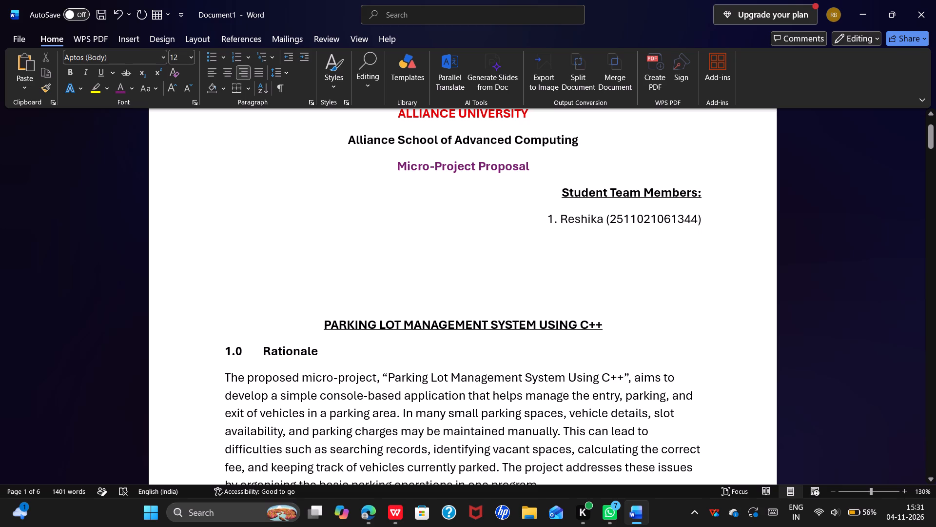
click(558, 238)
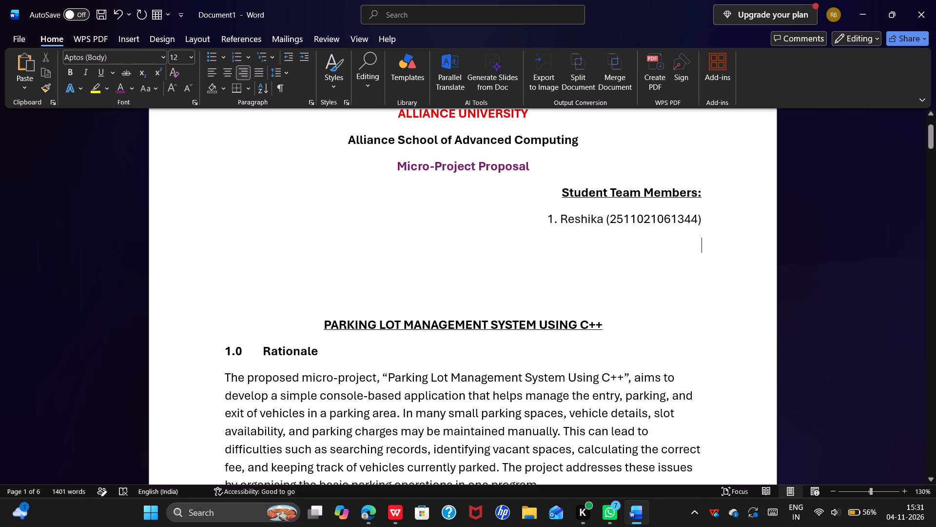
double_click(558, 238)
click(558, 244)
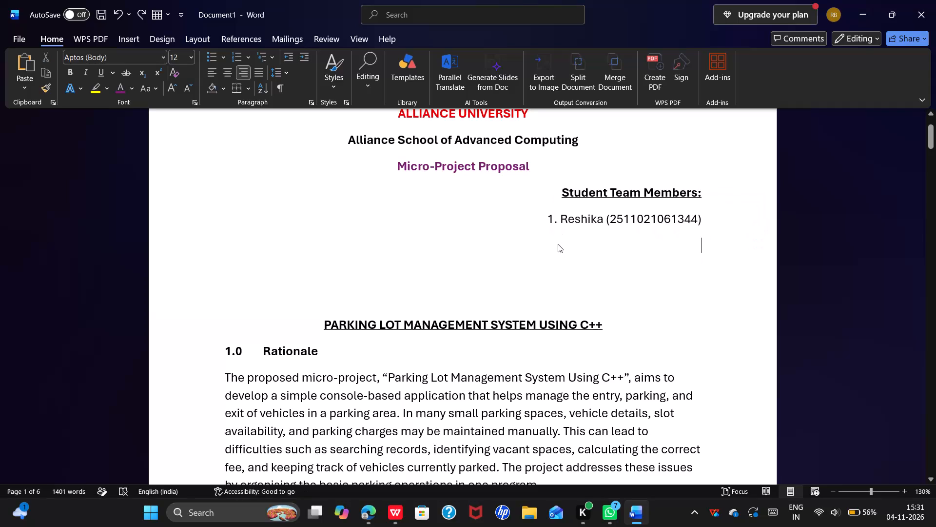
double_click(558, 244)
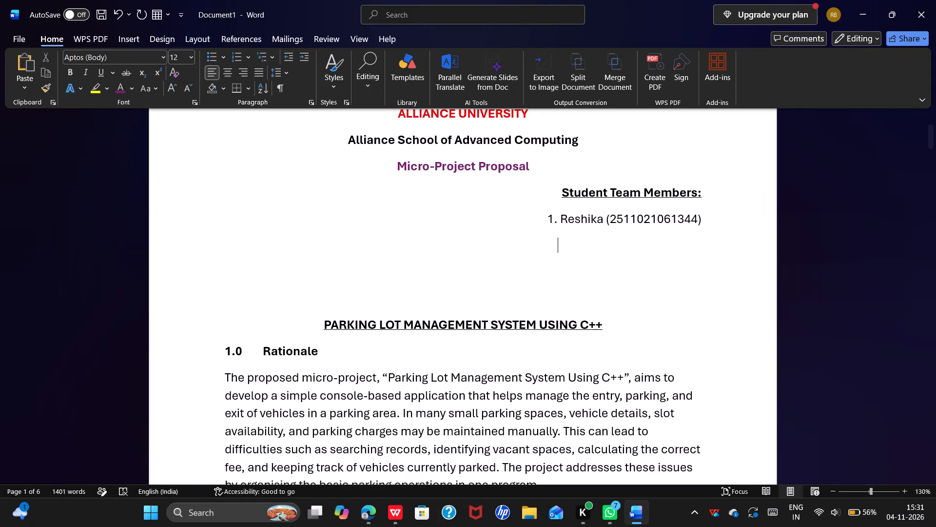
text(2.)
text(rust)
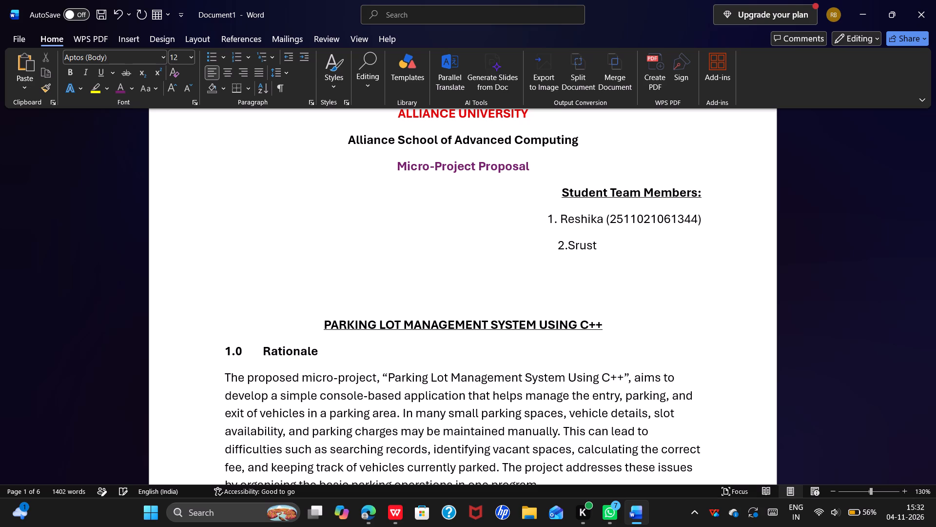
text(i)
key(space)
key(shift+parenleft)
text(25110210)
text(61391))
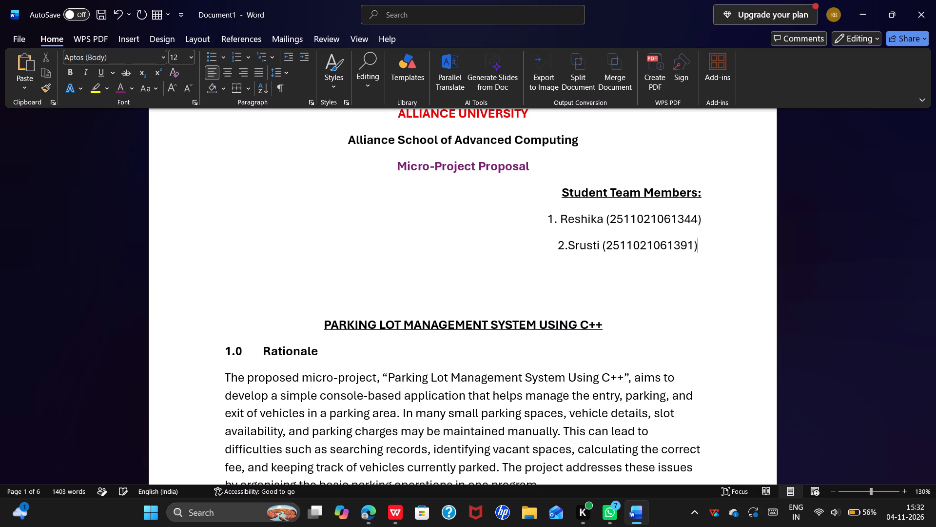
Add a third numbered entry on an indented new line, with Shivani and the registration number after an opening parenthesis.
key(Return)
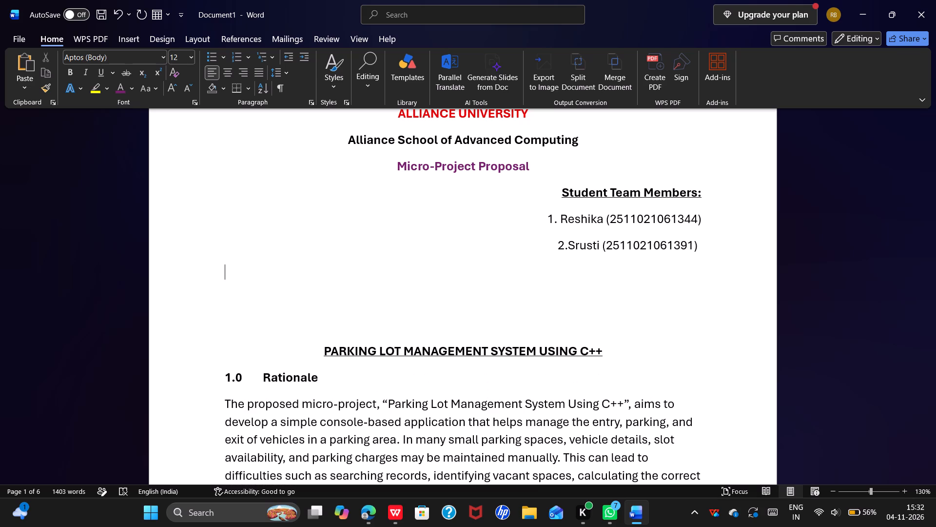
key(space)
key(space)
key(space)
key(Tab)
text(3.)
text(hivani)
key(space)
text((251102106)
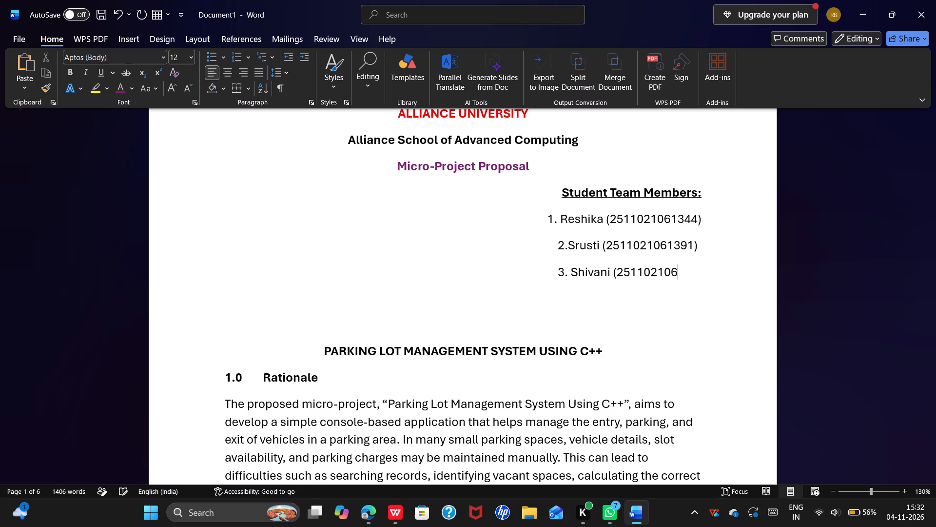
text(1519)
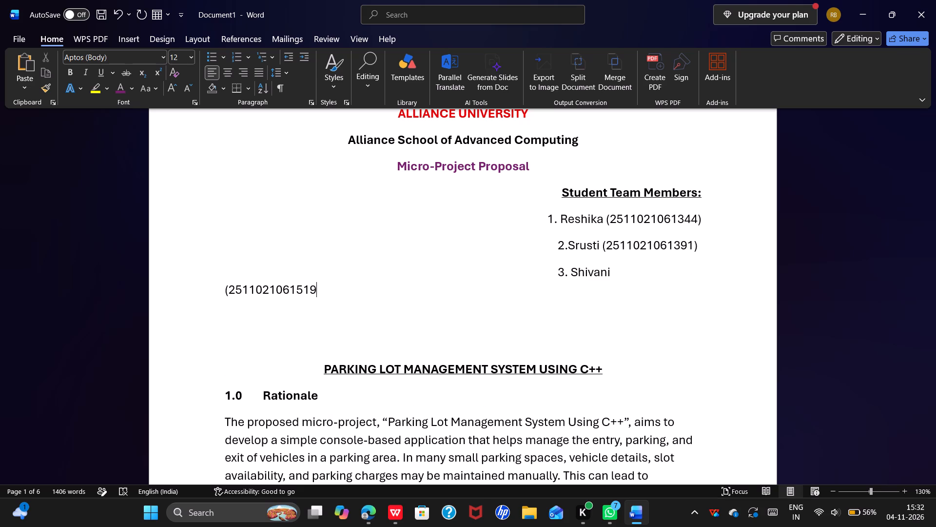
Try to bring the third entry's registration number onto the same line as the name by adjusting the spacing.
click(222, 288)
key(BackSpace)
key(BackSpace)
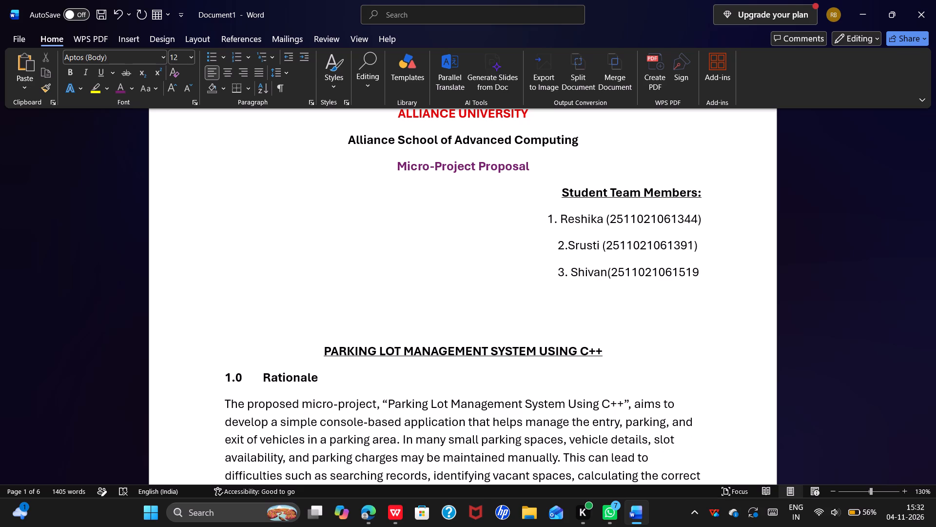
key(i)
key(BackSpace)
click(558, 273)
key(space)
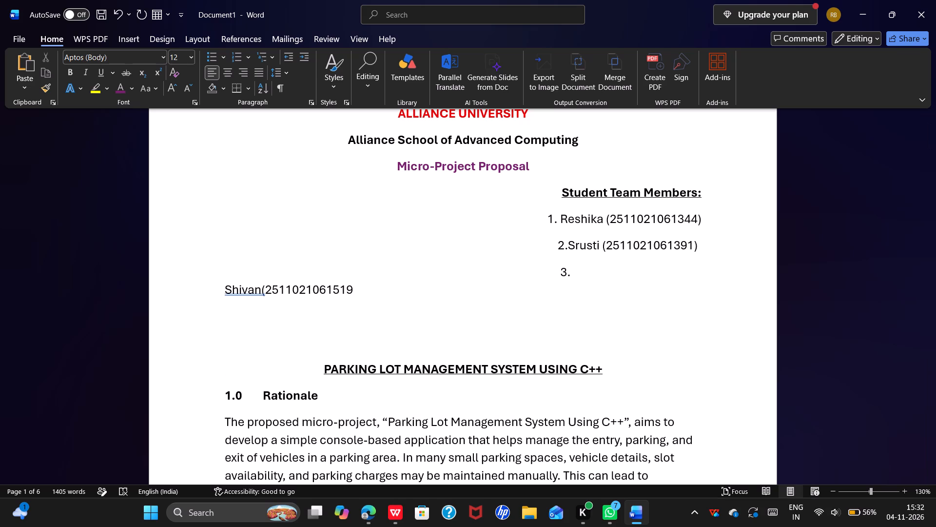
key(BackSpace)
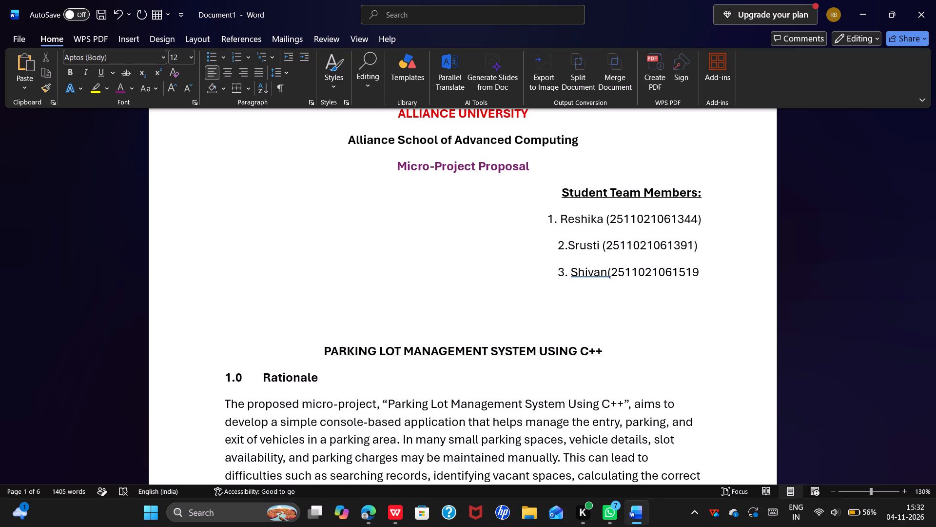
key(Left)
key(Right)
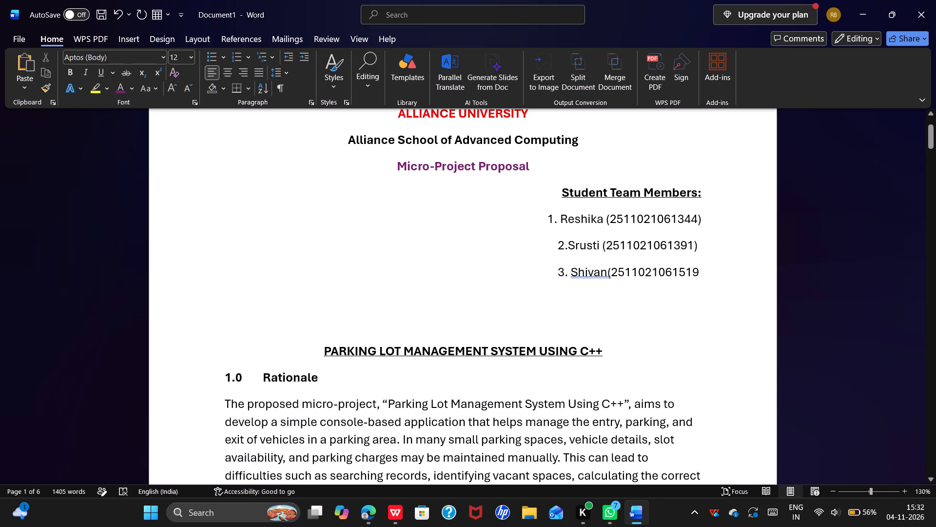
Delete all three team member entries below the Student Team Members heading.
drag(548, 218, 708, 281)
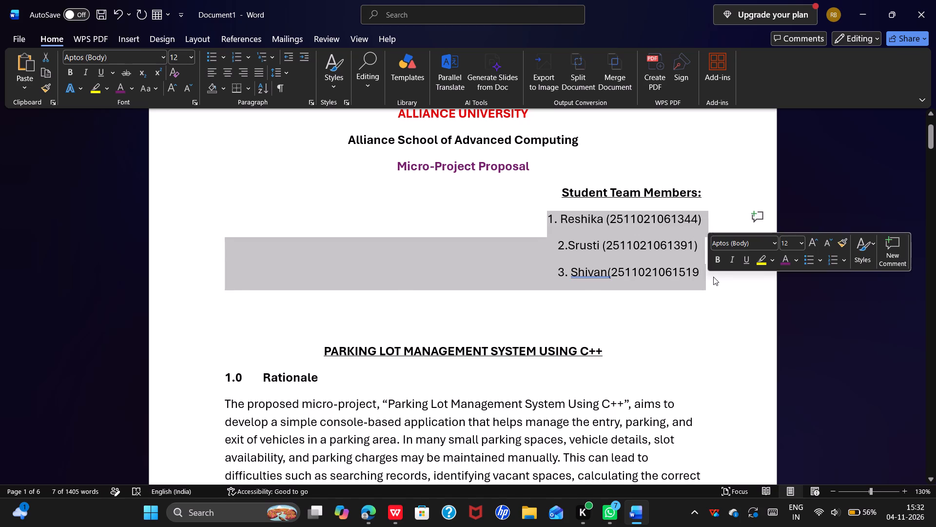
key(BackSpace)
key(BackSpace)
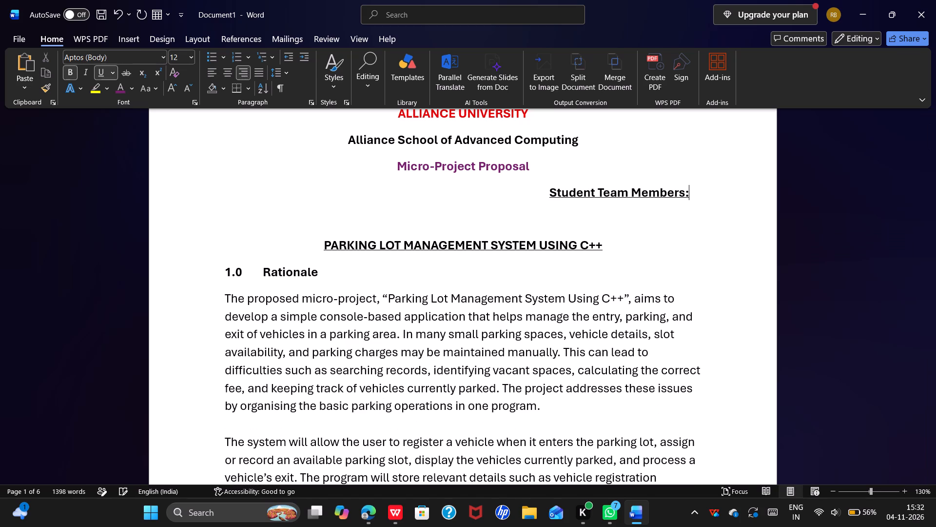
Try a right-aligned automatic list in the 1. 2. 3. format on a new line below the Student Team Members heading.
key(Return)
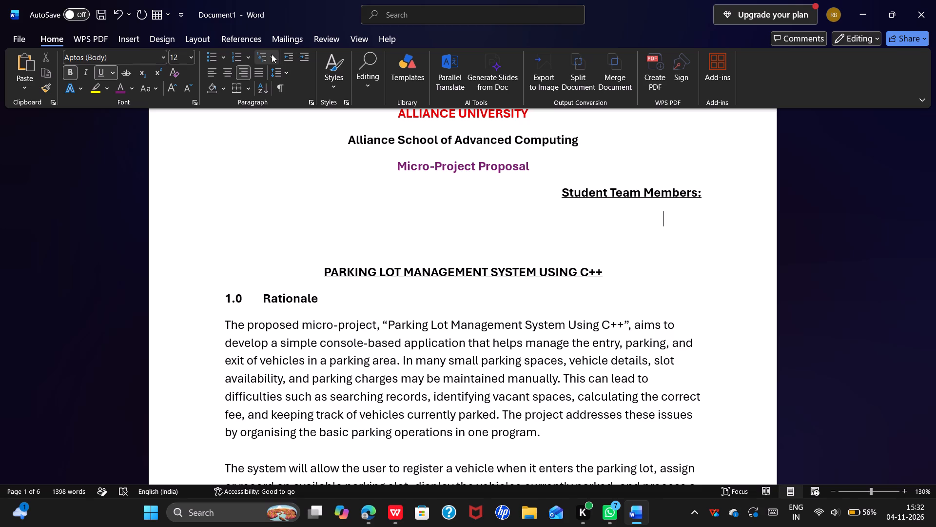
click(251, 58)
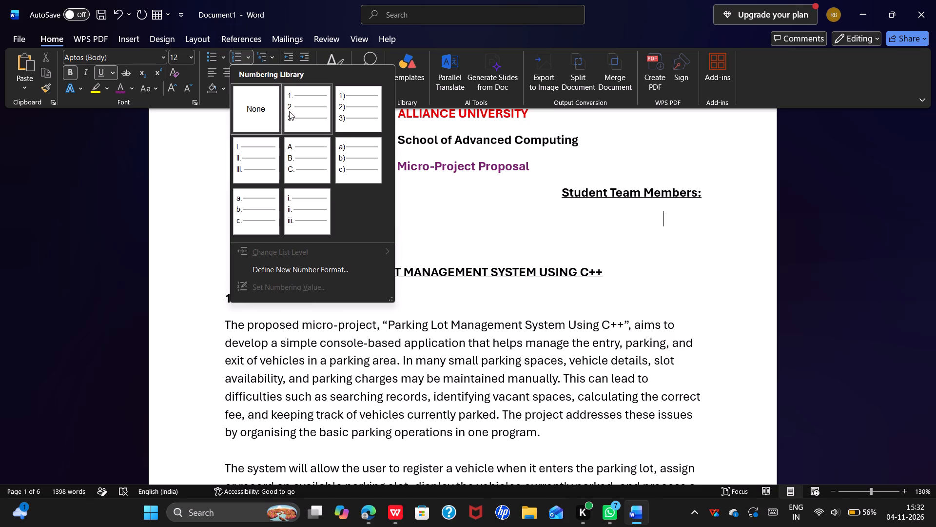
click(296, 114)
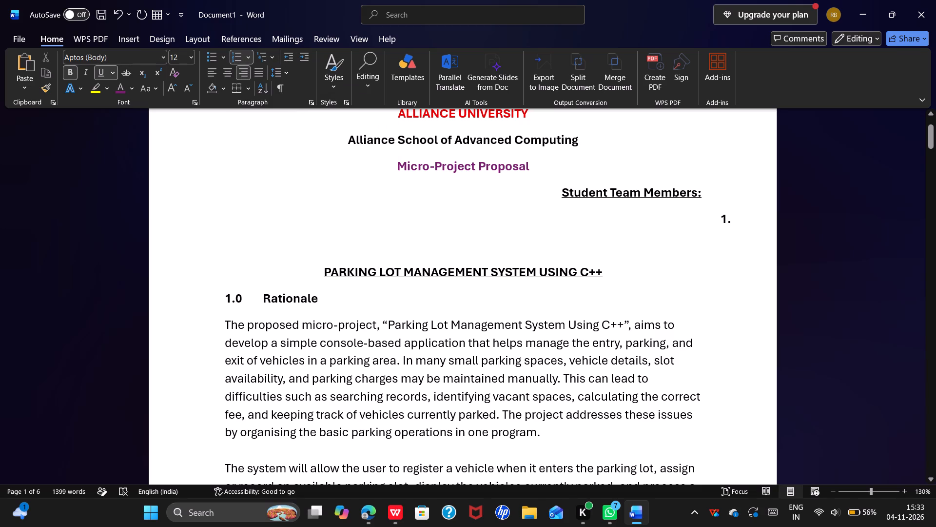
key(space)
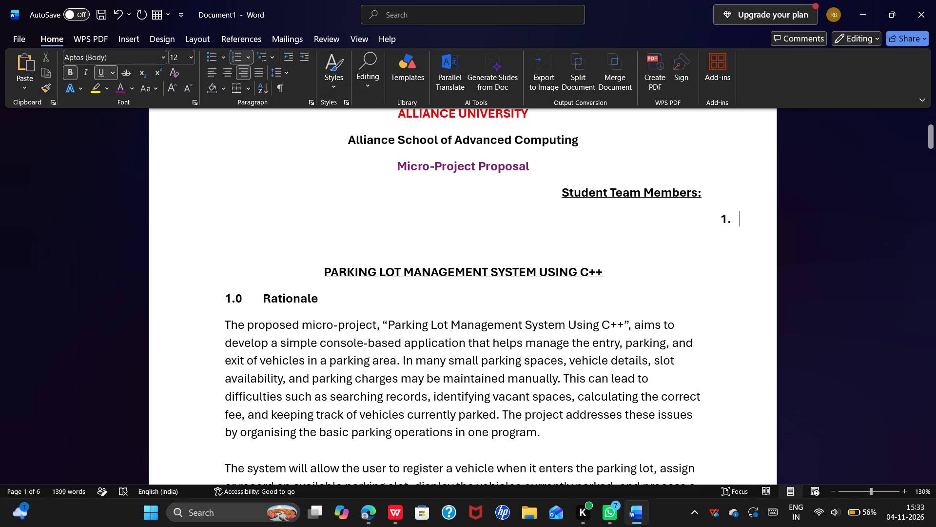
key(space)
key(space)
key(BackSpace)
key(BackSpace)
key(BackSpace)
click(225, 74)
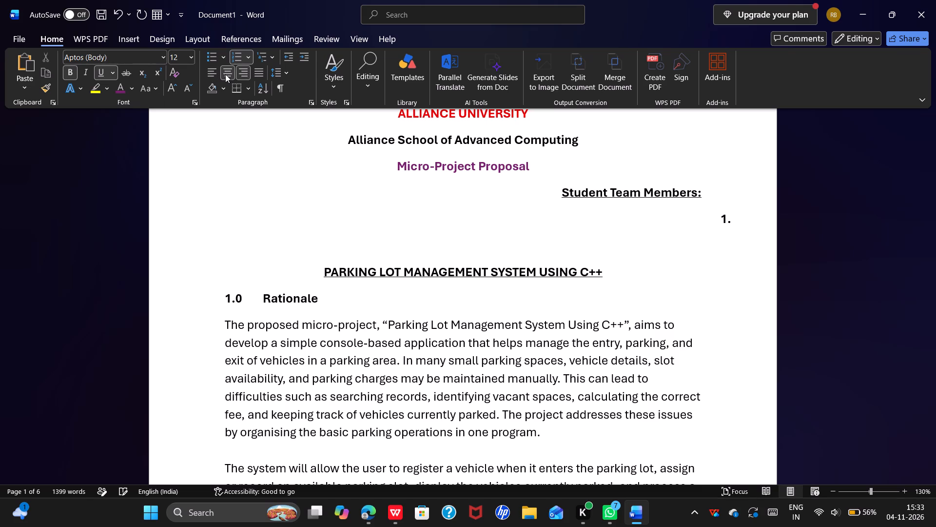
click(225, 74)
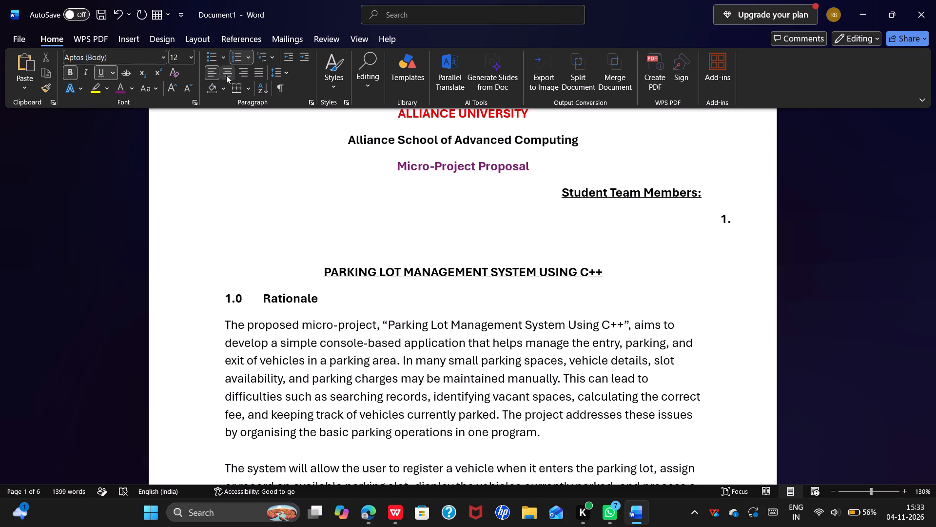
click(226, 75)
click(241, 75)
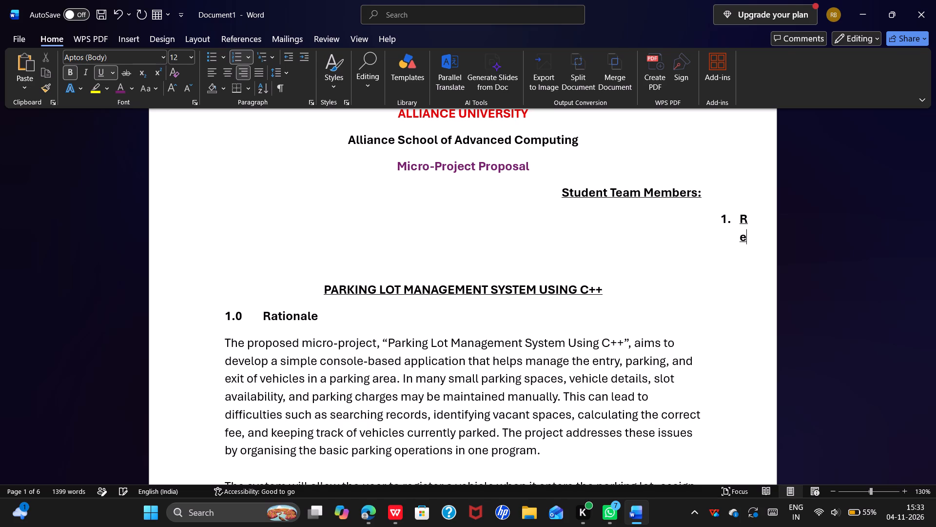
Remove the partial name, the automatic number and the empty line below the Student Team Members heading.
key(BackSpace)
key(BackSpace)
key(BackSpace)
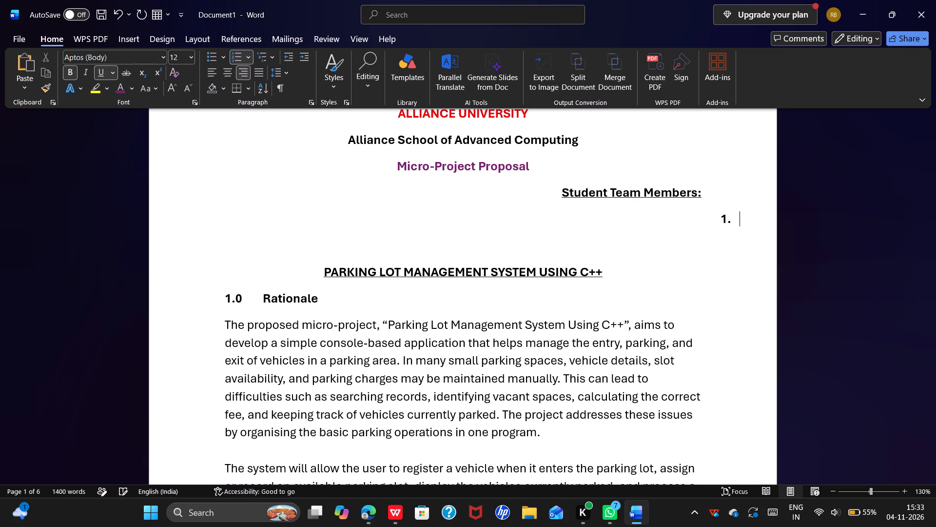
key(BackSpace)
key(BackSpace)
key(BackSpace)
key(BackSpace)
Add a new left-aligned line below the Student Team Members heading and apply automatic numbering to it.
key(Return)
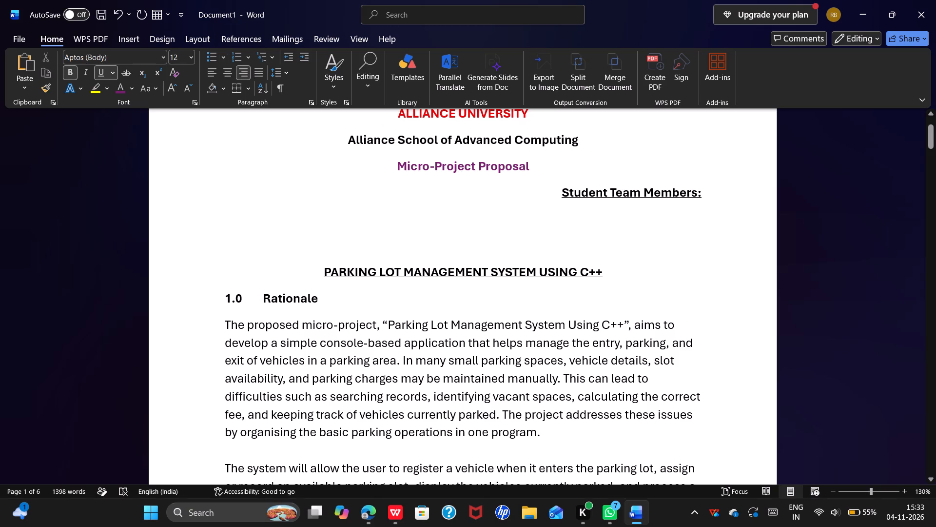
click(594, 211)
double_click(594, 211)
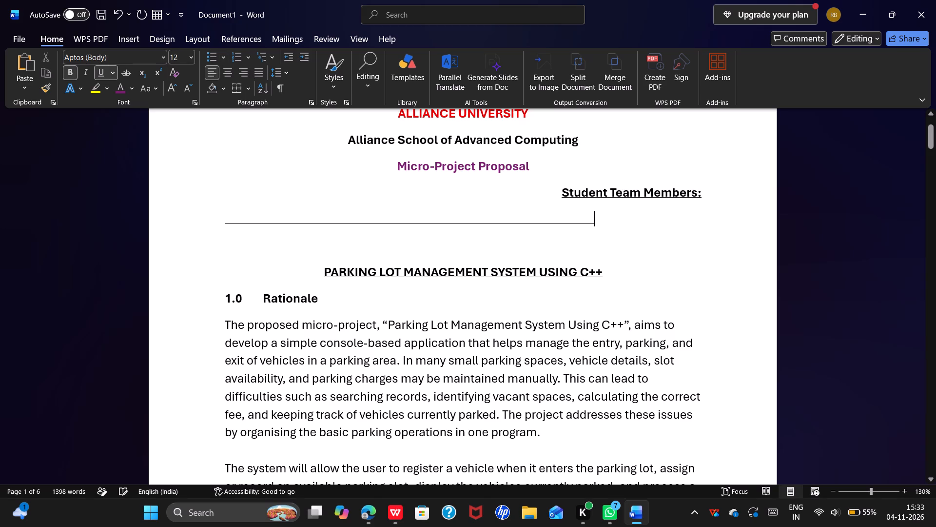
key(BackSpace)
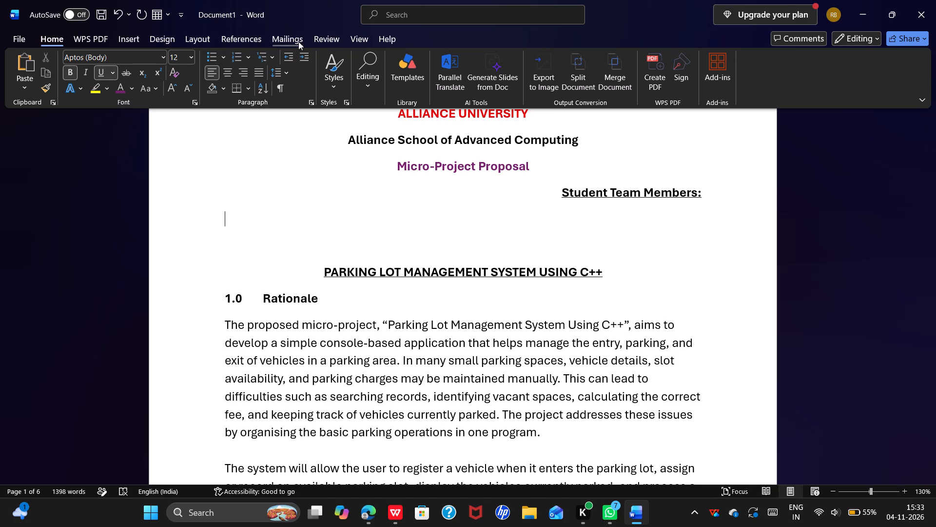
click(239, 53)
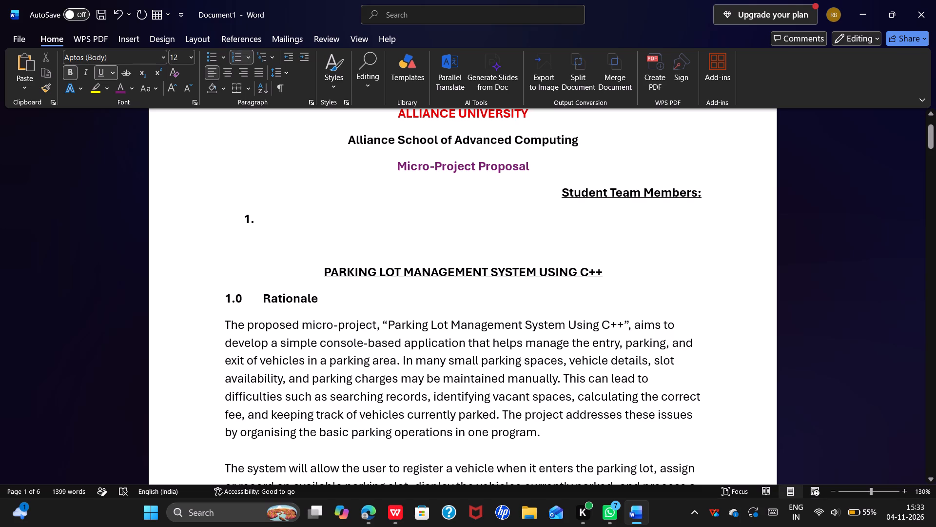
drag(241, 219, 252, 220)
click(565, 221)
triple_click(565, 221)
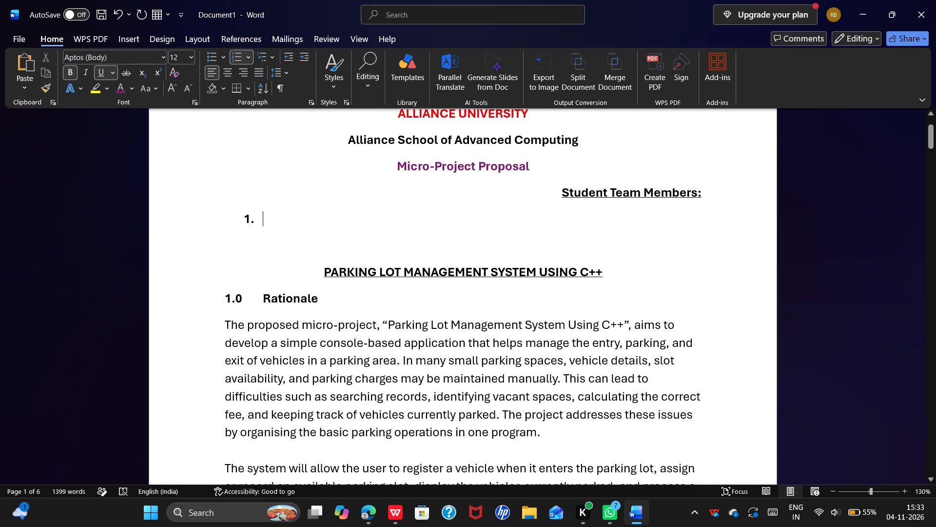
click(565, 221)
click(531, 218)
Add a right-aligned line directly below the Student Team Members heading with 1.Reshika and the registration number in parentheses.
click(707, 195)
key(Return)
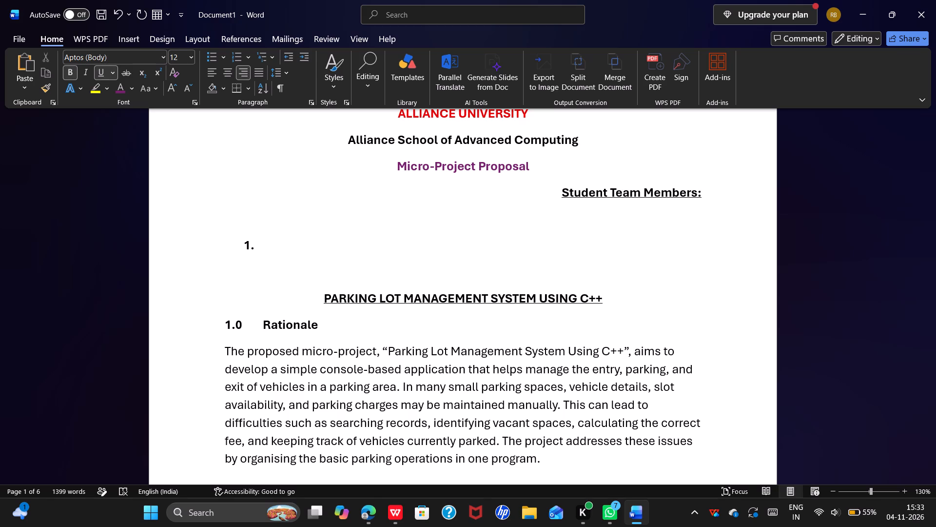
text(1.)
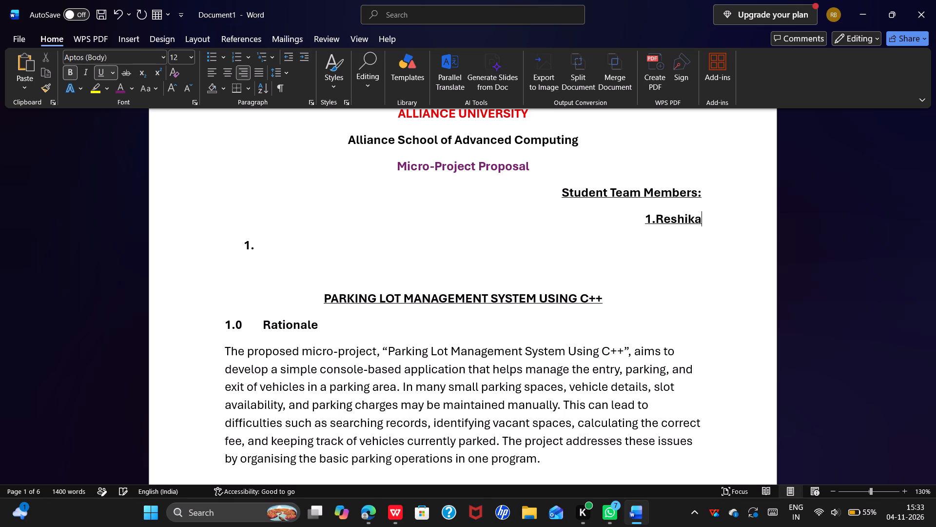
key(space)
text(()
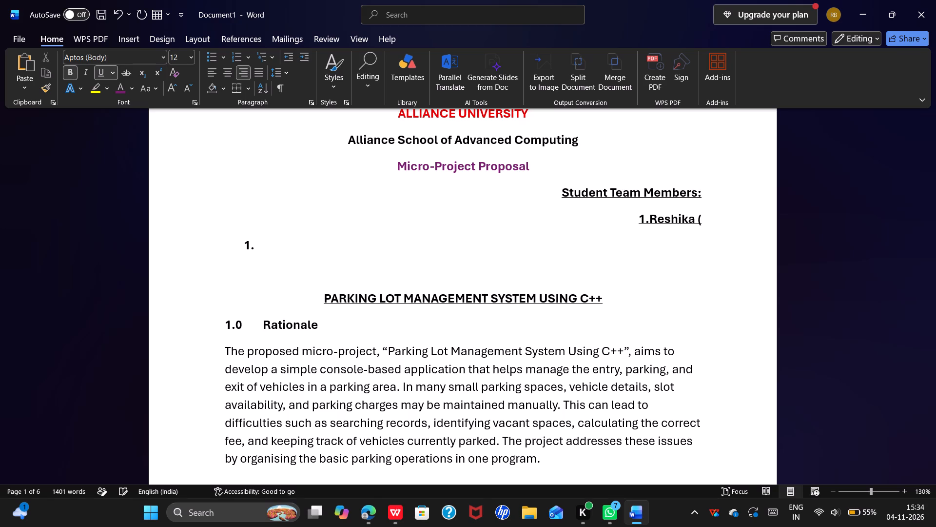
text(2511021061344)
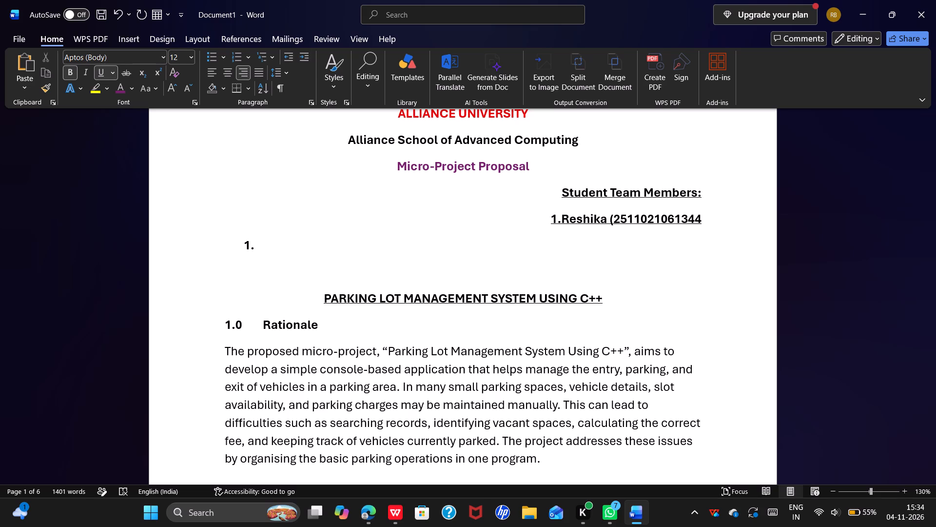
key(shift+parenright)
Add a second right-aligned entry on the following line, with 2.Srusti and the registration number in parentheses.
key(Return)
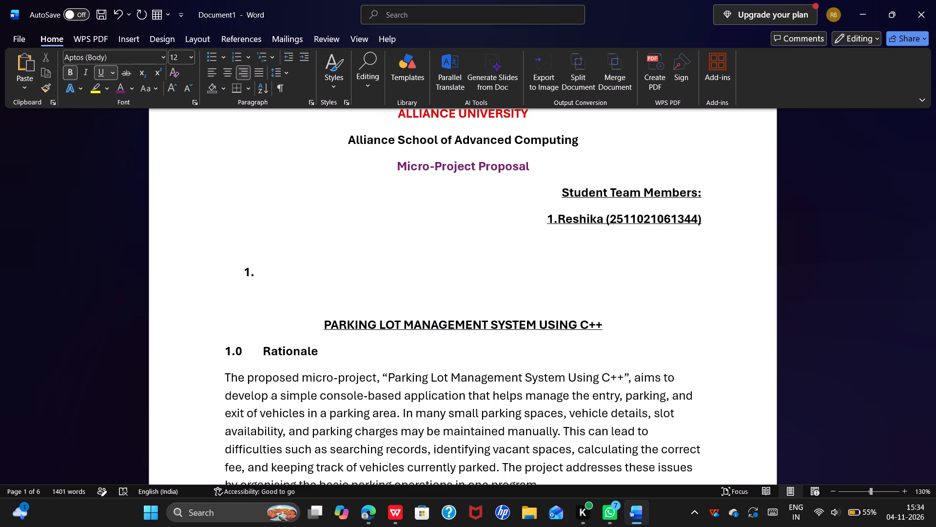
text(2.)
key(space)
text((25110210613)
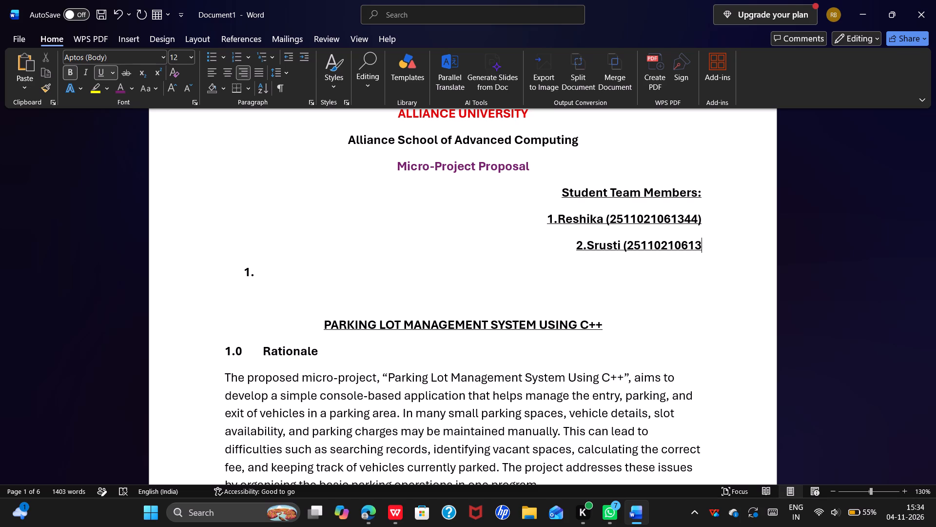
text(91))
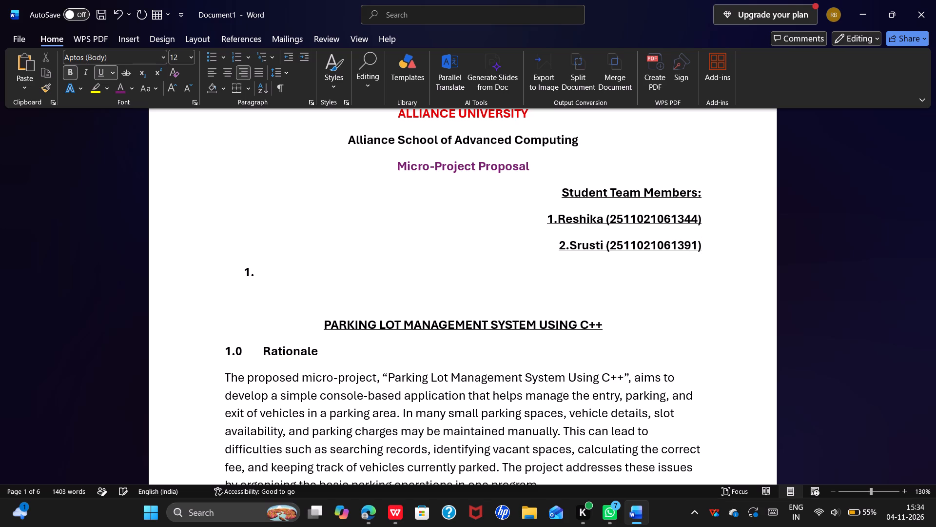
Start a third right-aligned entry on a new line with the number 3.
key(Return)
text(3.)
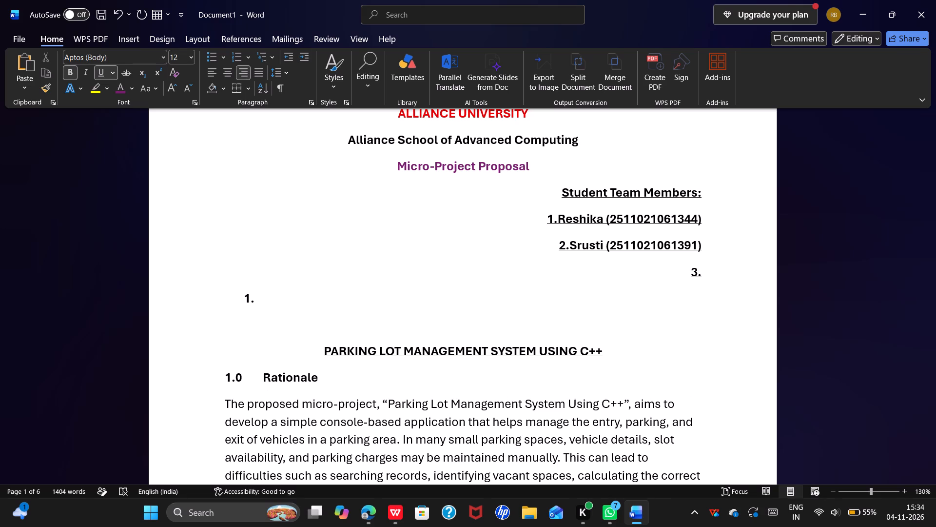
Complete the third team member entry with the name Gaganashree, followed by the registration number in parentheses.
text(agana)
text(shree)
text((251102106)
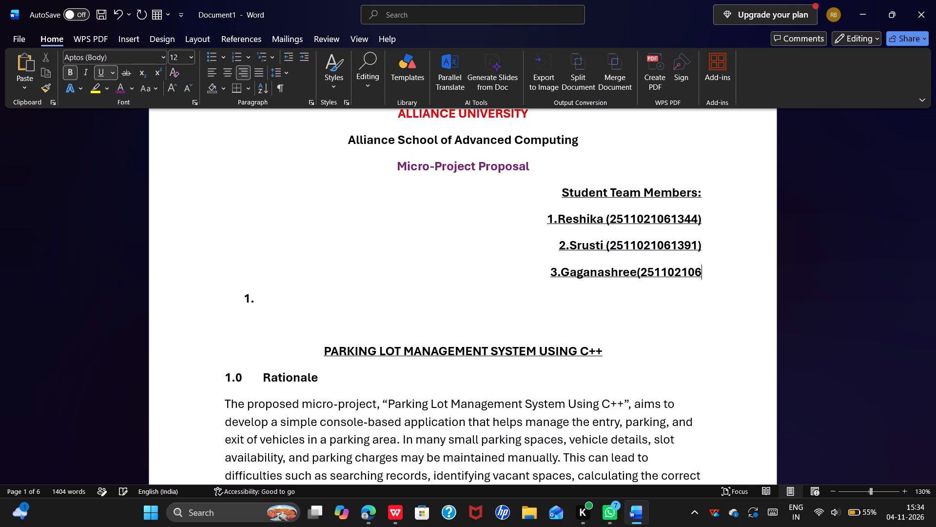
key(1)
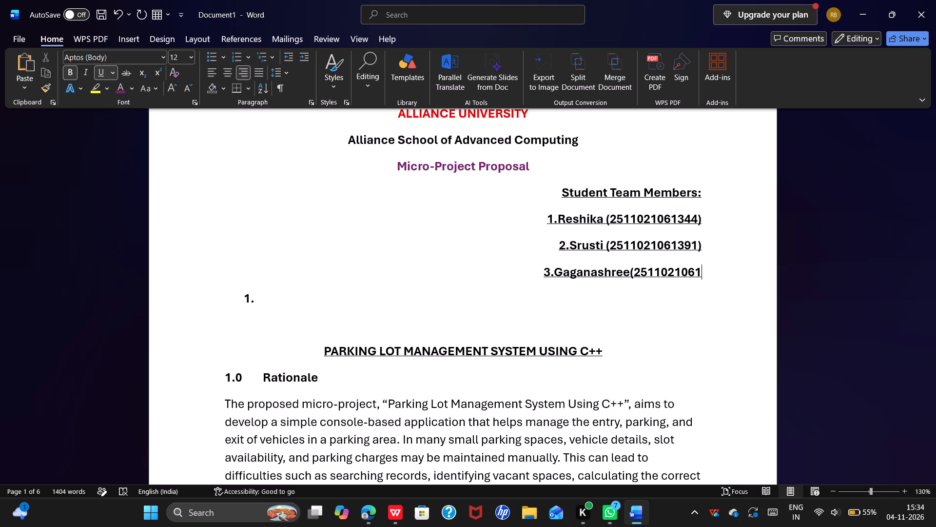
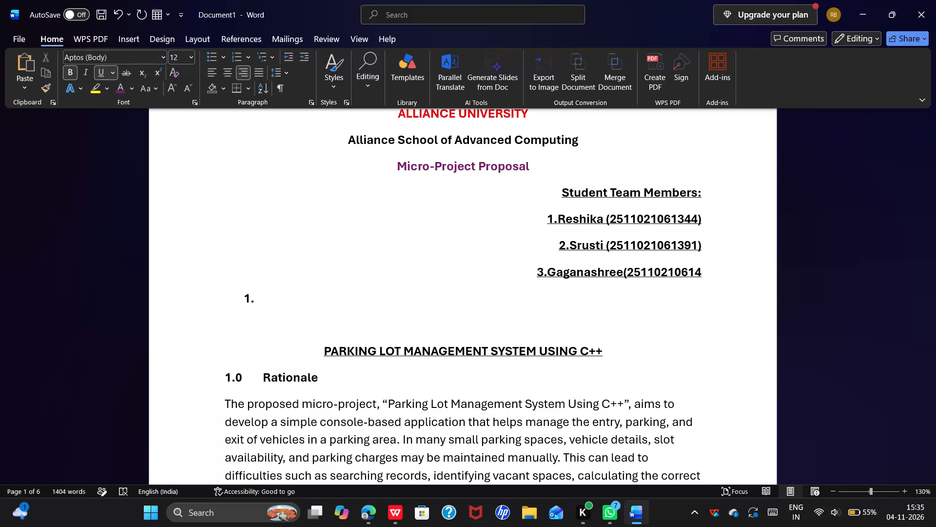
Complete the third team member entry, 3.Gaganashree, by closing the parenthesis after the registration number.
key(shift+parenright)
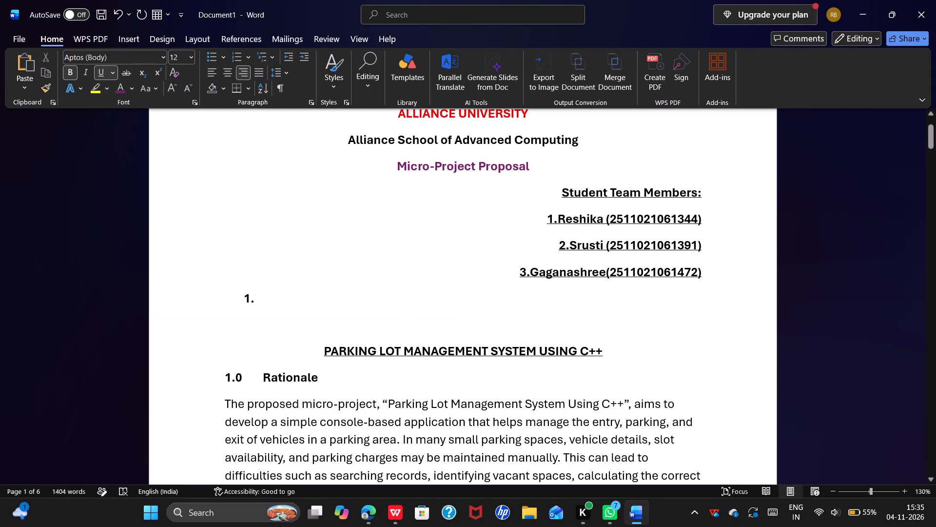
Change the 2.Srusti line from right-aligned to centred and pad its start with spaces and tabs until its number sits beneath the 1 of 1.Reshika.
click(557, 246)
key(BackSpace)
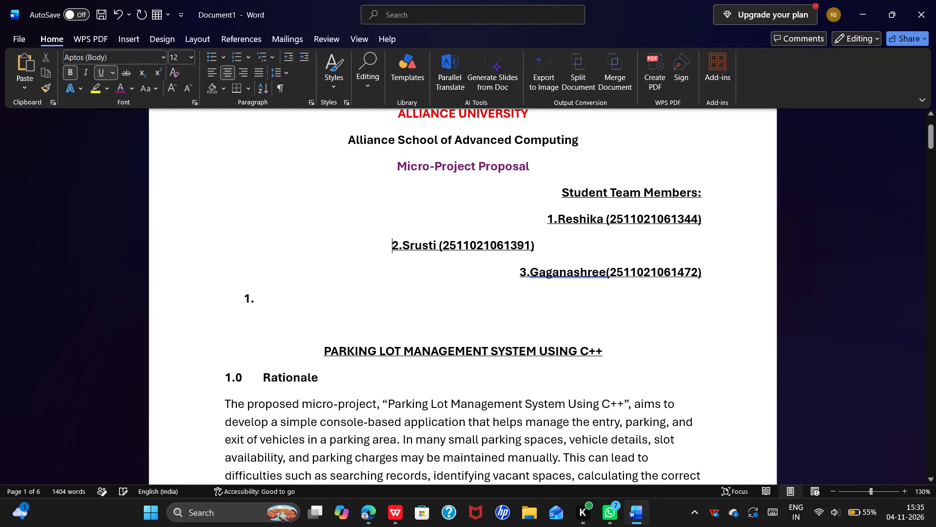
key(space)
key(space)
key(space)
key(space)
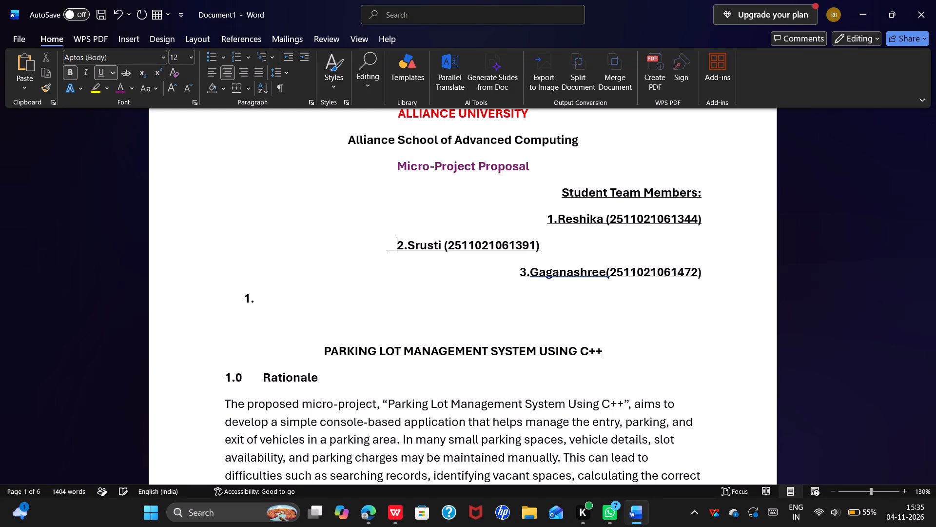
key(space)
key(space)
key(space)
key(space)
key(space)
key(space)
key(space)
key(Tab)
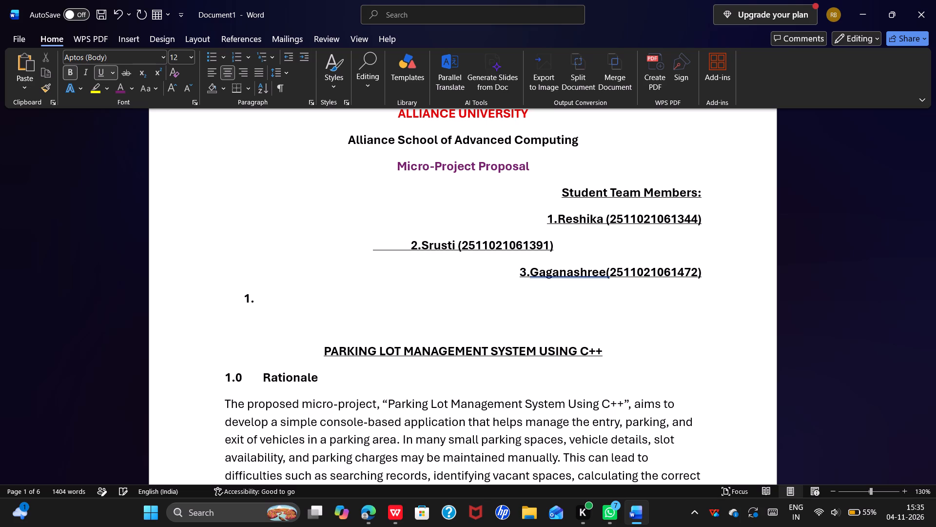
key(Tab)
key(Tab)
key(Tab)
key(Tab)
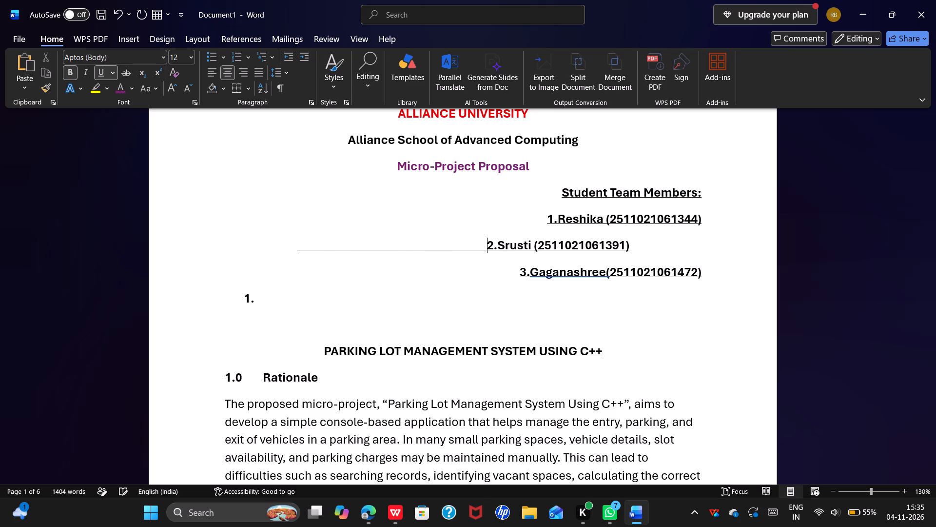
key(Tab)
key(Tab)
key(Tab)
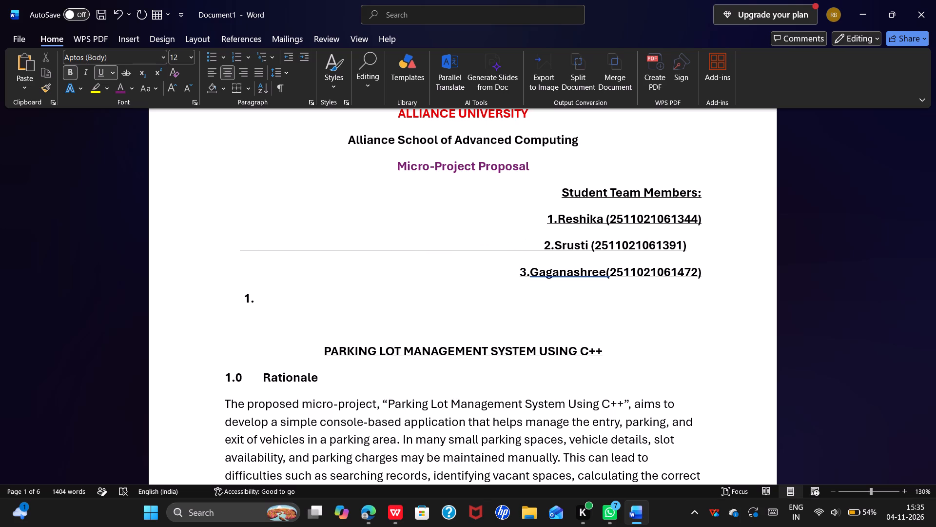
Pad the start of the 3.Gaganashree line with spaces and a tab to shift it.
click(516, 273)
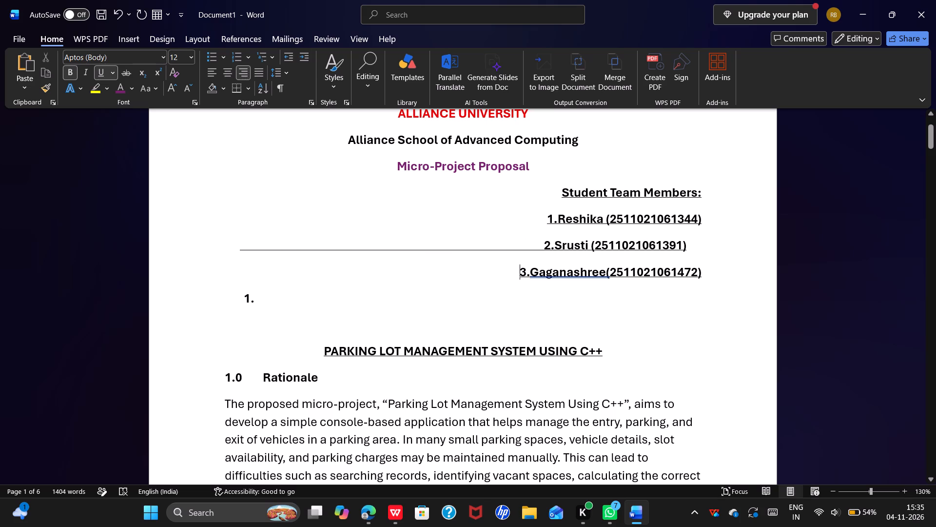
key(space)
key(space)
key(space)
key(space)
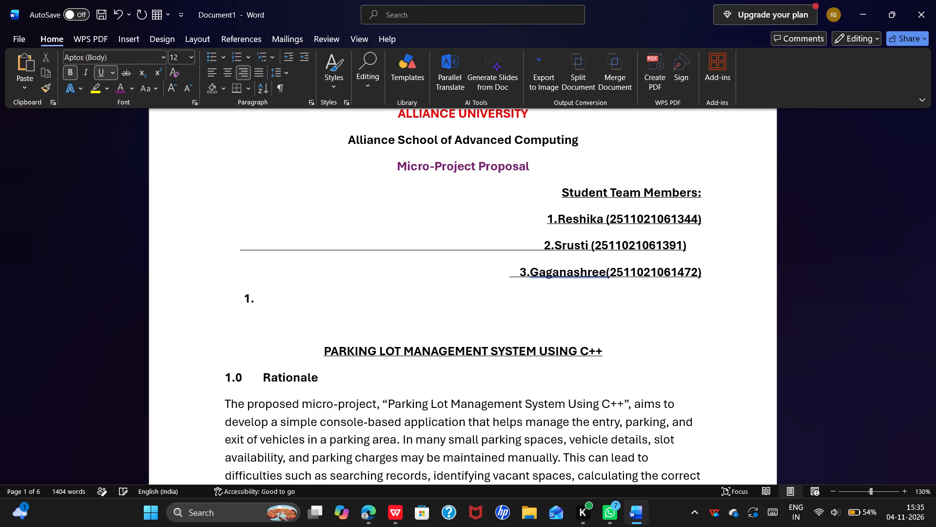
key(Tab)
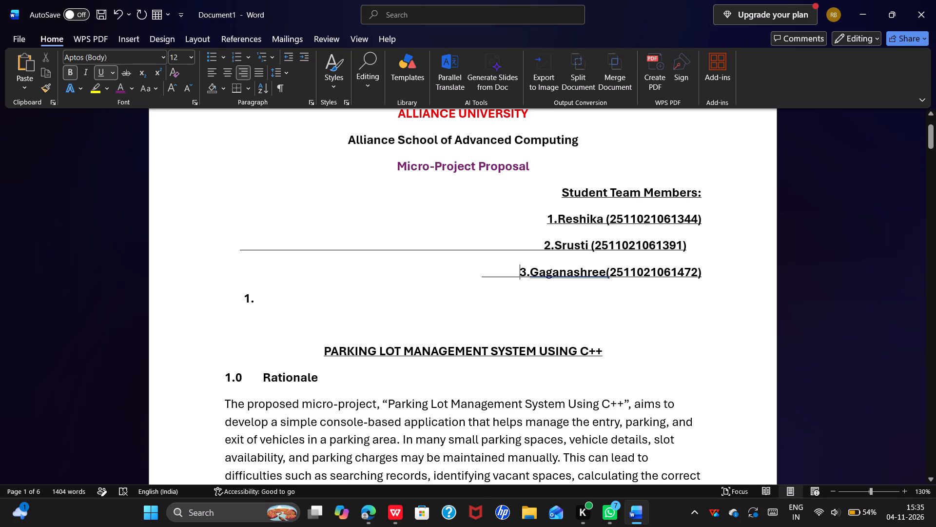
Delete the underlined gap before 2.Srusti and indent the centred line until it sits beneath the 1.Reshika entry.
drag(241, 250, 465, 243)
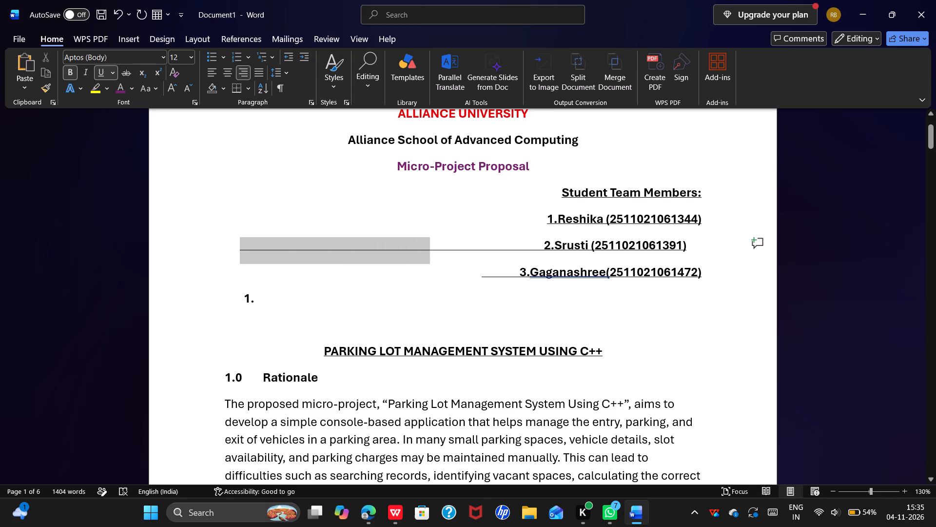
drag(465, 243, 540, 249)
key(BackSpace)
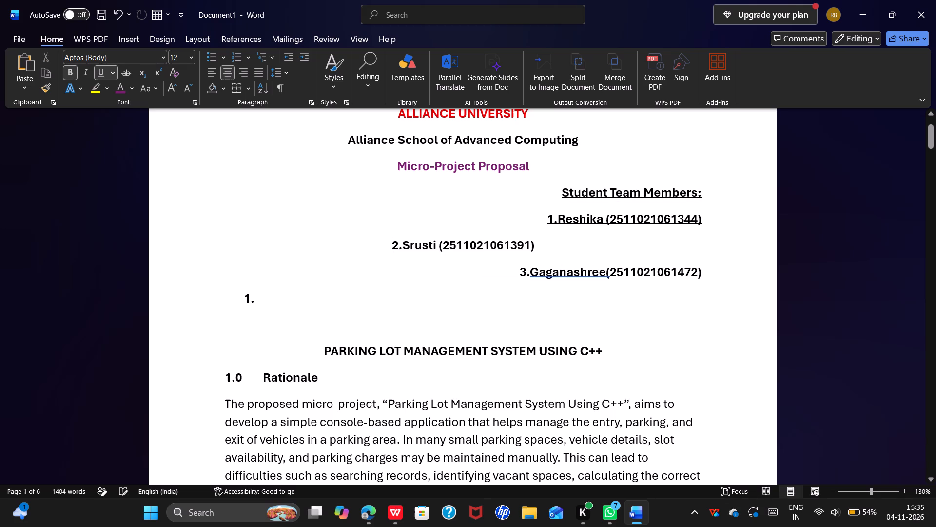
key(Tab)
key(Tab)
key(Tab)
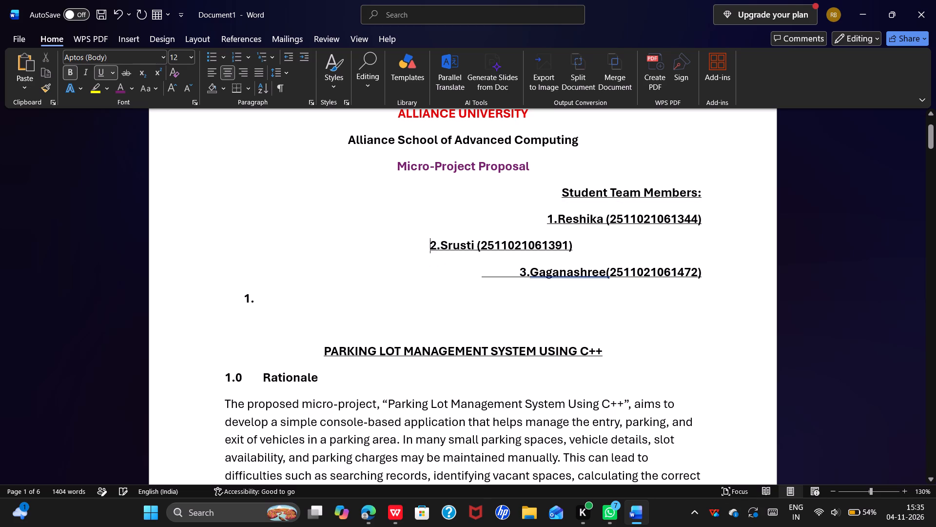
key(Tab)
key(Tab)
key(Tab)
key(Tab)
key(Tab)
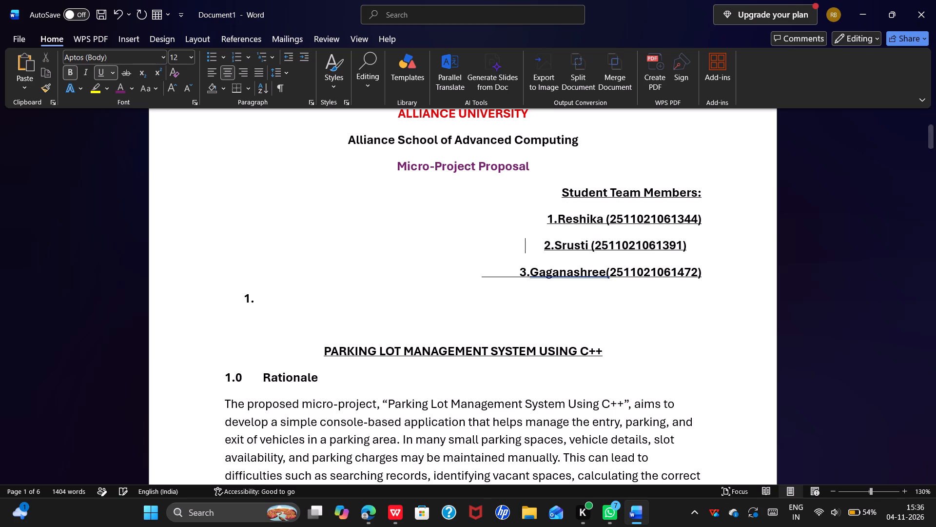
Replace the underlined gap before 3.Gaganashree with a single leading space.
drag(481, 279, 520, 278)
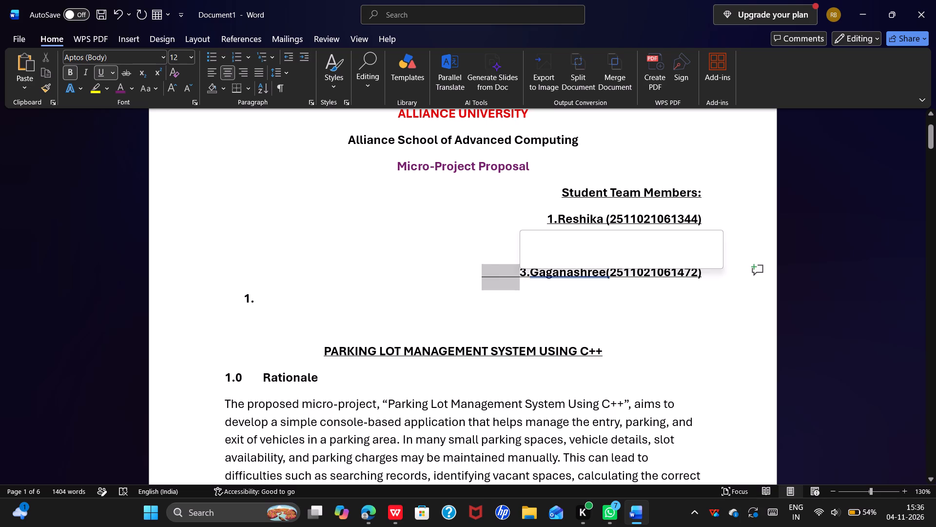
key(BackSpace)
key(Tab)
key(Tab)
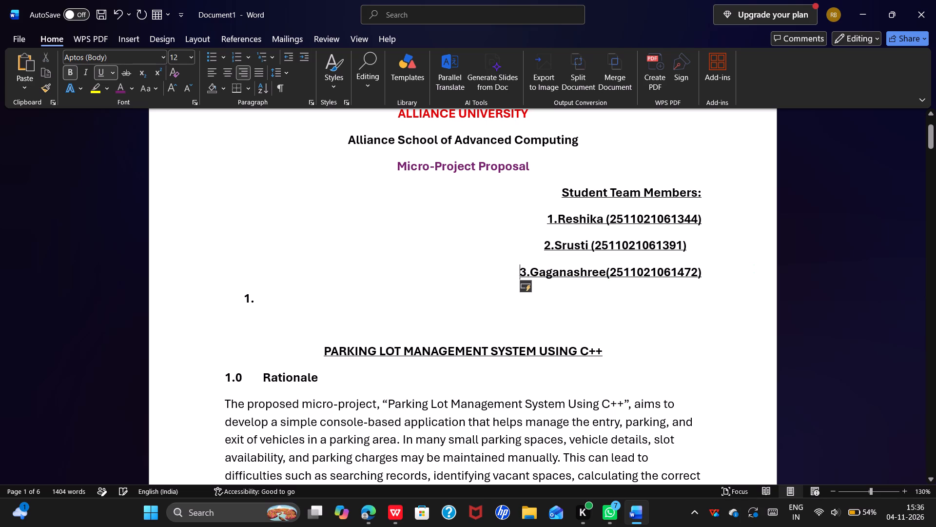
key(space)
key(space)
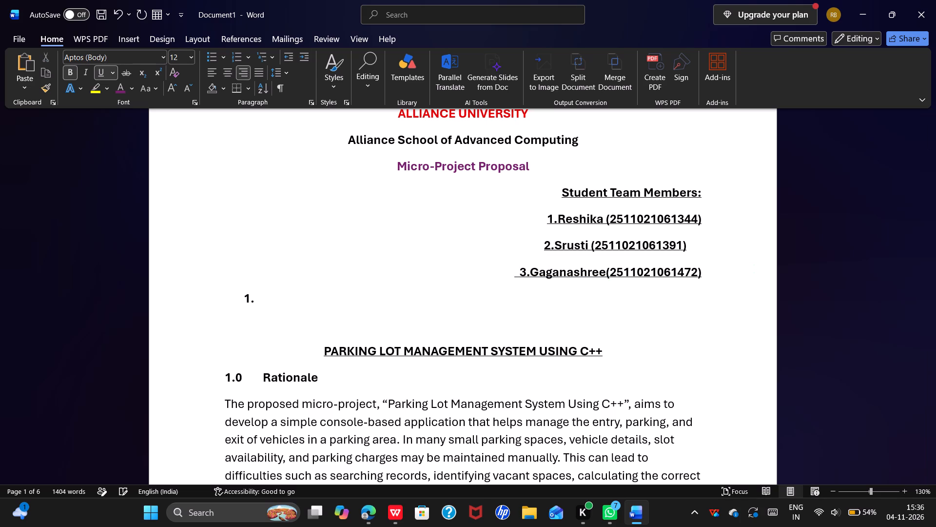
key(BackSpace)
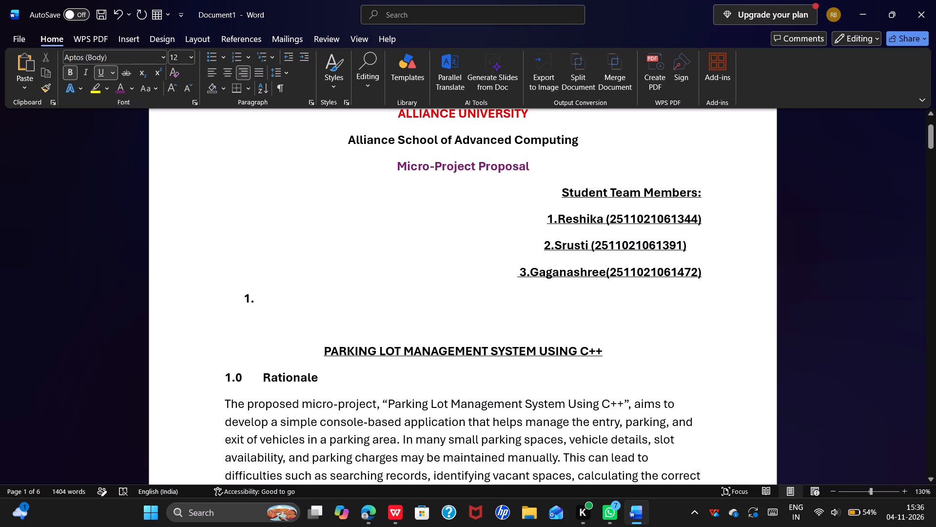
Clear the indent and centring of the 2.Srusti line so it starts at the left margin with one leading space.
click(543, 246)
key(BackSpace)
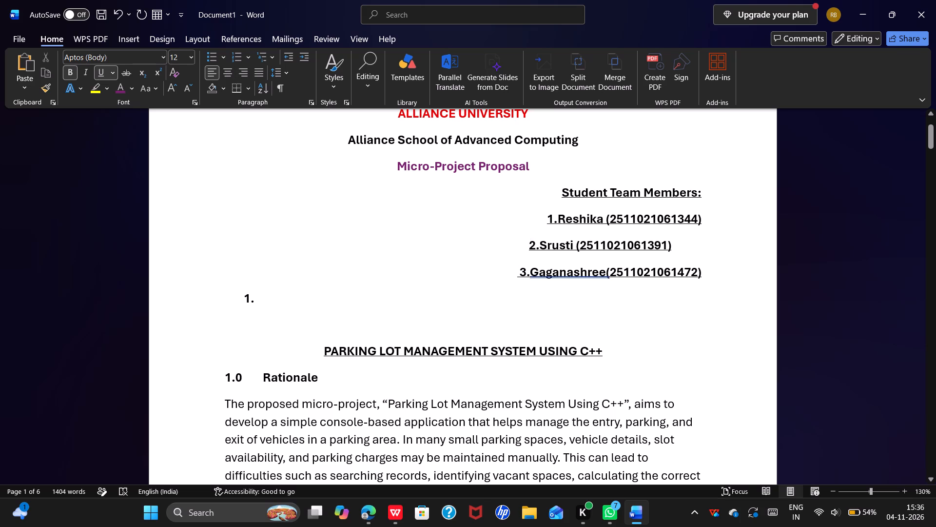
key(BackSpace)
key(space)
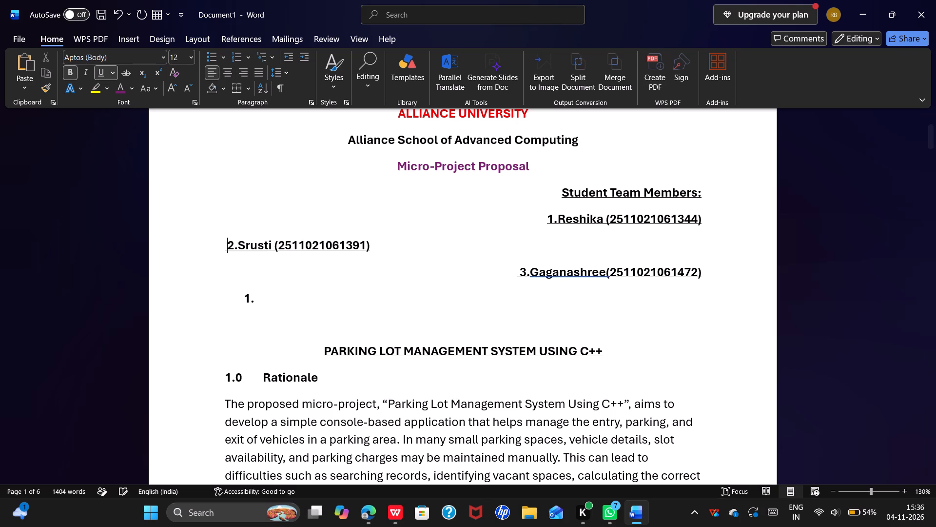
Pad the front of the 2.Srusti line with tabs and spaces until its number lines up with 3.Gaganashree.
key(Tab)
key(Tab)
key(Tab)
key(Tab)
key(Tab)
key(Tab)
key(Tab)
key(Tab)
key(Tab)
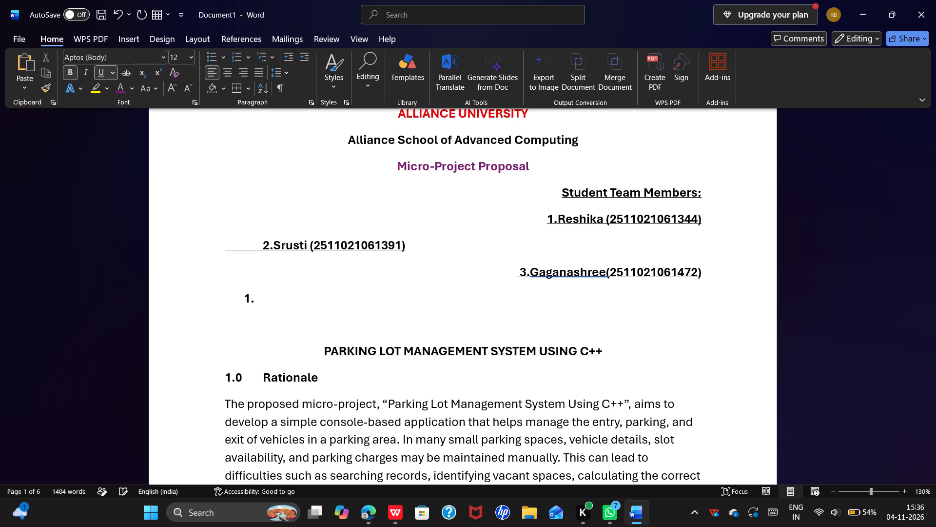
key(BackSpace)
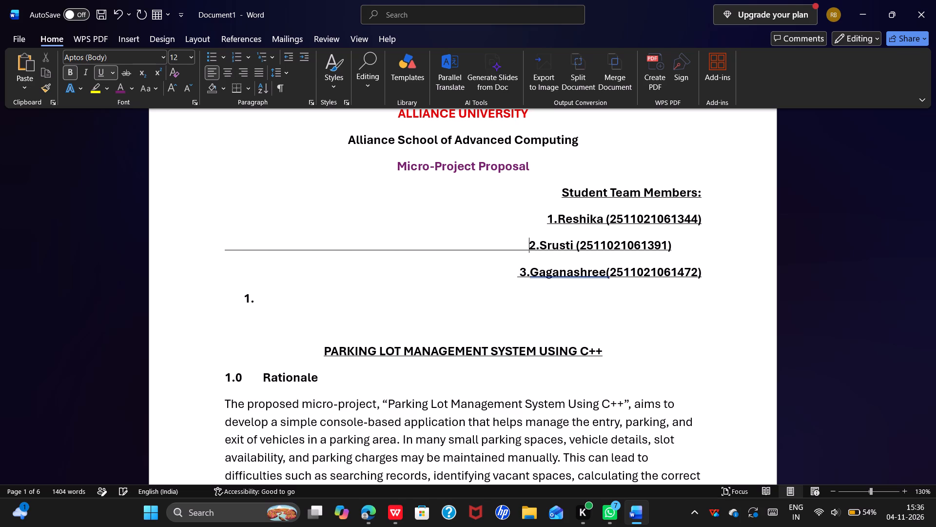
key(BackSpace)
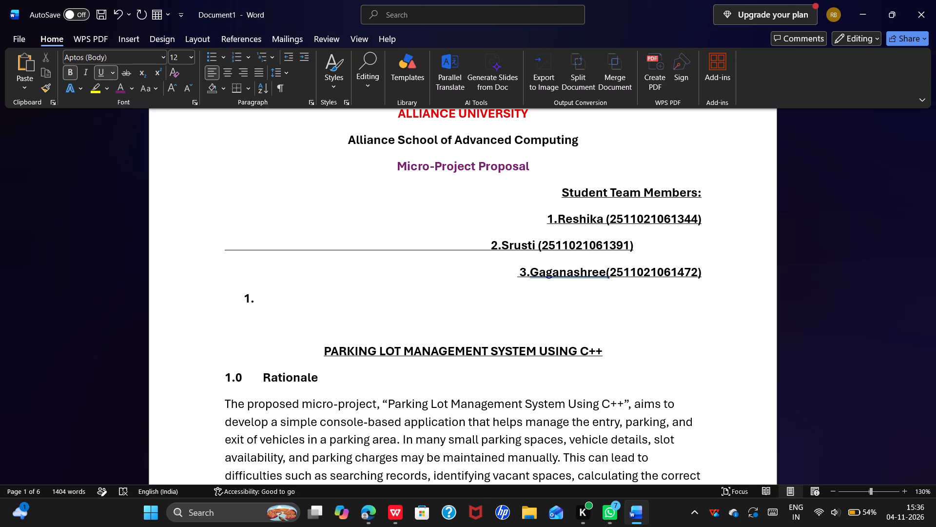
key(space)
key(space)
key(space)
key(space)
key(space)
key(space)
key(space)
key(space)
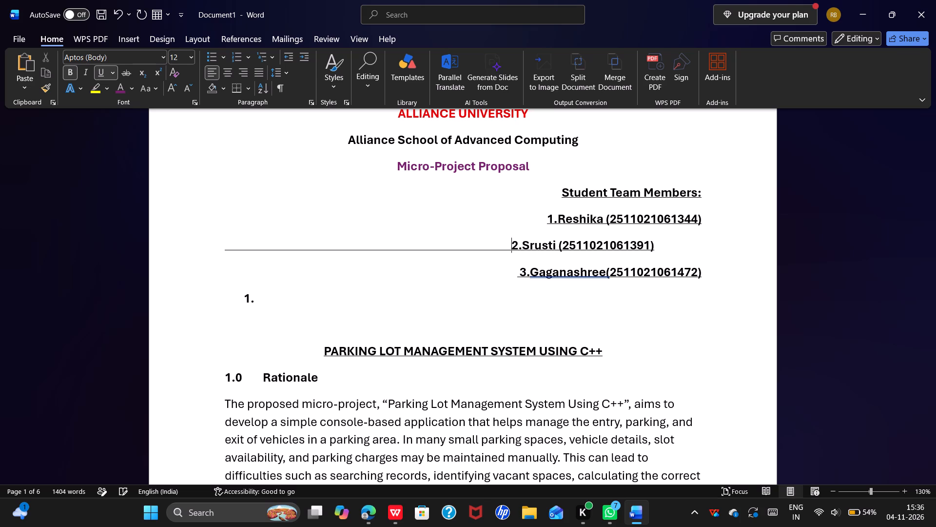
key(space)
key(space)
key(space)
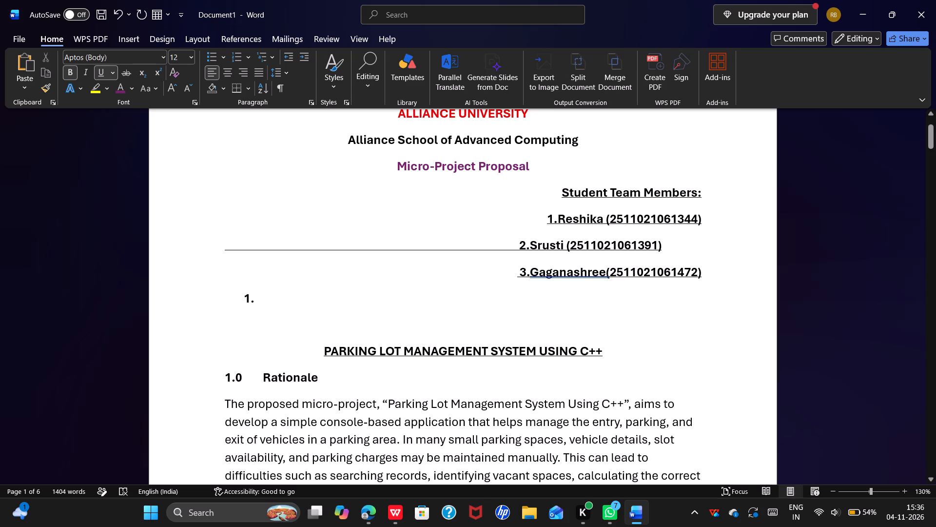
Add a fourth right-aligned entry below 3.Gaganashree, with 4.Shivani and the registration number in parentheses.
click(705, 275)
key(Return)
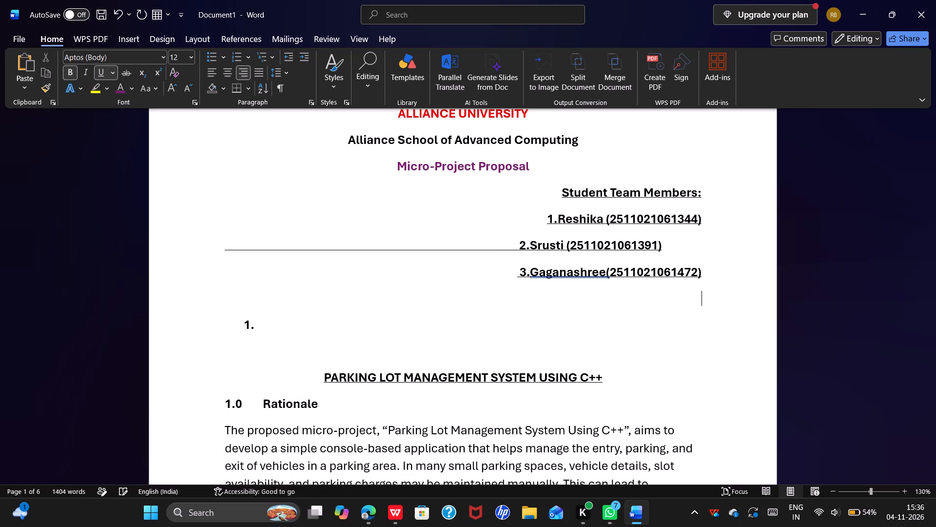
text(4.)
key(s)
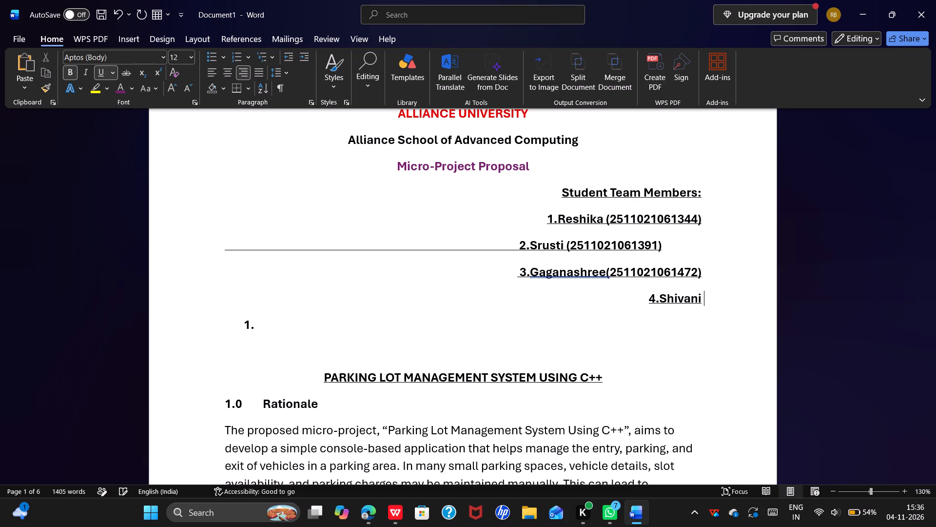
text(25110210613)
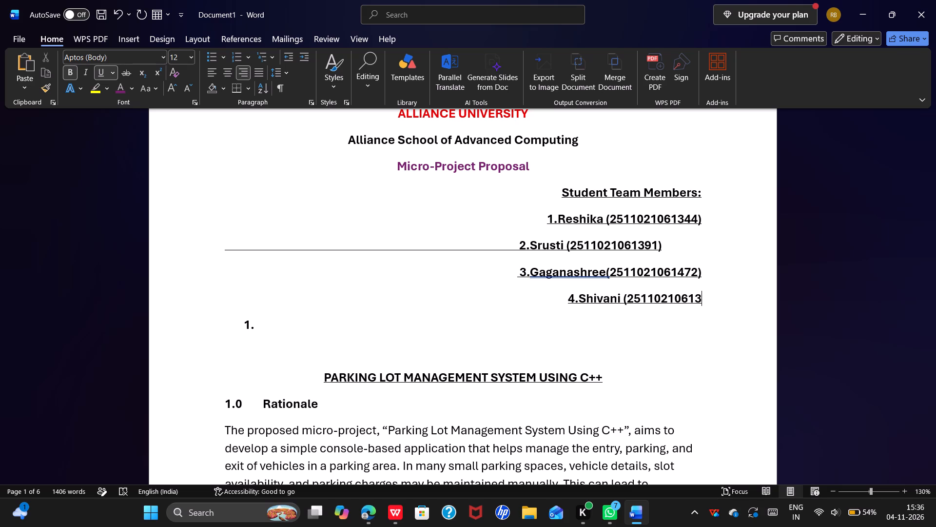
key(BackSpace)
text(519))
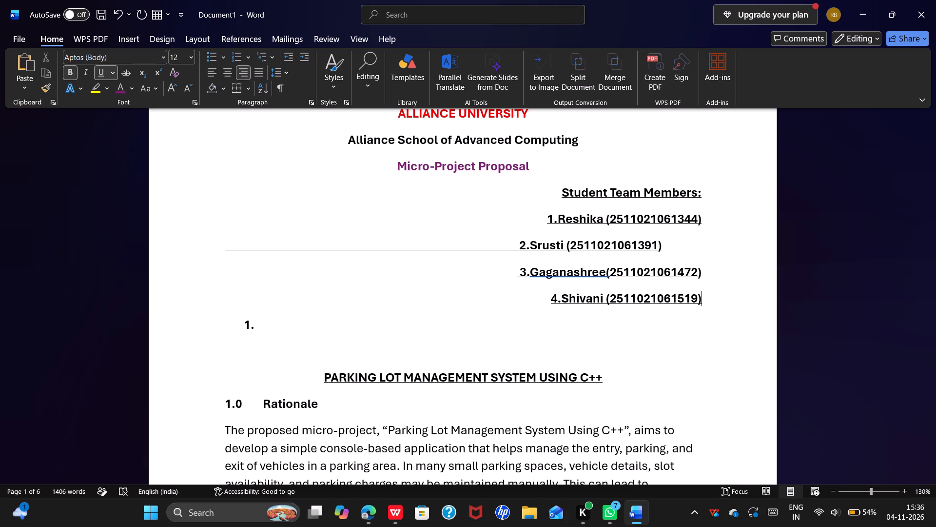
Insert a space between Gaganashree and the opening parenthesis of the registration number.
click(606, 270)
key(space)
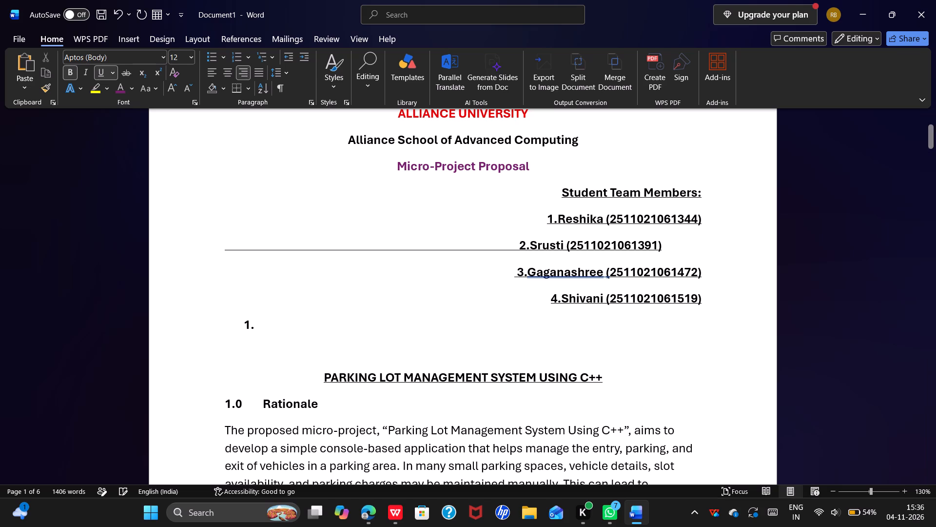
Centre the 4.Shivani line and pad its front with spaces and tabs so its number lines up with the entries above.
click(548, 298)
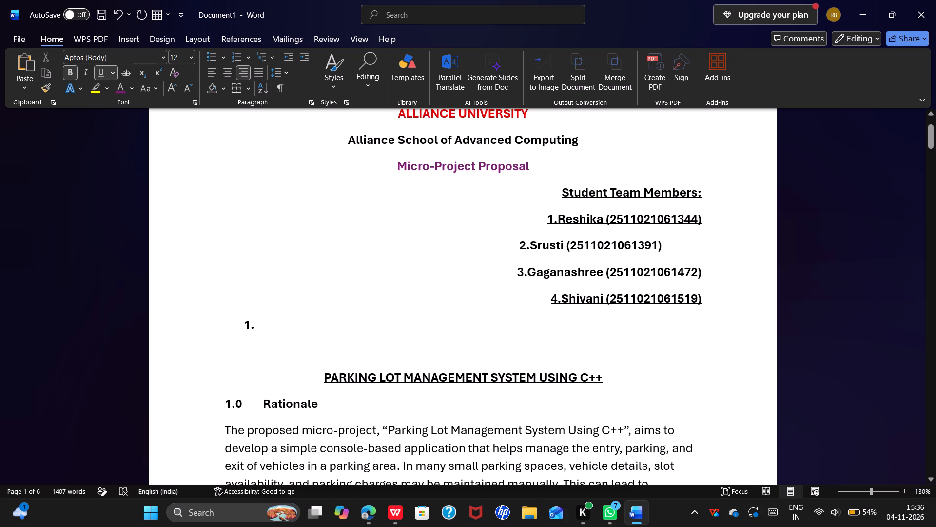
key(BackSpace)
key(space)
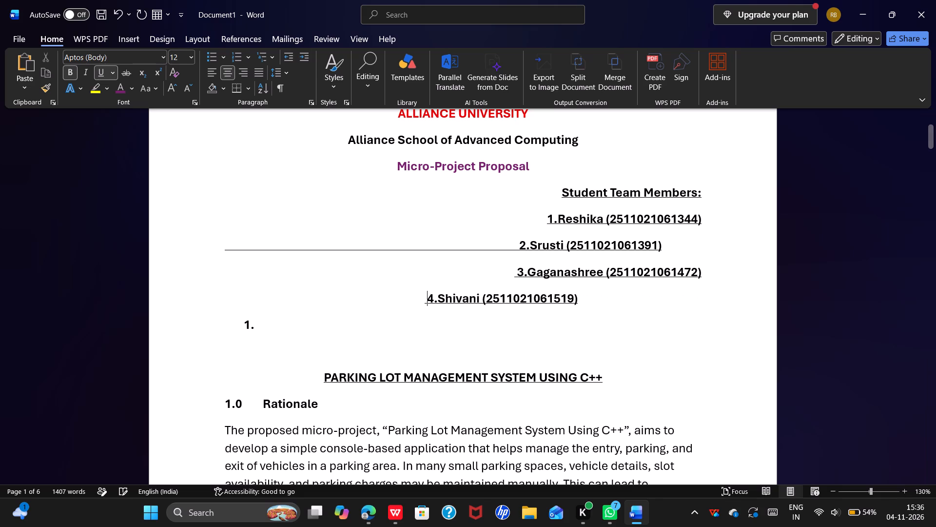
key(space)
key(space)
key(Tab)
key(Tab)
key(Tab)
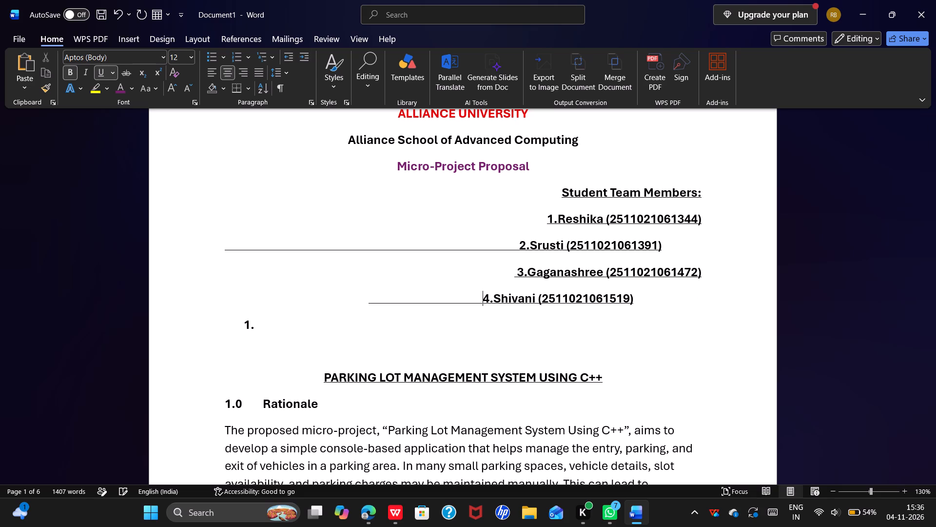
key(Tab)
key(Tab)
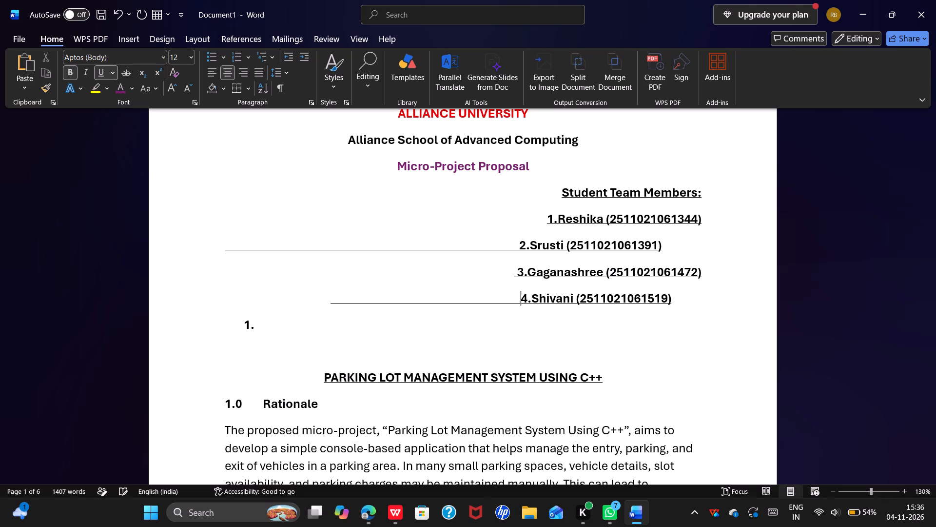
Centre the 1.Reshika line and indent it until its number lines up with 2.Srusti.
click(547, 224)
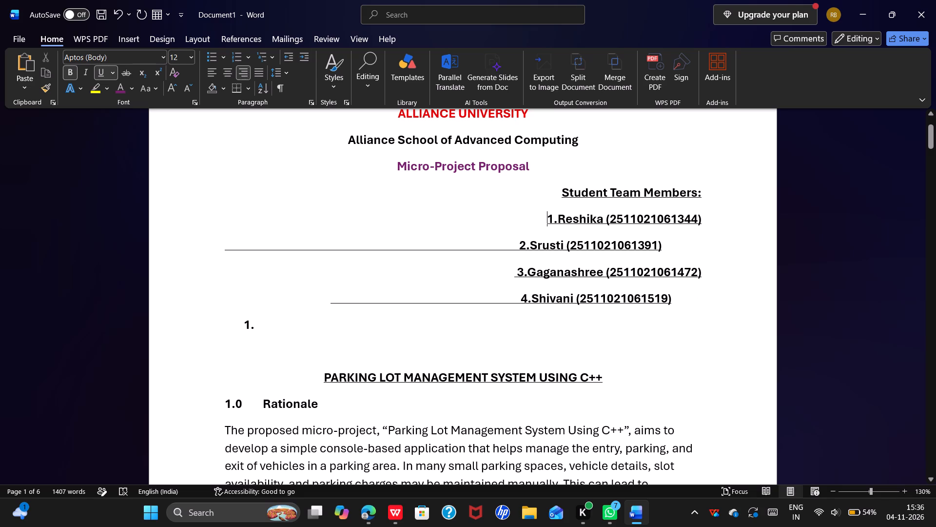
key(BackSpace)
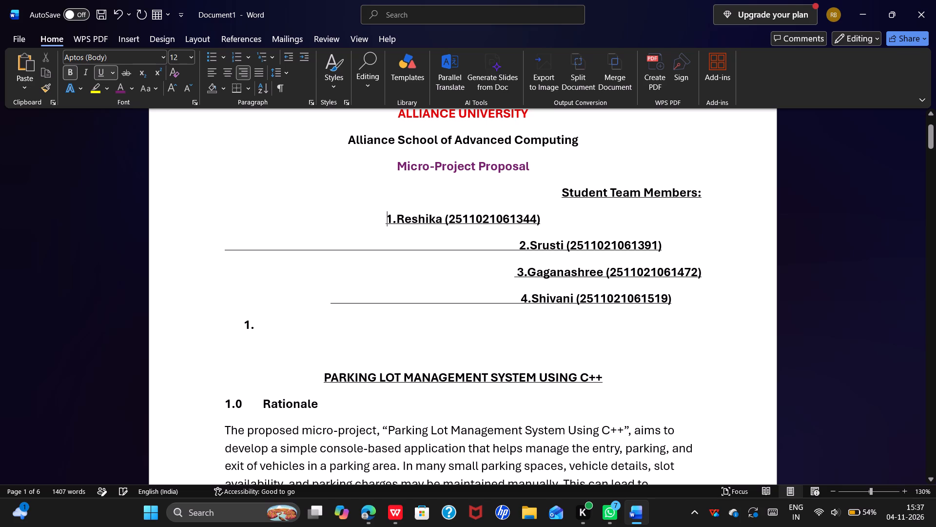
key(Tab)
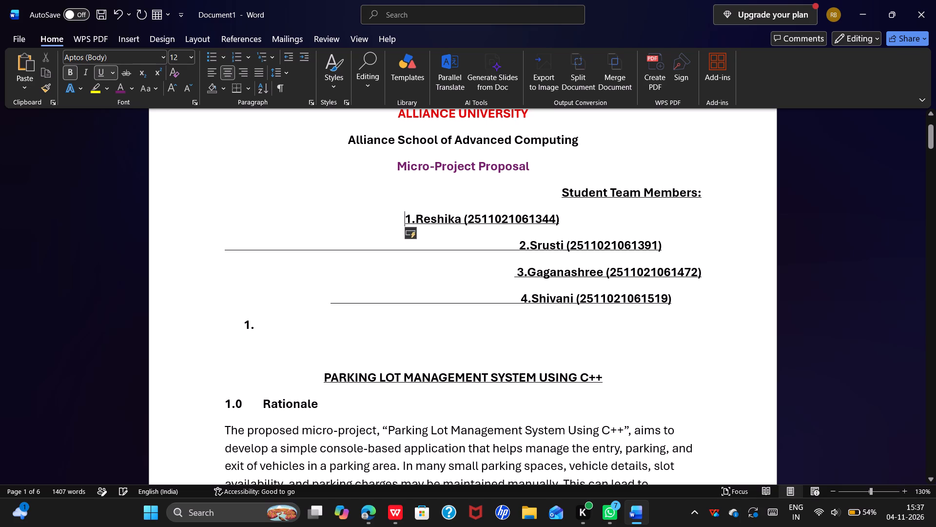
key(Tab)
key(Tab)
key(Tab)
key(Tab)
key(Tab)
key(Tab)
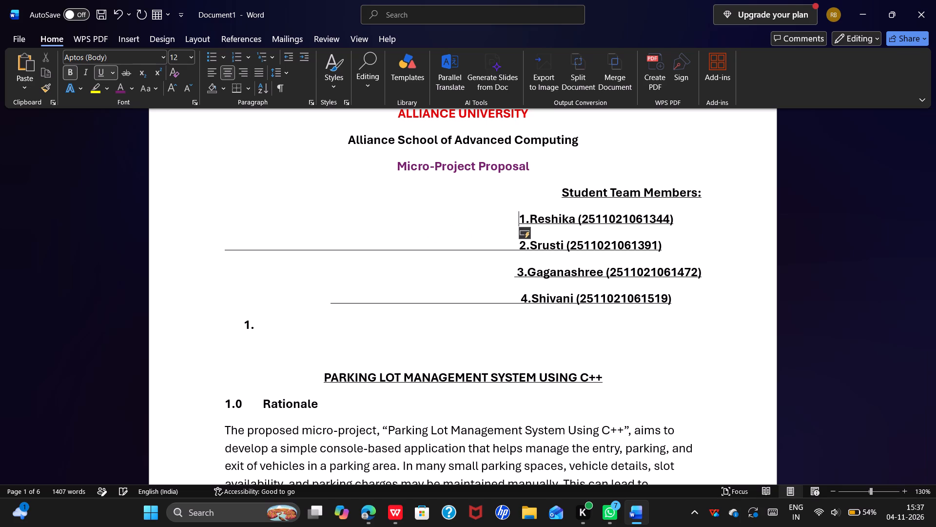
Remove the leading space before 3.Gaganashree.
click(516, 273)
drag(516, 273, 504, 275)
key(BackSpace)
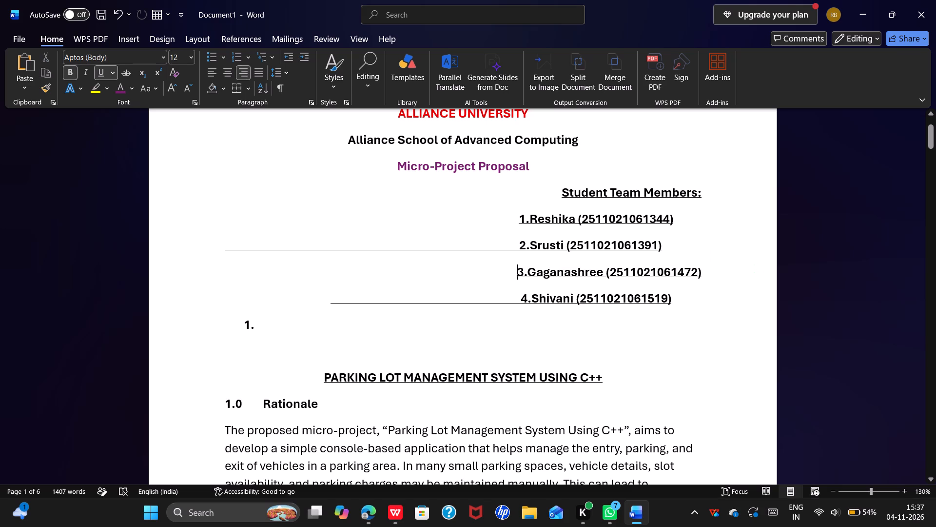
Replace the underlined padding before 2.Srusti with tabs, bringing the entry just short of the number in 1.Reshika.
drag(519, 248, 223, 238)
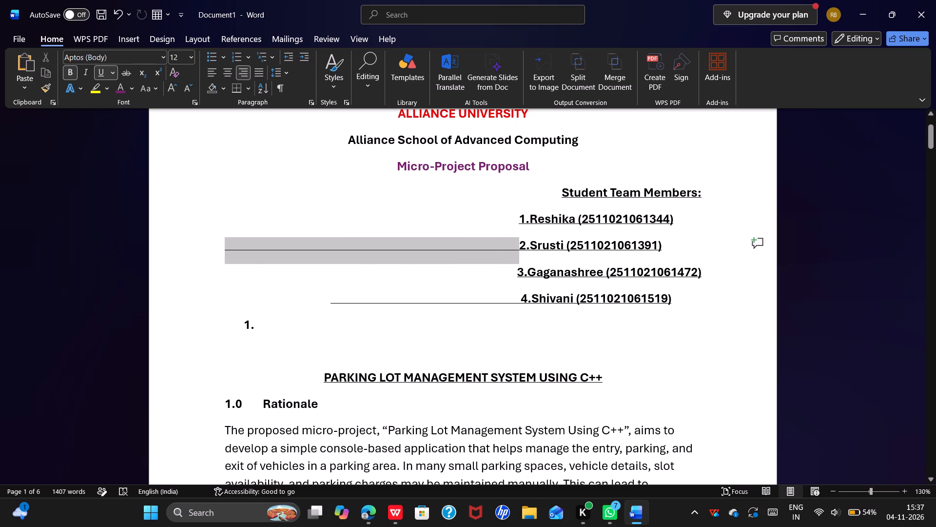
drag(223, 238, 222, 238)
key(BackSpace)
key(Tab)
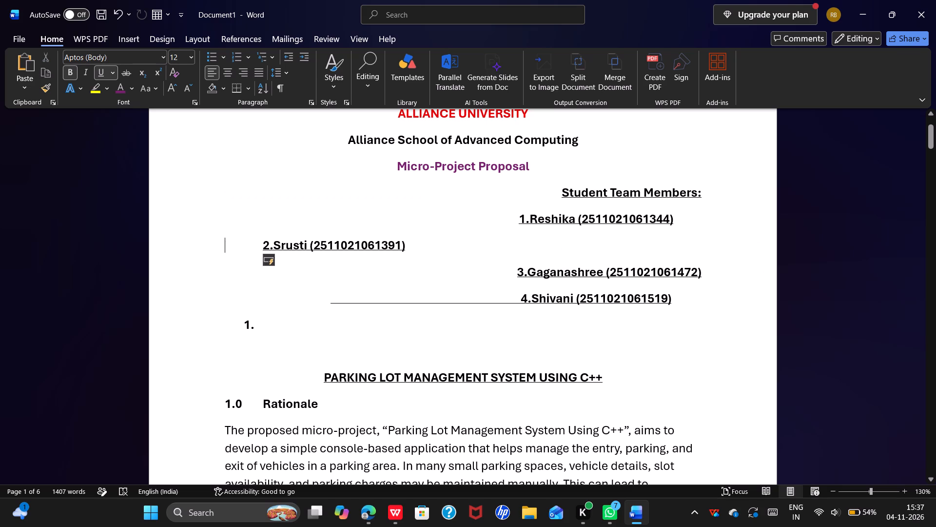
key(Tab)
key(Tab)
key(Tab)
key(Tab)
key(Tab)
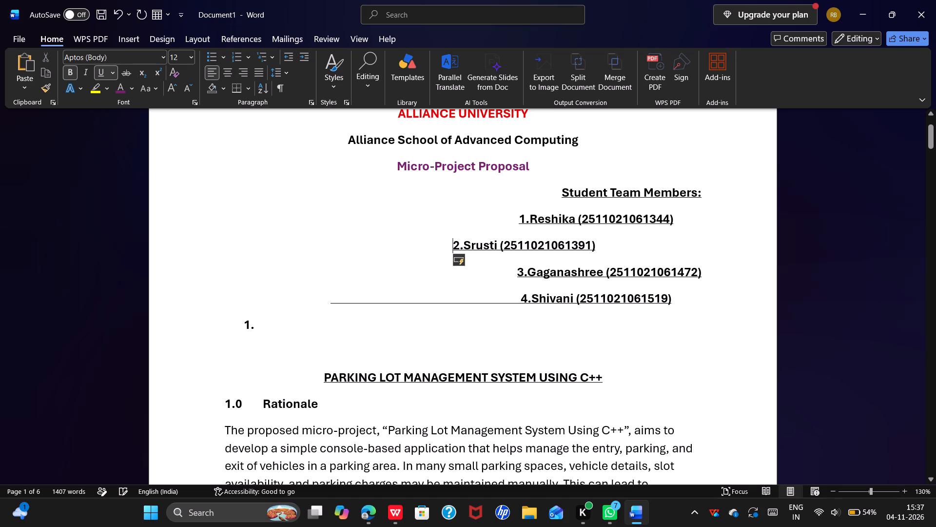
key(Tab)
key(Tab)
key(BackSpace)
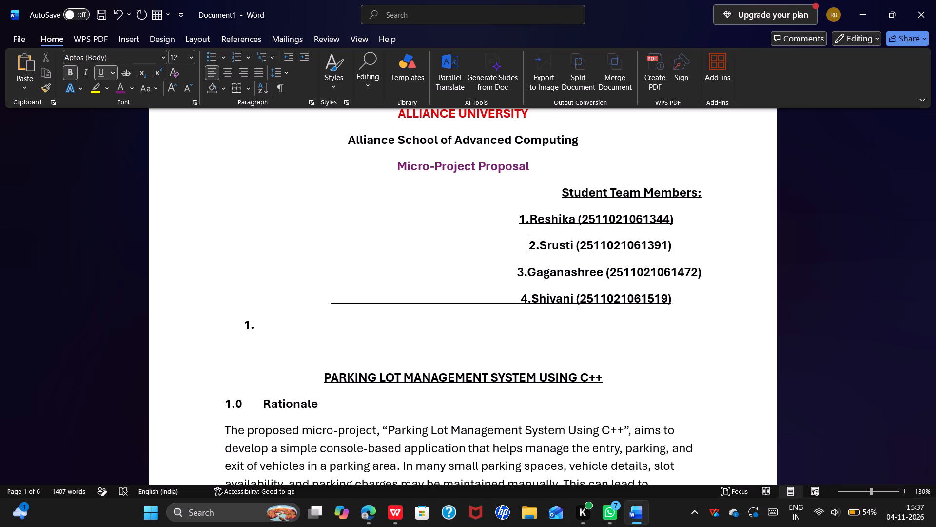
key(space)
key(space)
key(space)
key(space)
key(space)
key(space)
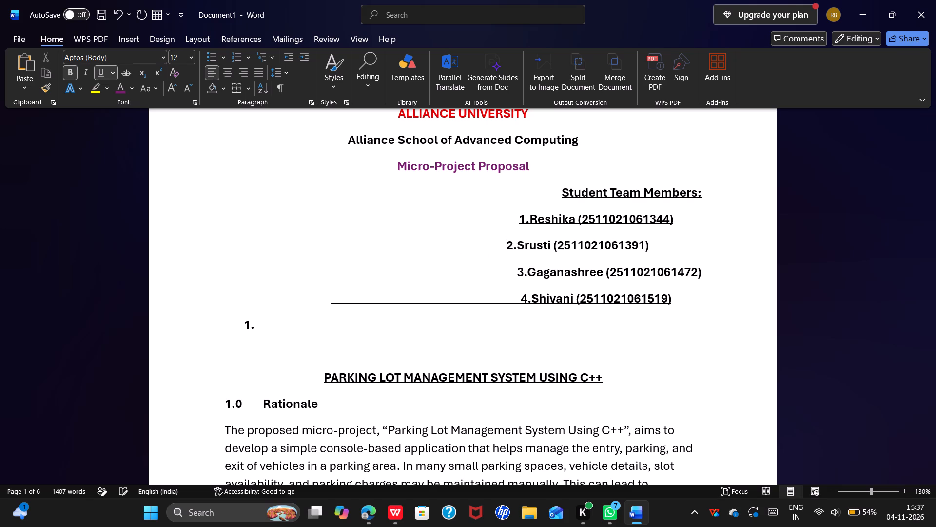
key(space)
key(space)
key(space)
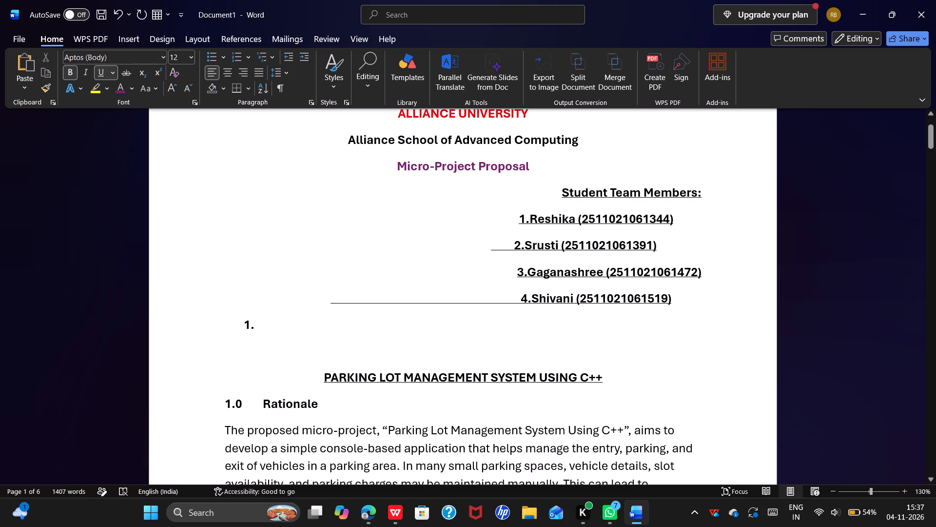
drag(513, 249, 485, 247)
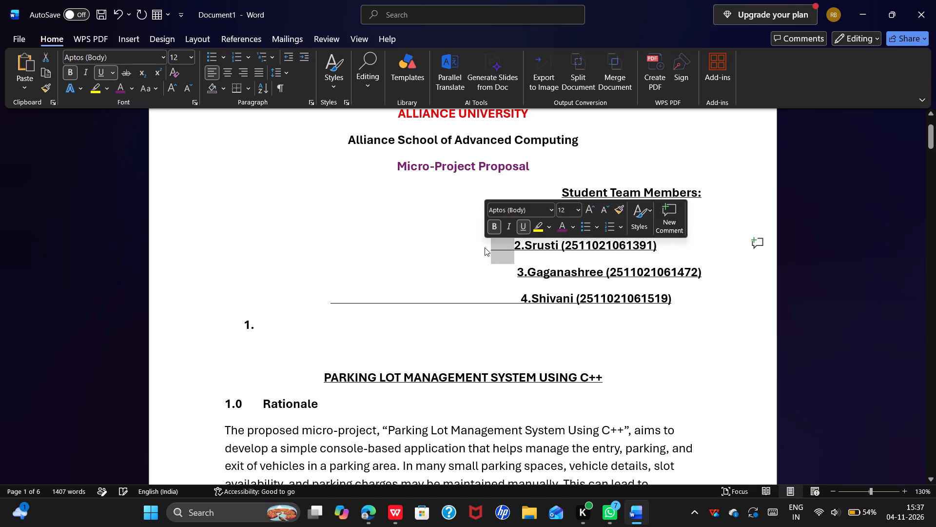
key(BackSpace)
Pad the front of 2.Srusti with eleven spaces so its number lines up with 1.Reshika.
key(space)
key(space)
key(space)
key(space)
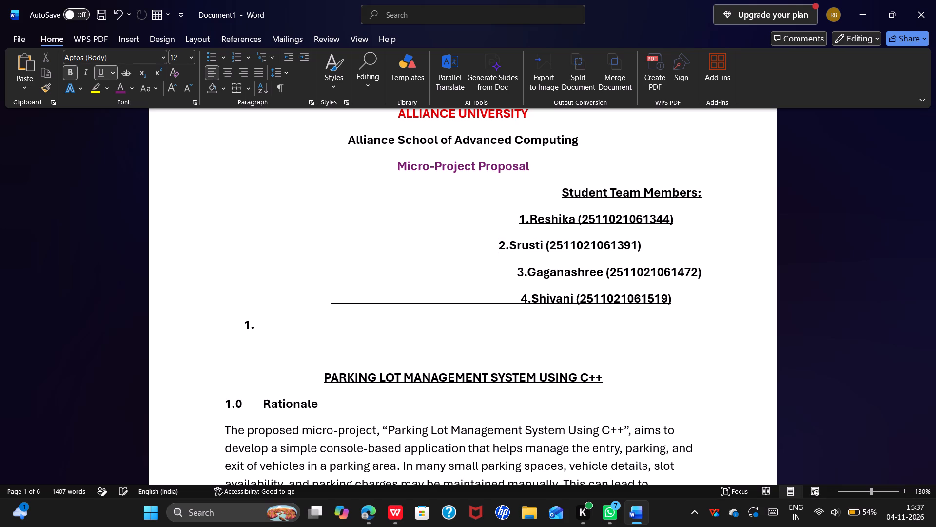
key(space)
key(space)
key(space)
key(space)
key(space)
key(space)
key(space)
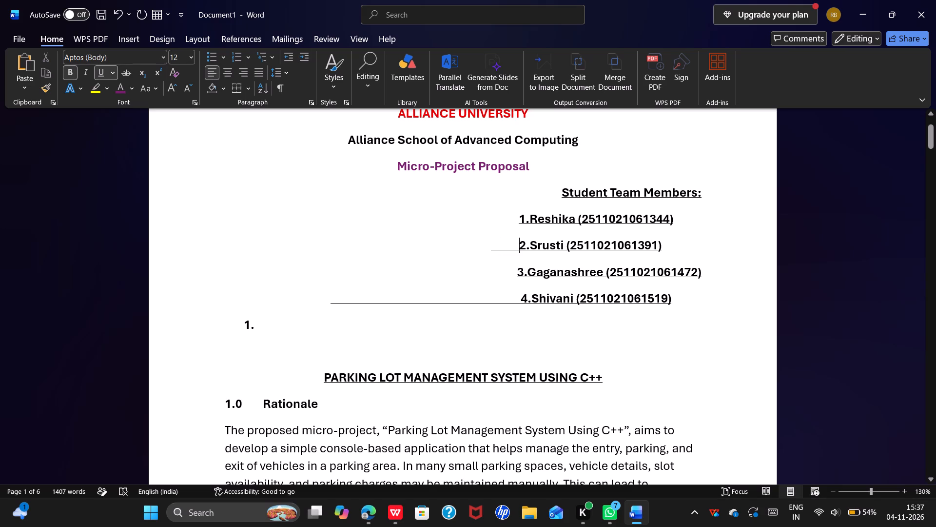
Delete the underlined padding in front of 4.Shivani.
drag(519, 299, 346, 298)
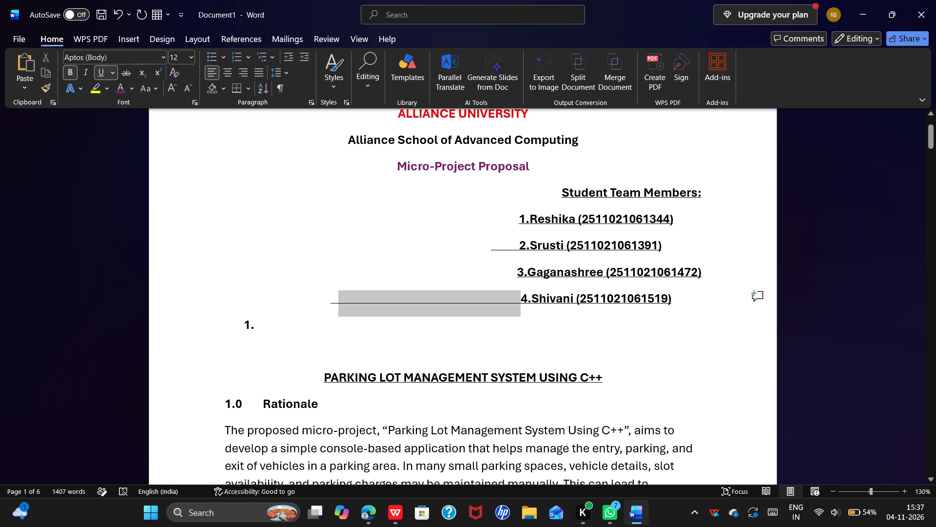
drag(346, 298, 328, 298)
key(BackSpace)
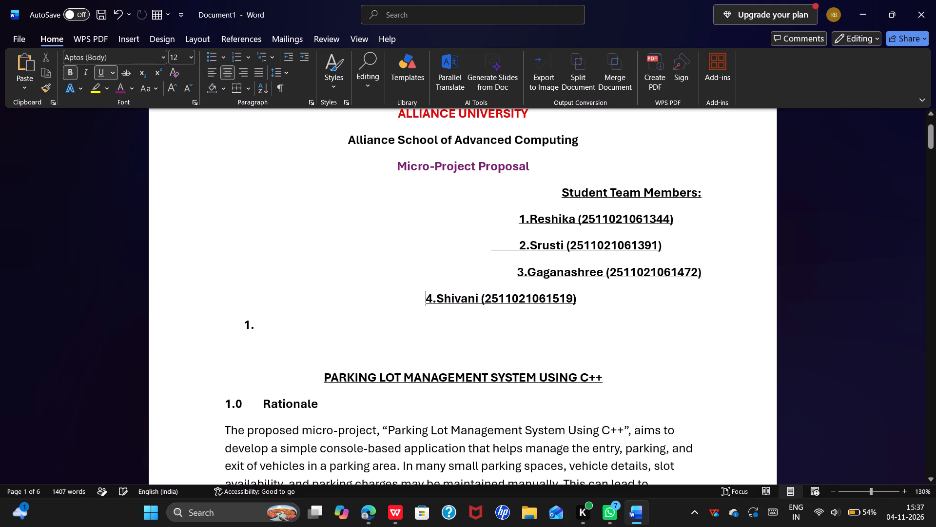
Remove the underline and bold formatting from all four numbered team member entries.
drag(520, 213, 529, 223)
drag(529, 223, 604, 312)
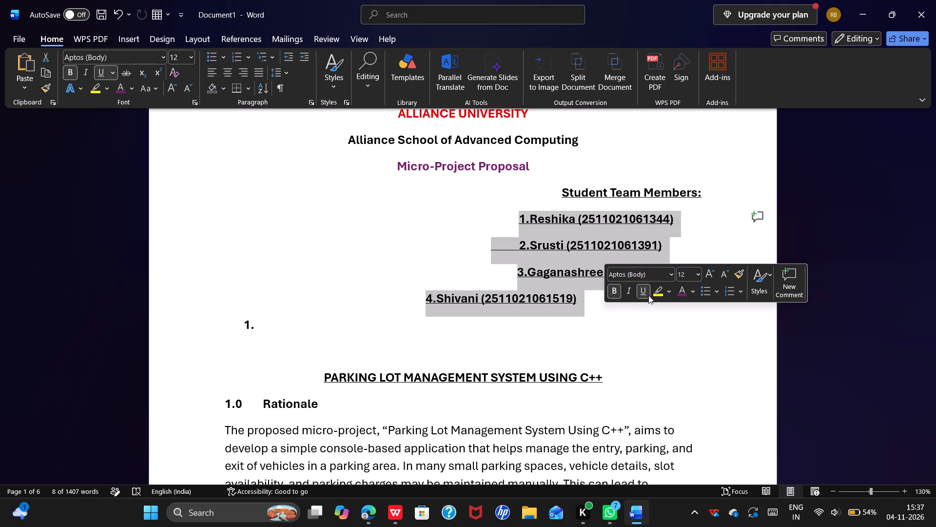
click(648, 295)
click(616, 292)
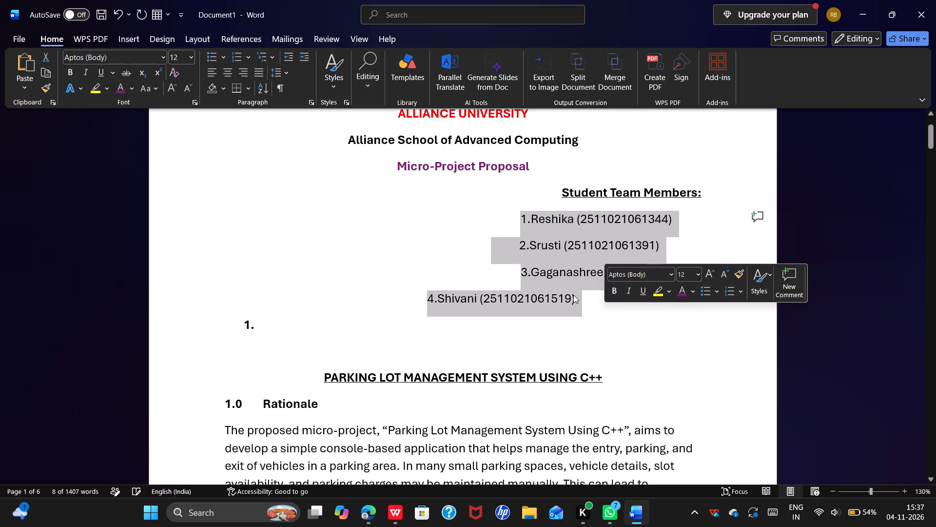
click(573, 295)
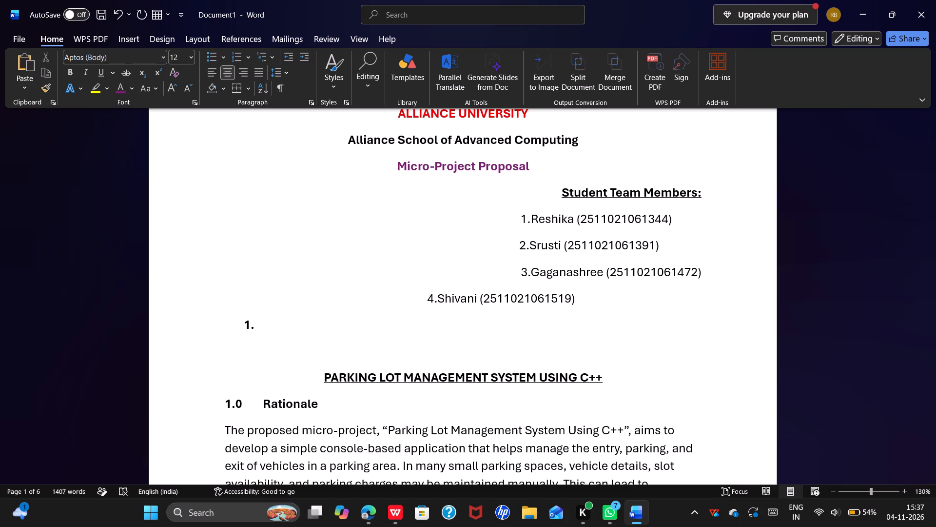
Indent 4.Shivani with five tabs so its number lines up with the three entries above.
click(424, 300)
key(Tab)
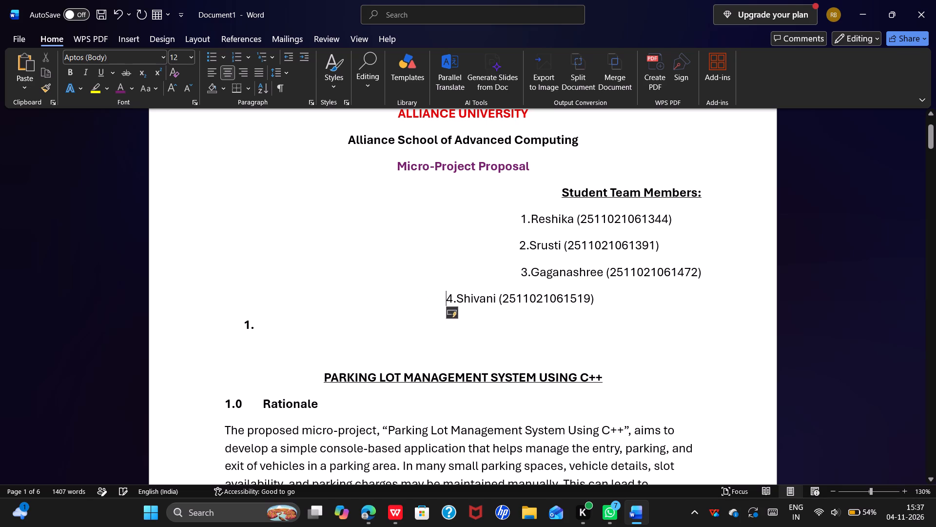
key(Tab)
key(Tab)
key(Tab)
key(Tab)
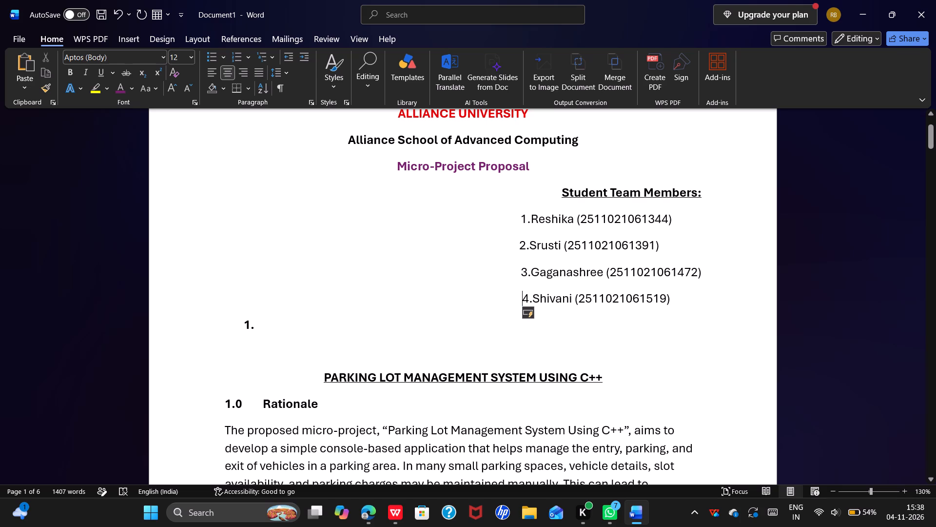
click(548, 330)
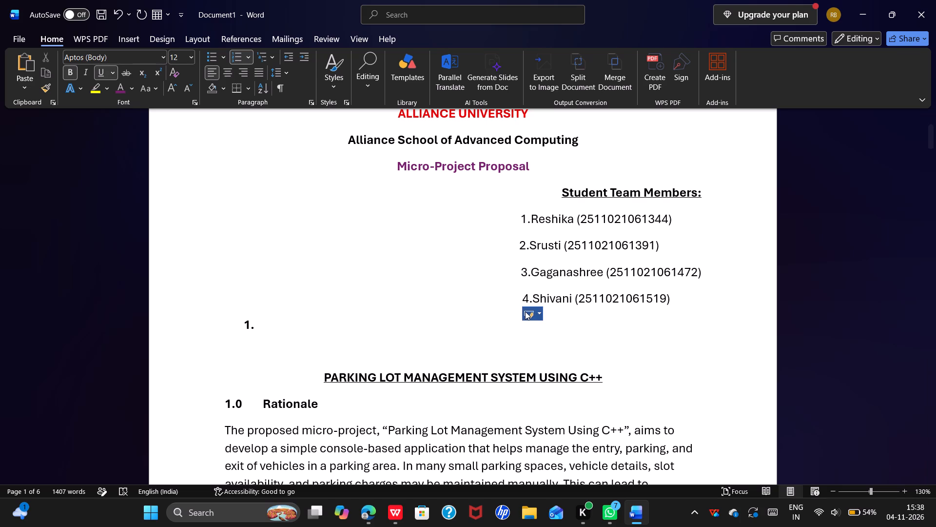
click(484, 296)
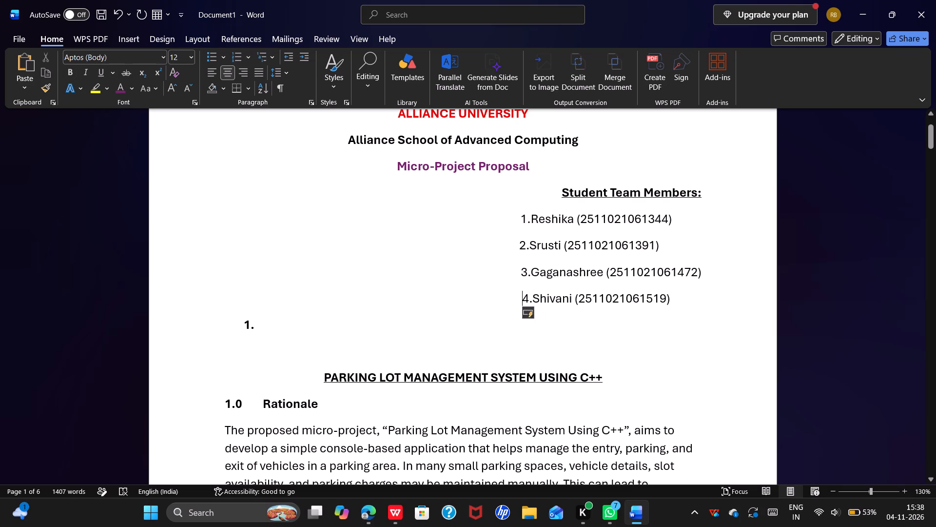
Delete the empty list number 1. on the line below the team member entries.
drag(256, 325, 226, 324)
click(250, 330)
click(250, 330)
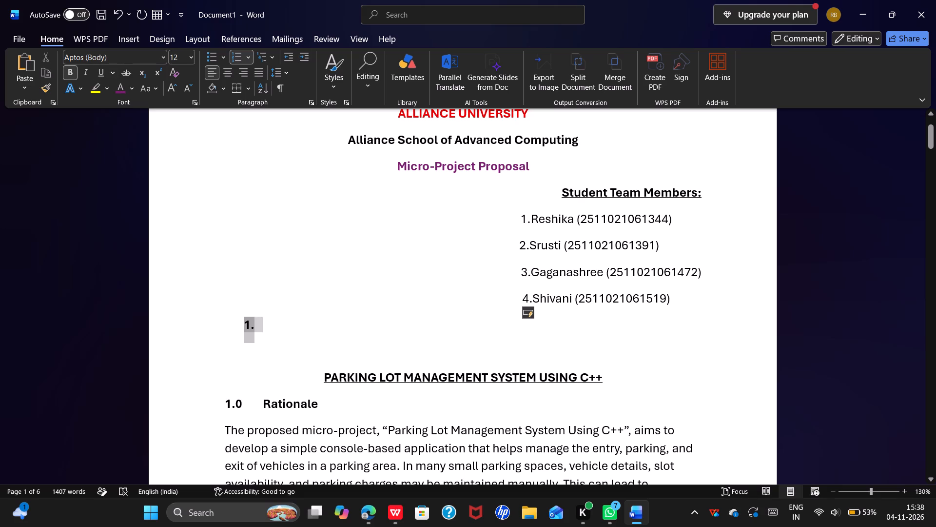
key(BackSpace)
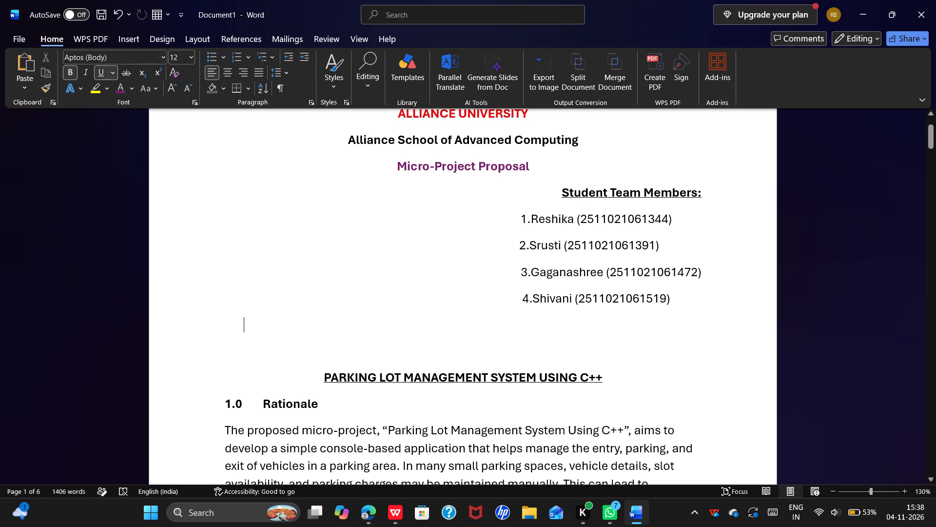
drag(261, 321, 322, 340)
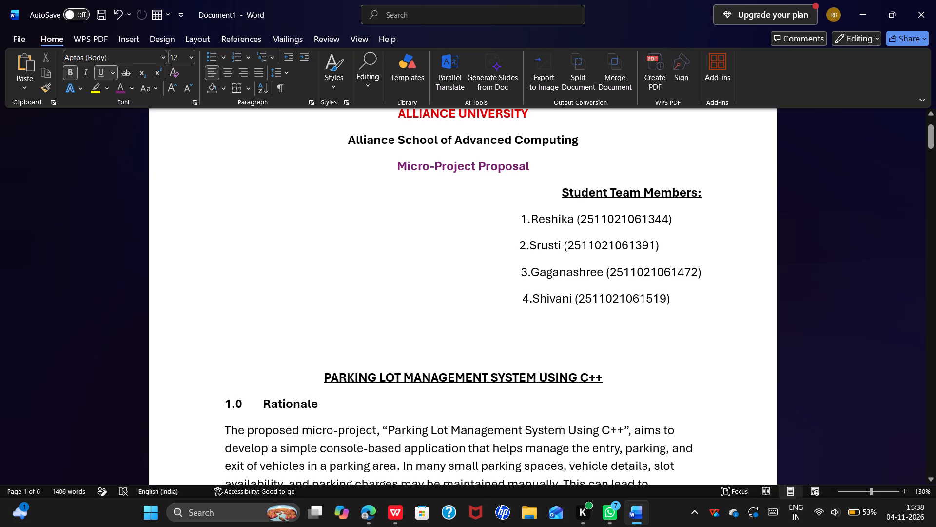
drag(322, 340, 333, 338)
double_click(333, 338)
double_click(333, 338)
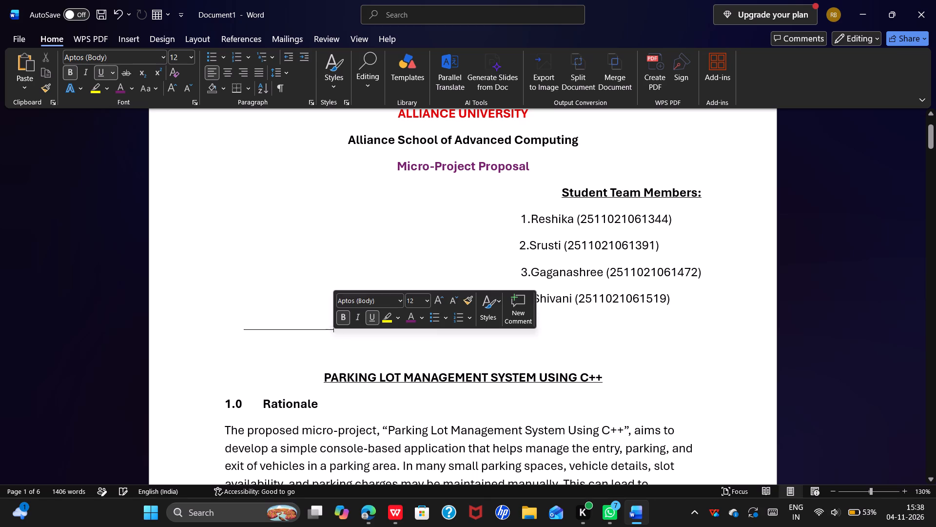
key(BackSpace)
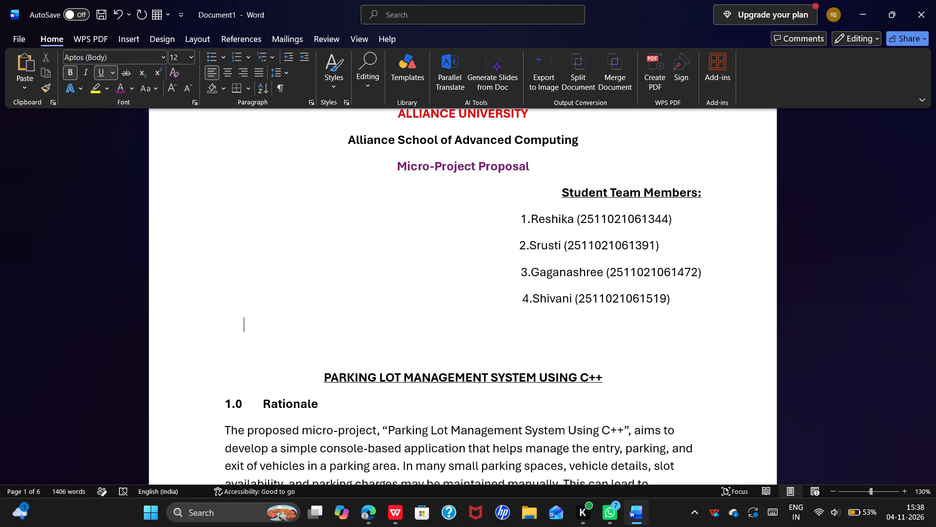
Select the whole document from the ALLIANCE UNIVERSITY title to the end and remove the space after paragraphs.
scroll(339, 336, up, 1)
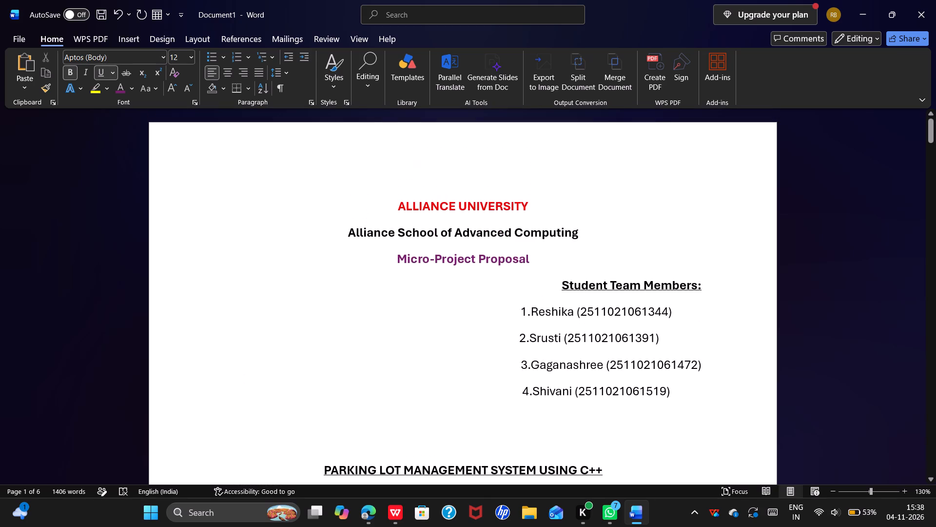
drag(398, 200, 776, 526)
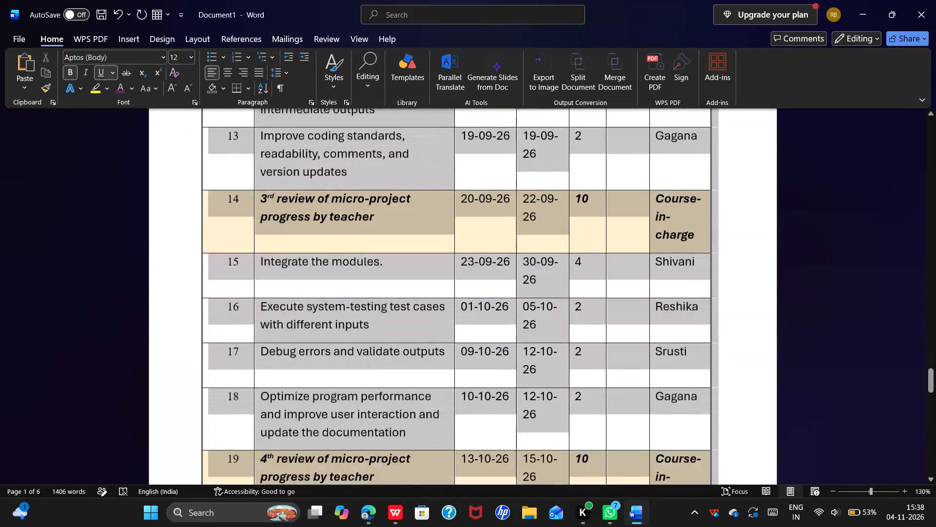
drag(776, 526, 787, 526)
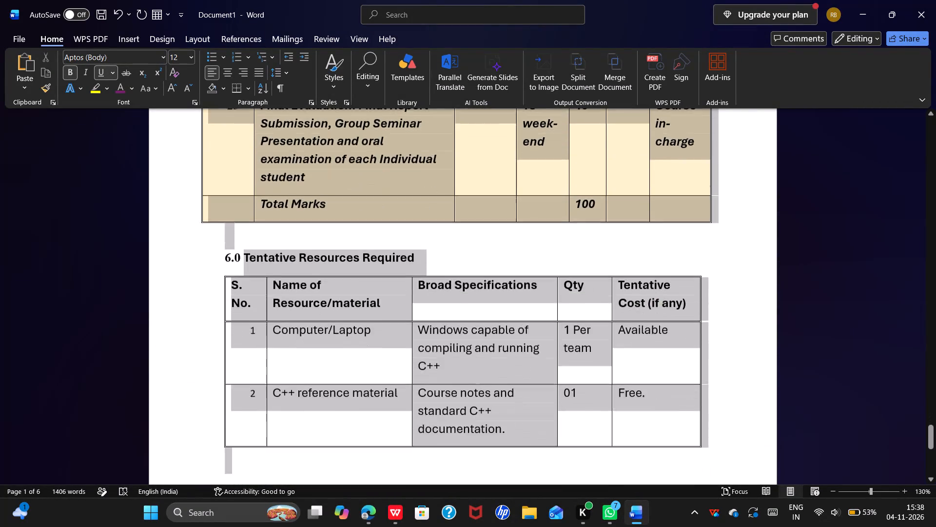
drag(787, 526, 702, 52)
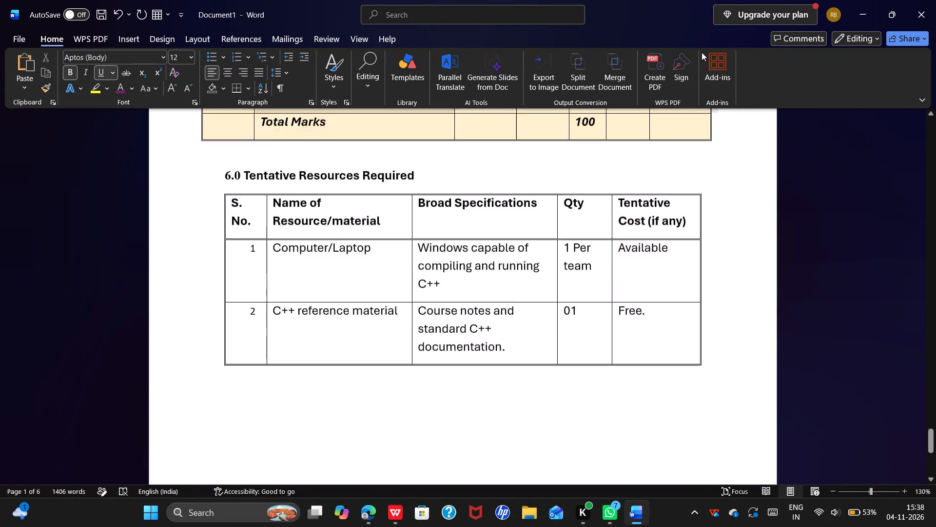
drag(702, 52, 706, 331)
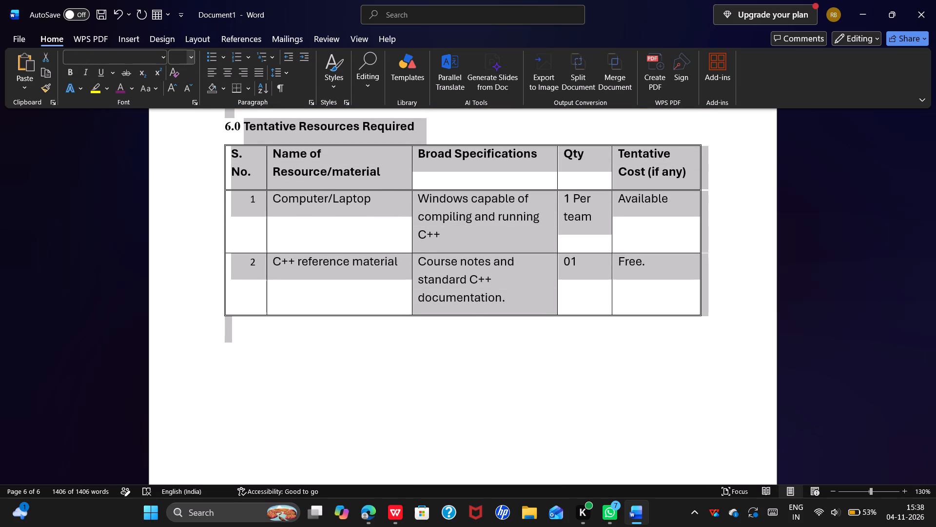
click(287, 73)
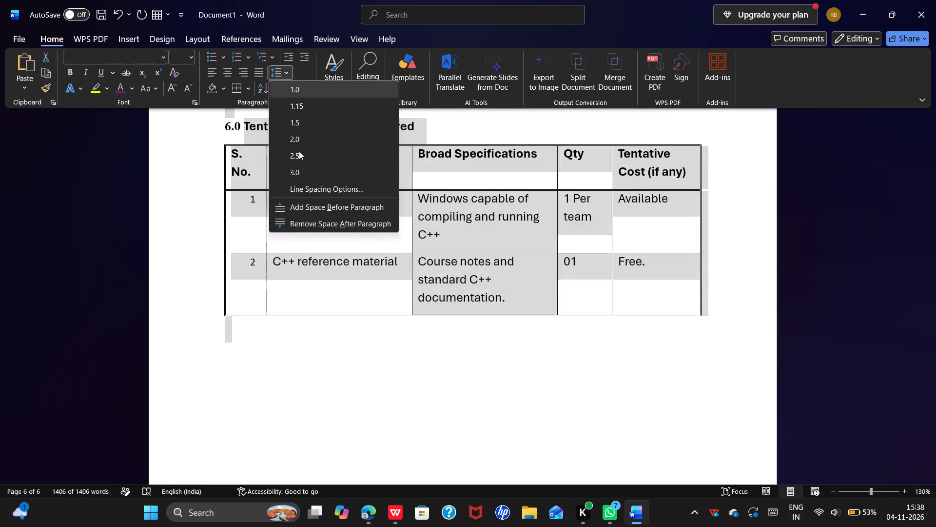
click(309, 223)
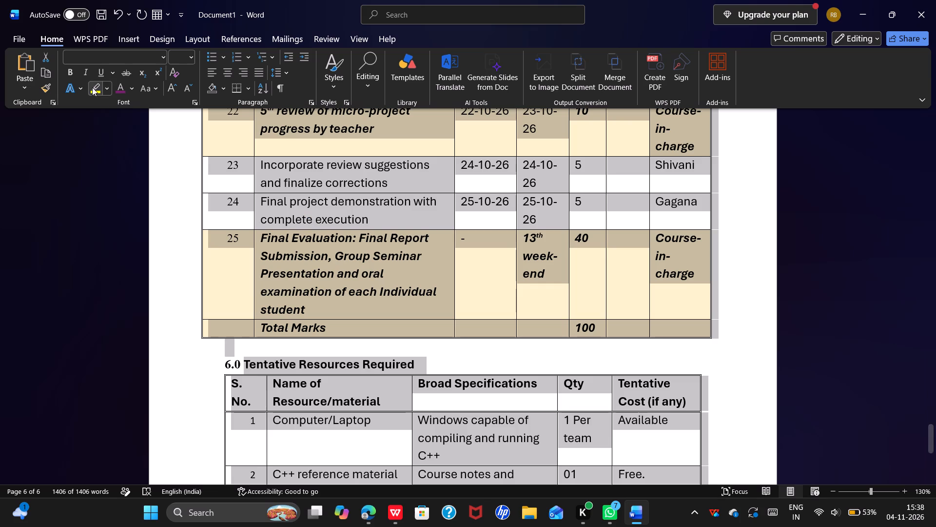
Set the font of the entire selected document to Times New Roman and clear the selection.
click(164, 56)
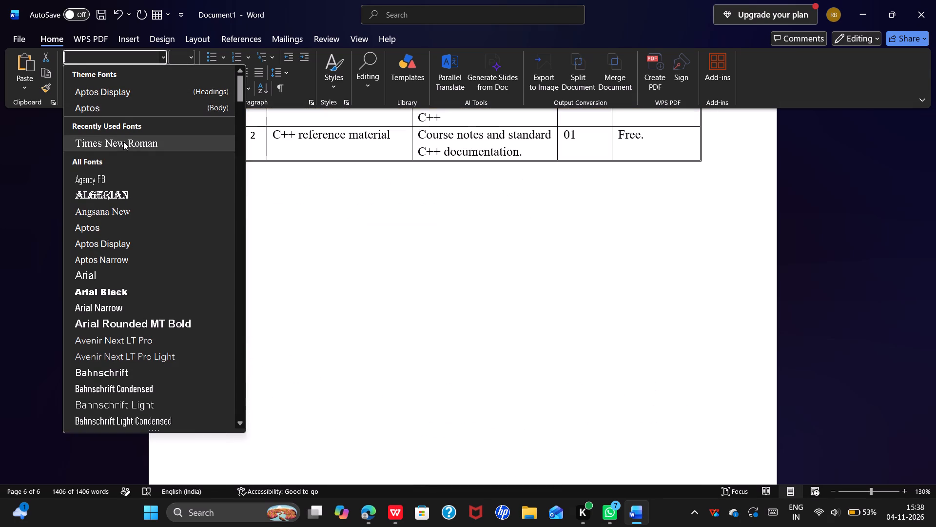
click(123, 142)
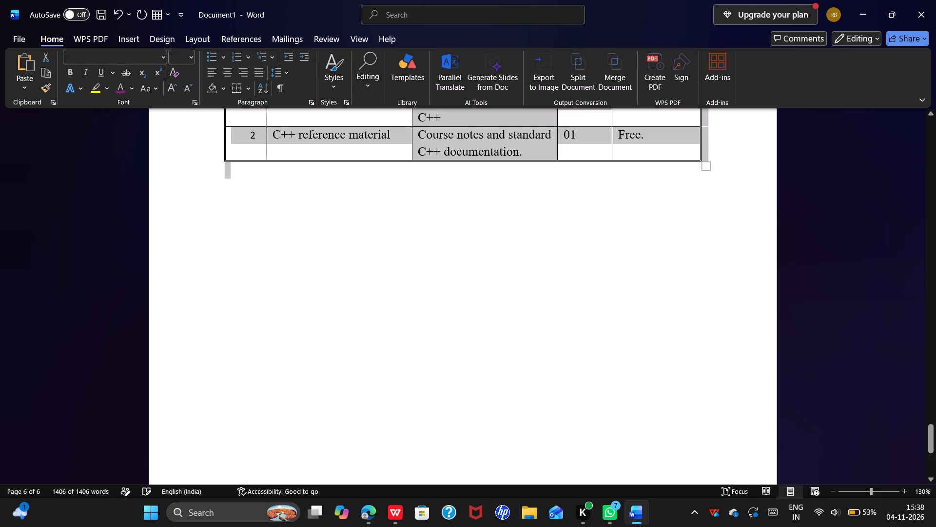
click(334, 187)
scroll(334, 187, up, 6)
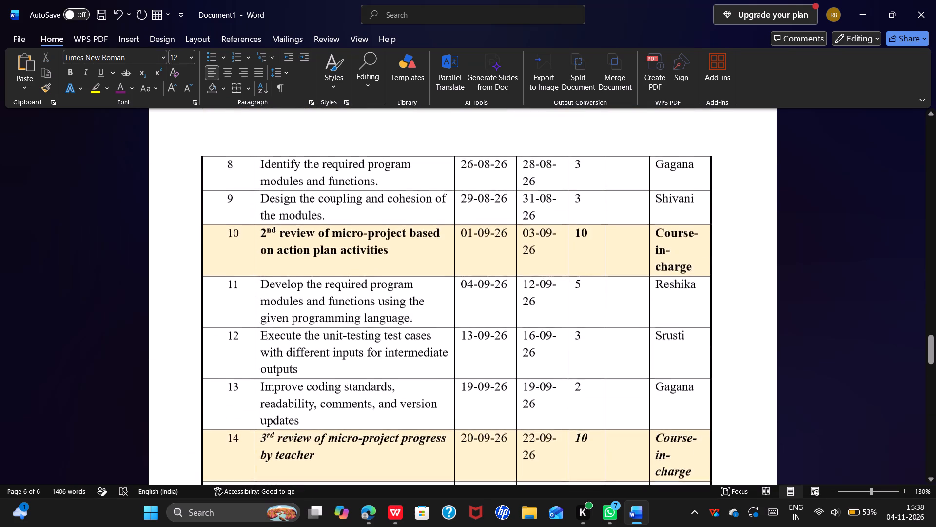
Delete the tab gap between 2.0 and Course Outcomes Addressed in the section 2.0 heading.
scroll(334, 187, up, 7)
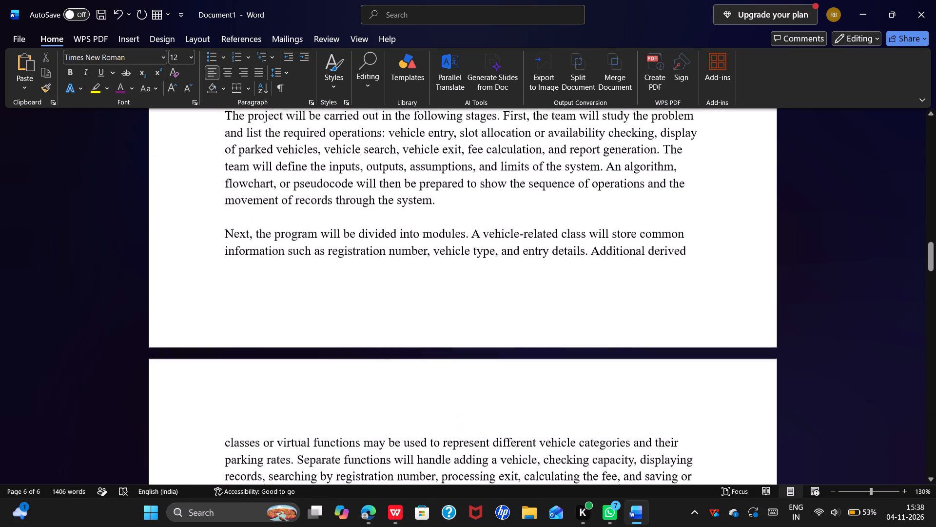
scroll(334, 187, up, 5)
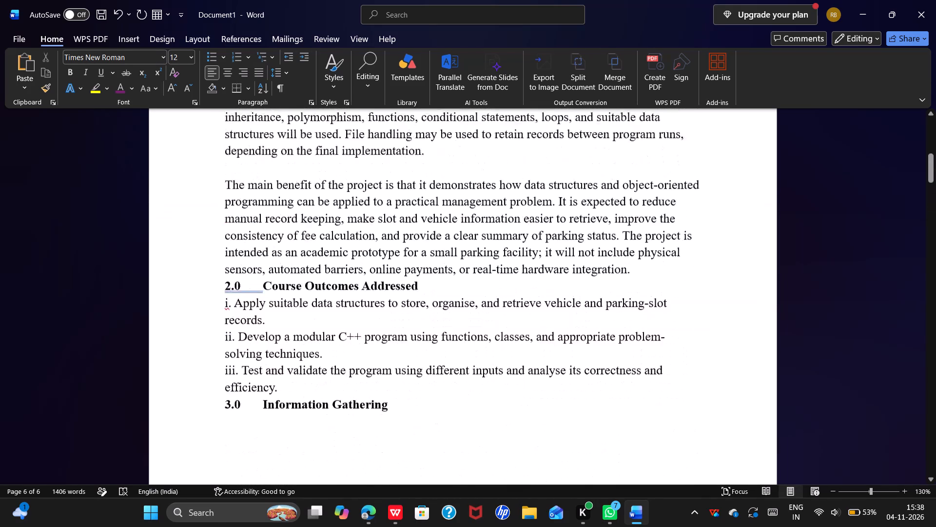
scroll(334, 187, up, 1)
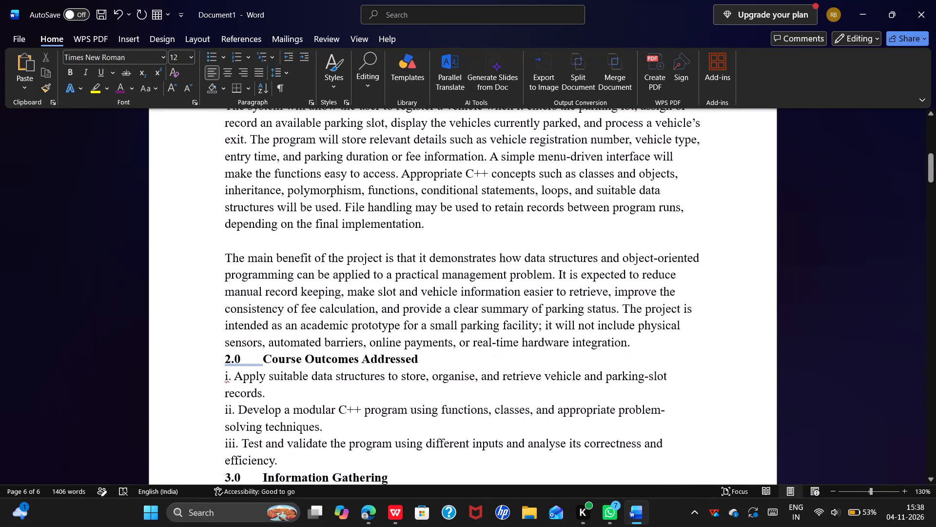
click(259, 365)
key(BackSpace)
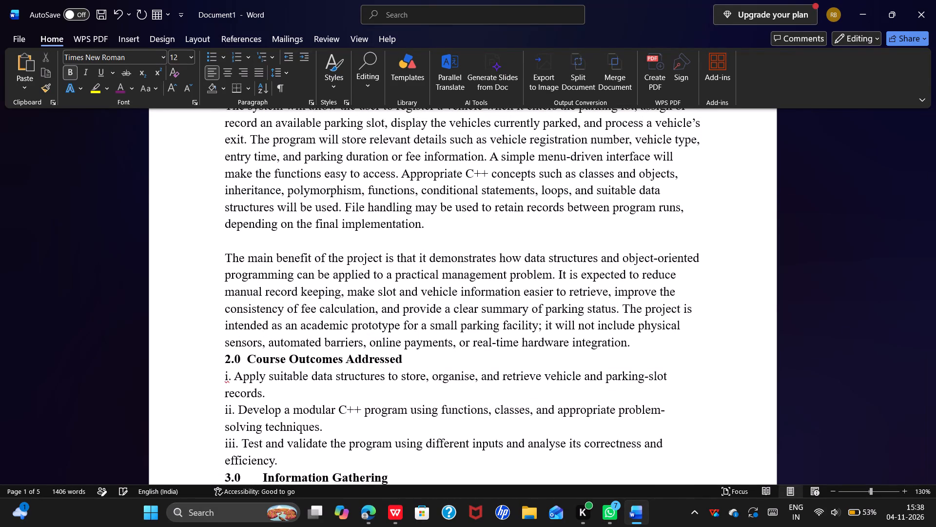
Check the layout of the first page, from the title block and team member entries to the Rationale section.
scroll(259, 365, up, 2)
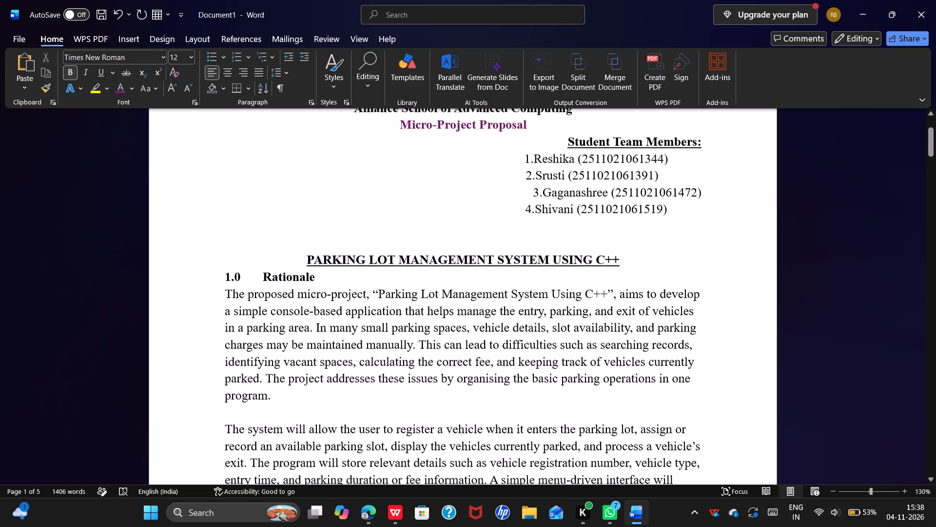
scroll(259, 365, up, 2)
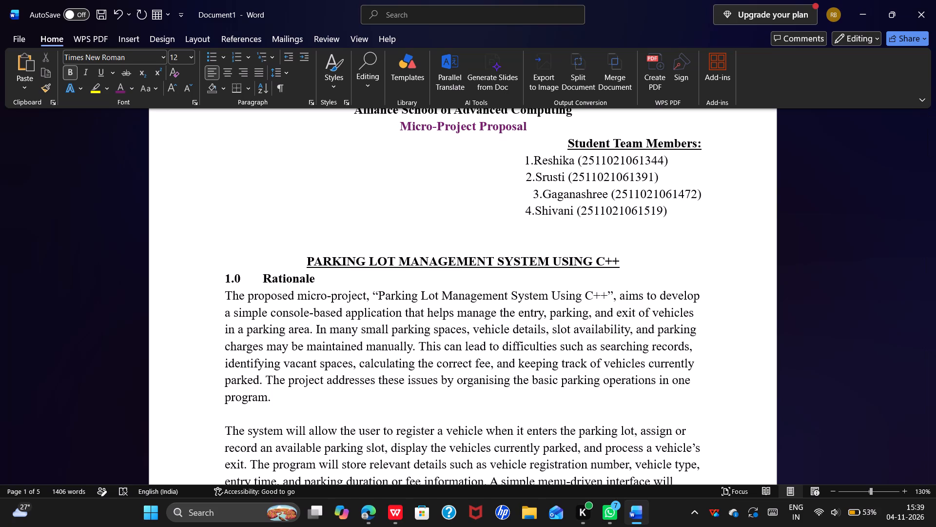
scroll(340, 363, down, 1)
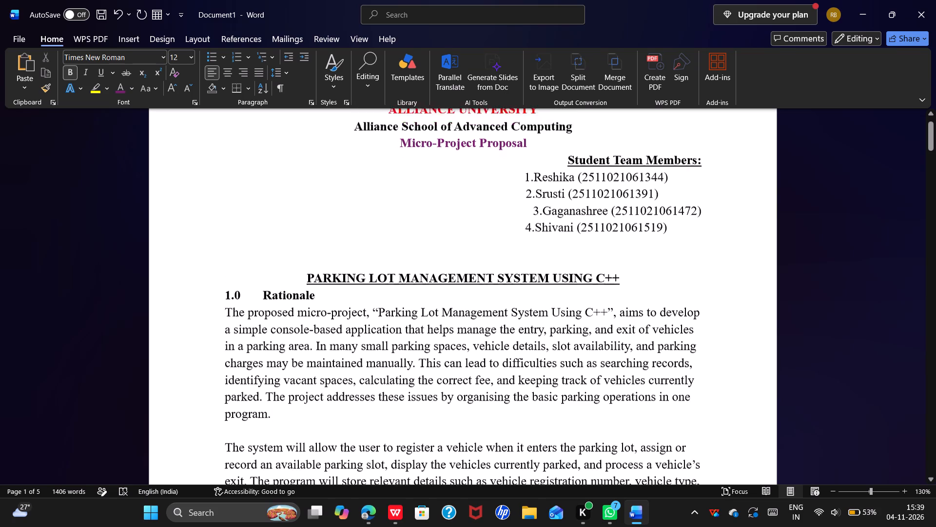
scroll(340, 363, down, 2)
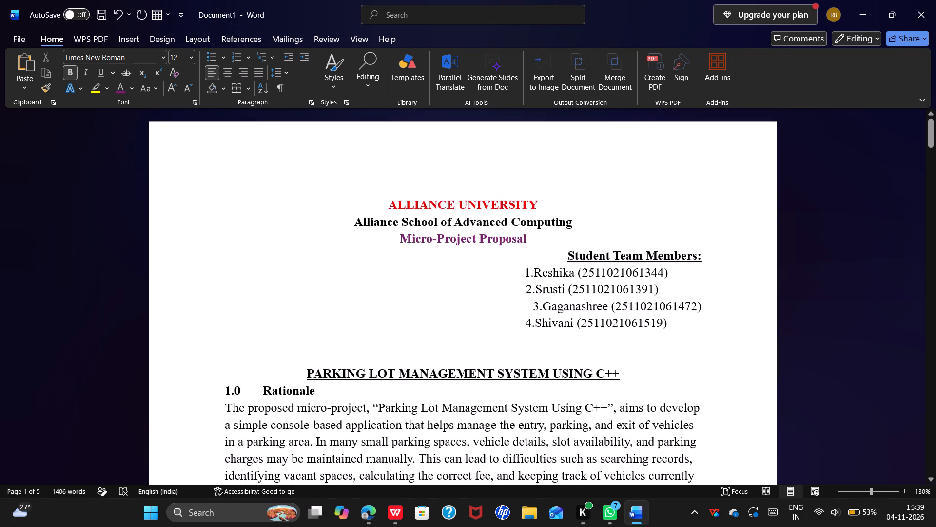
scroll(340, 363, down, 2)
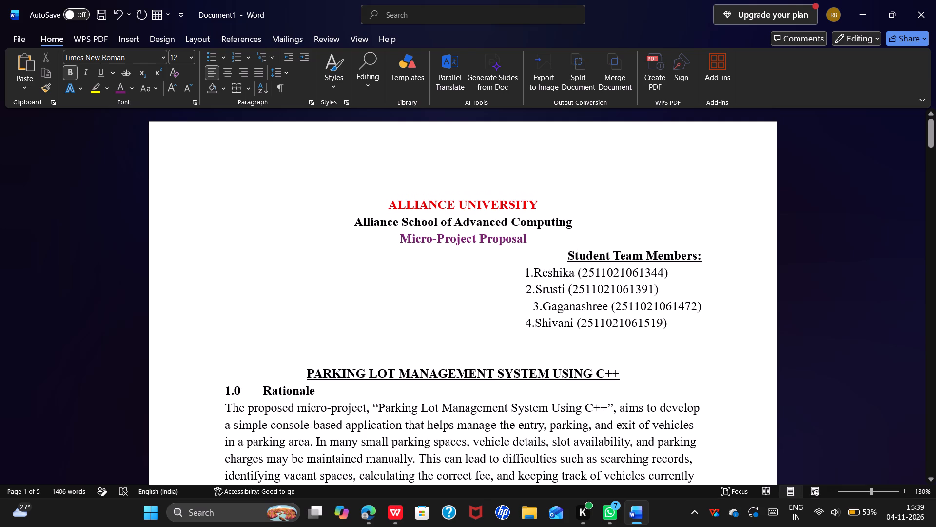
Delete the bracketed text (major activities of the micro-project during whole semester) from the 5.0 Action Plan heading.
scroll(340, 363, down, 5)
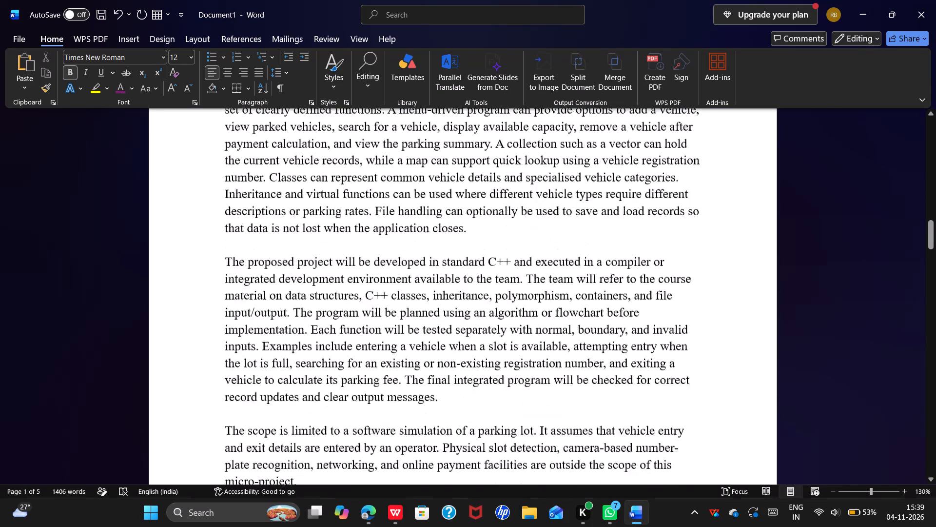
scroll(340, 363, down, 2)
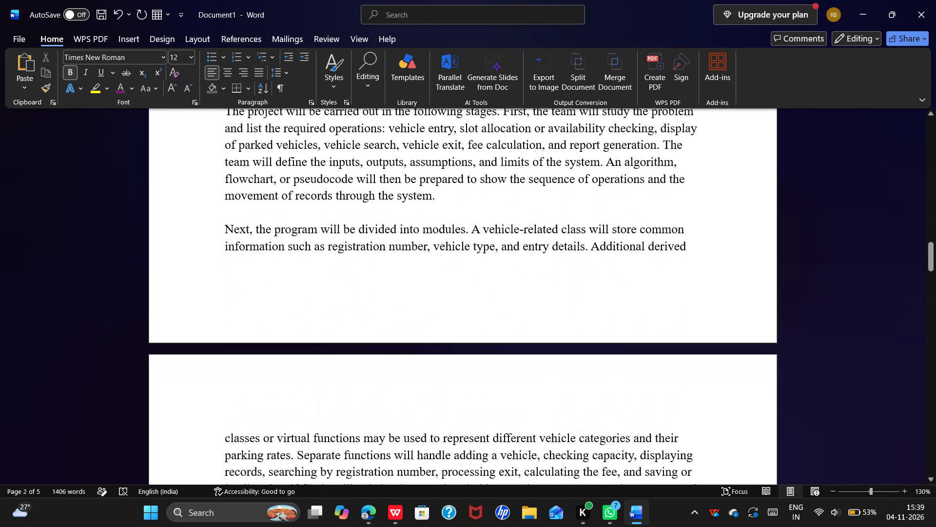
scroll(340, 363, down, 4)
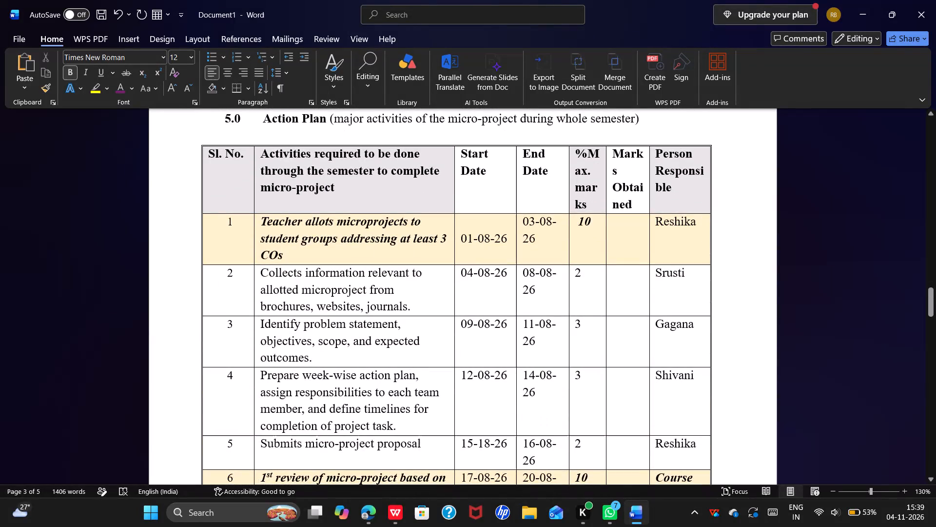
scroll(340, 363, up, 1)
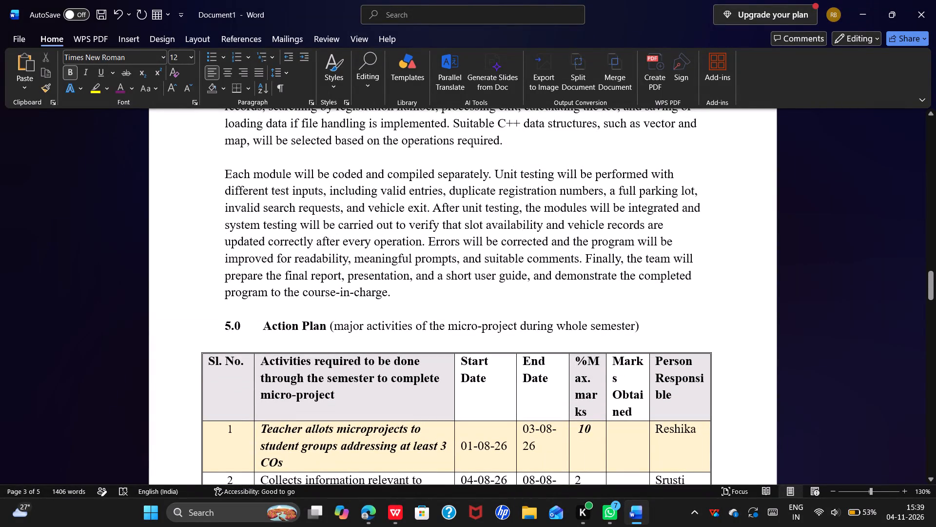
drag(327, 326, 564, 325)
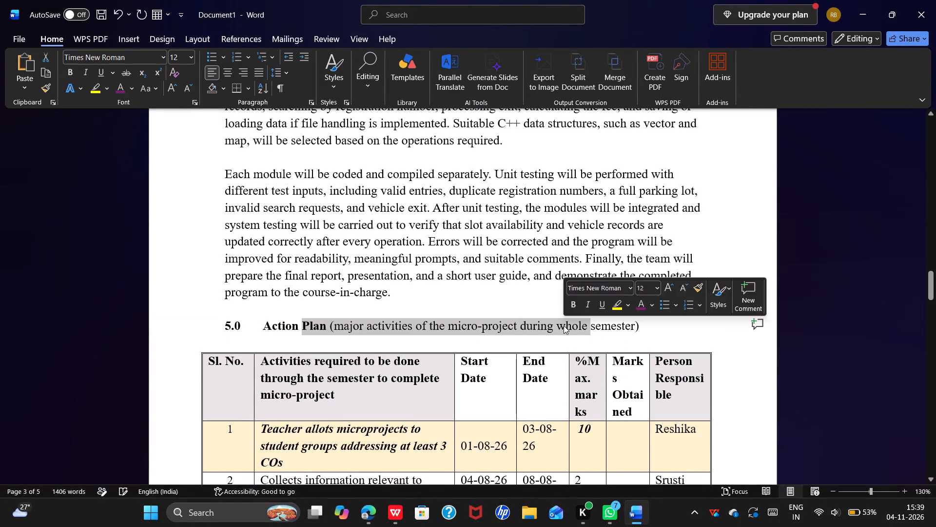
click(331, 327)
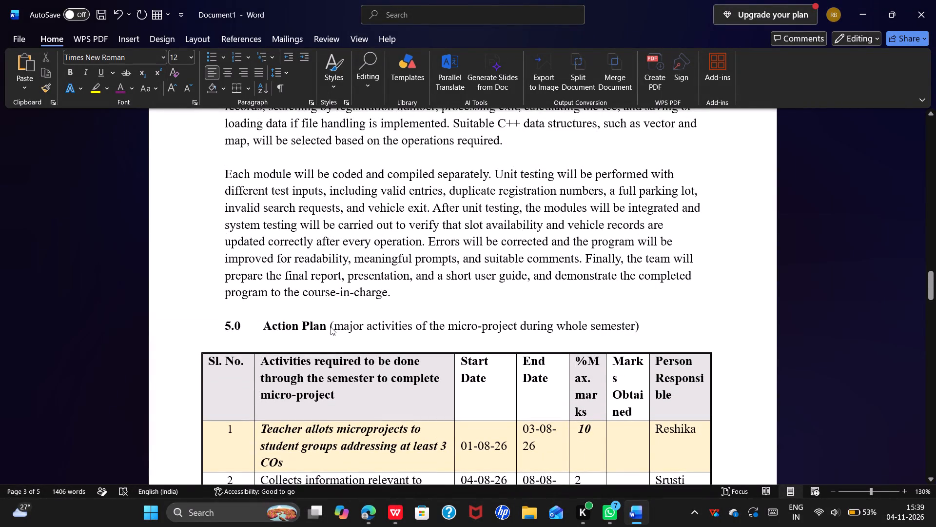
drag(329, 326, 671, 308)
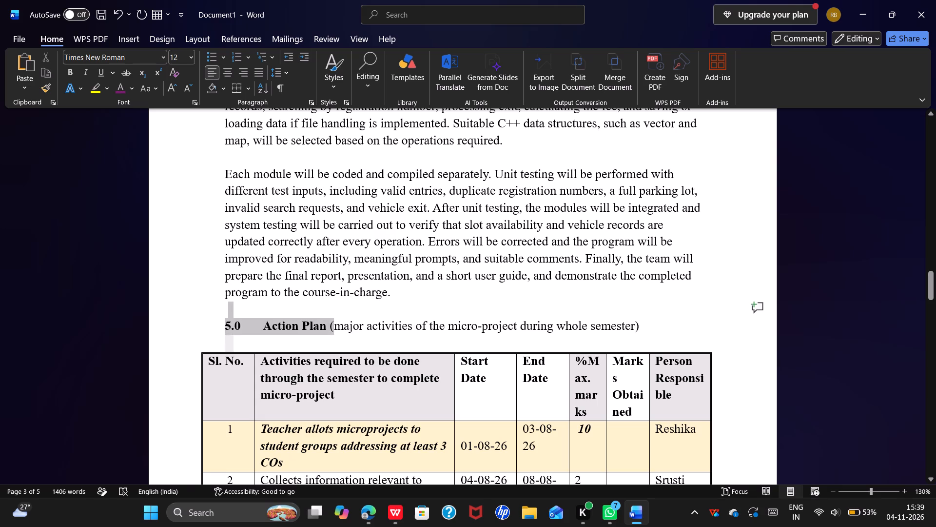
drag(671, 308, 659, 334)
key(BackSpace)
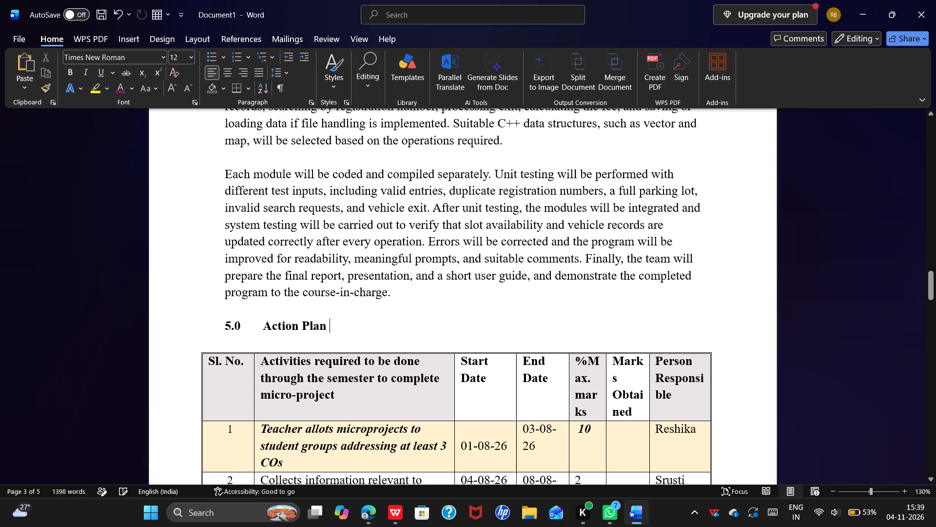
Review the action plan and resources tables, and look back through the sections up to the title.
scroll(659, 334, down, 5)
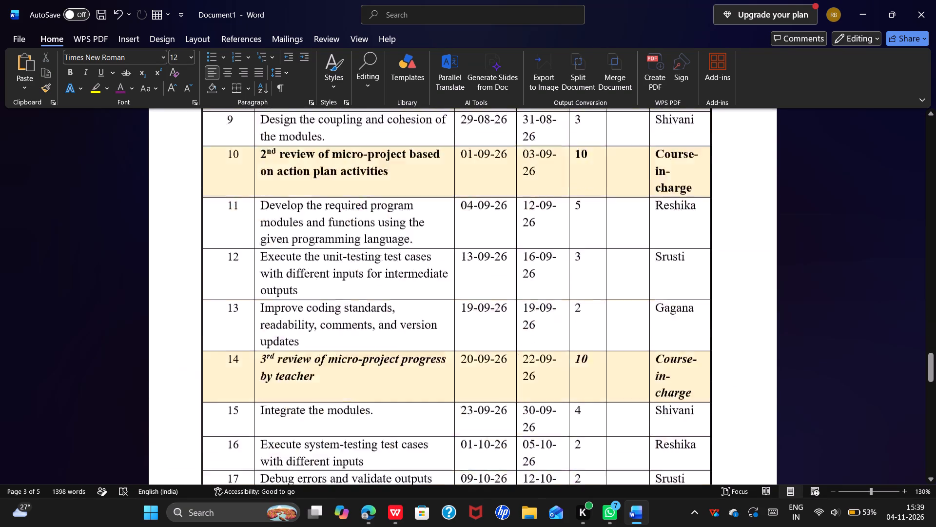
scroll(659, 334, down, 4)
scroll(659, 334, up, 3)
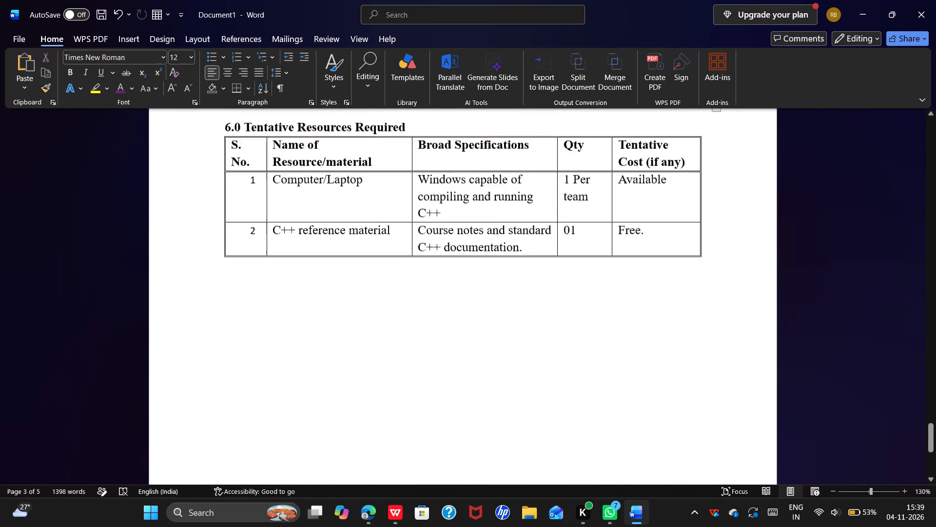
scroll(659, 334, up, 6)
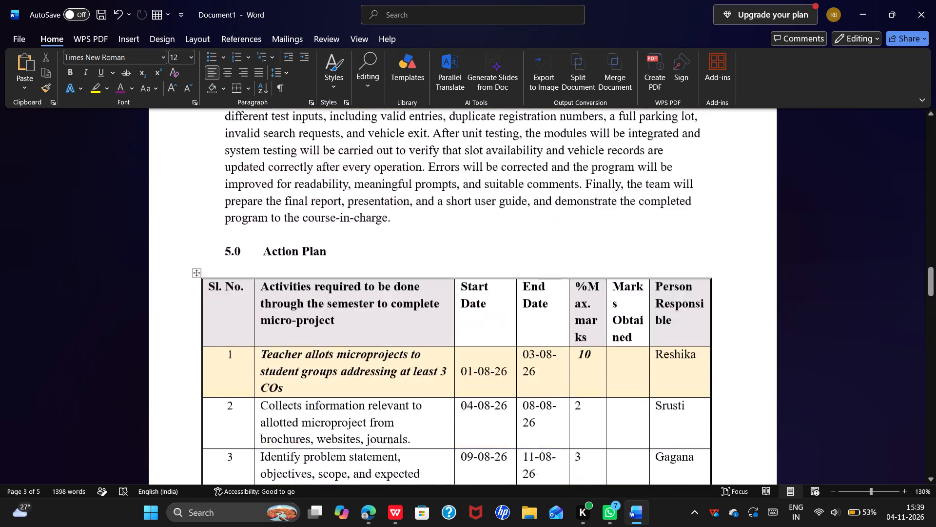
scroll(659, 334, up, 7)
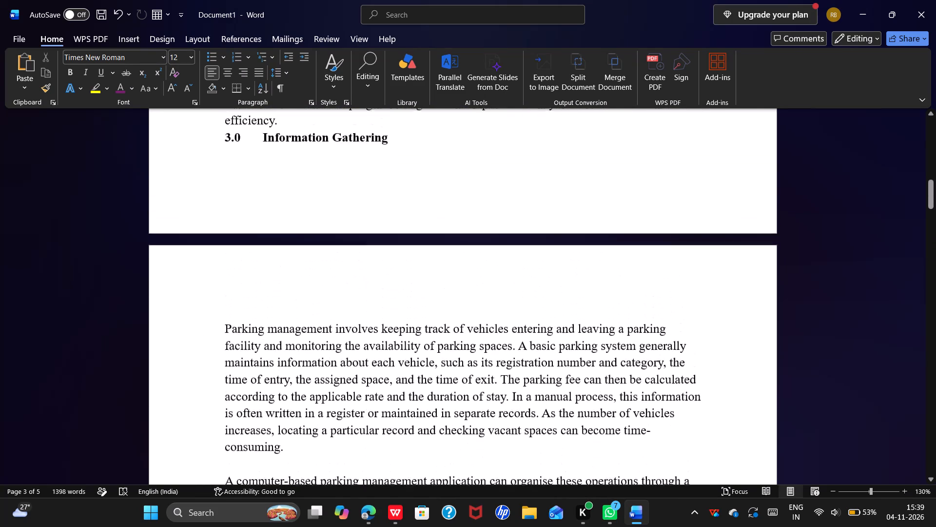
scroll(659, 334, up, 7)
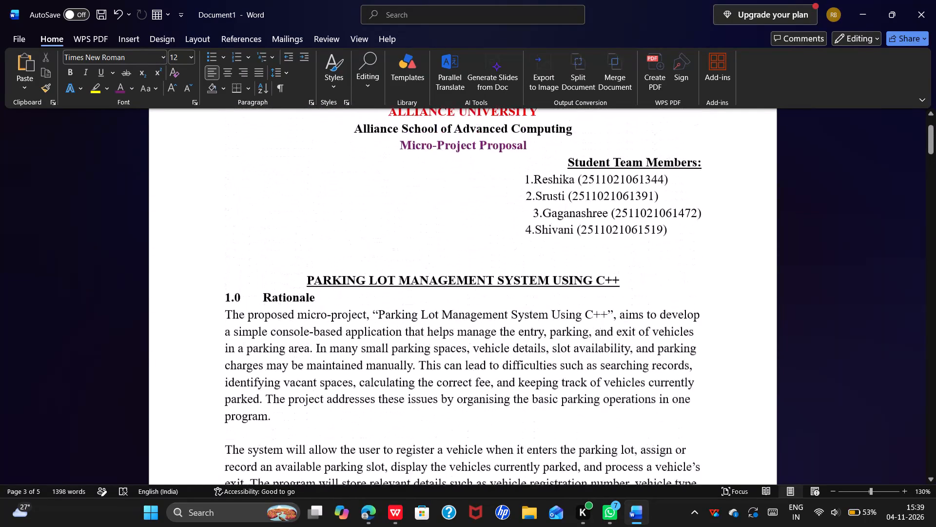
scroll(659, 334, up, 3)
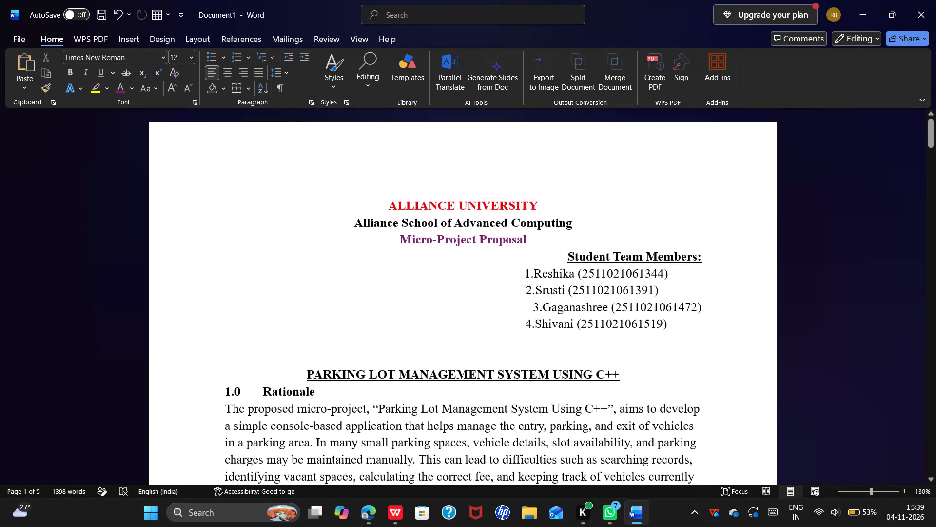
Save the document as a Word Document named ds proposal mp in the OneDrive Documents folder.
click(19, 40)
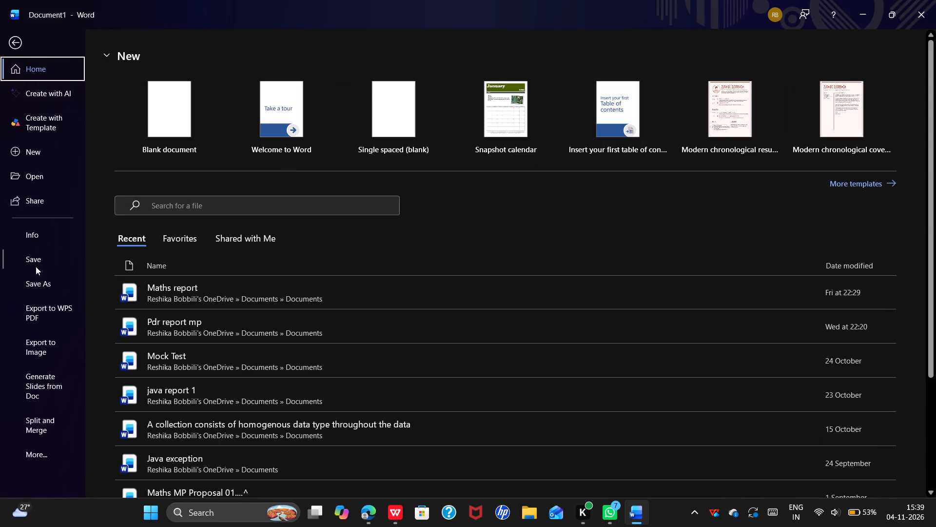
click(36, 266)
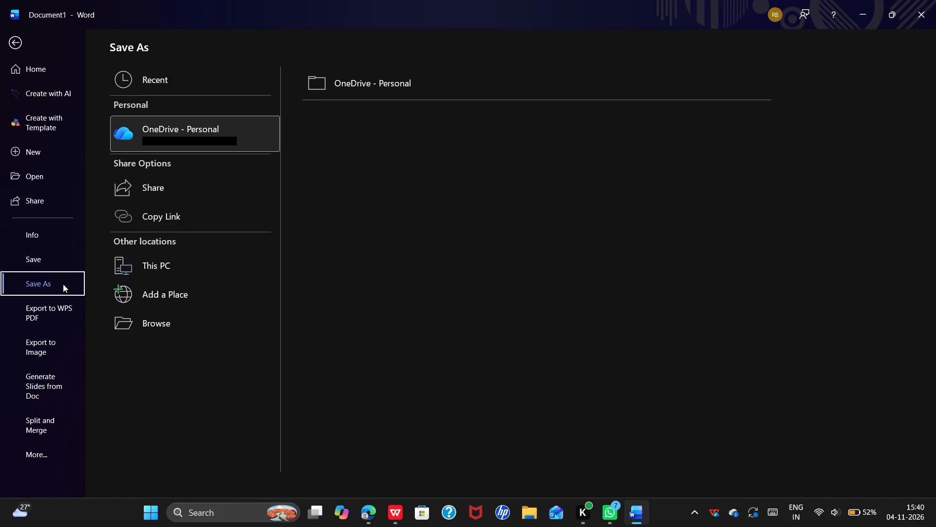
click(146, 335)
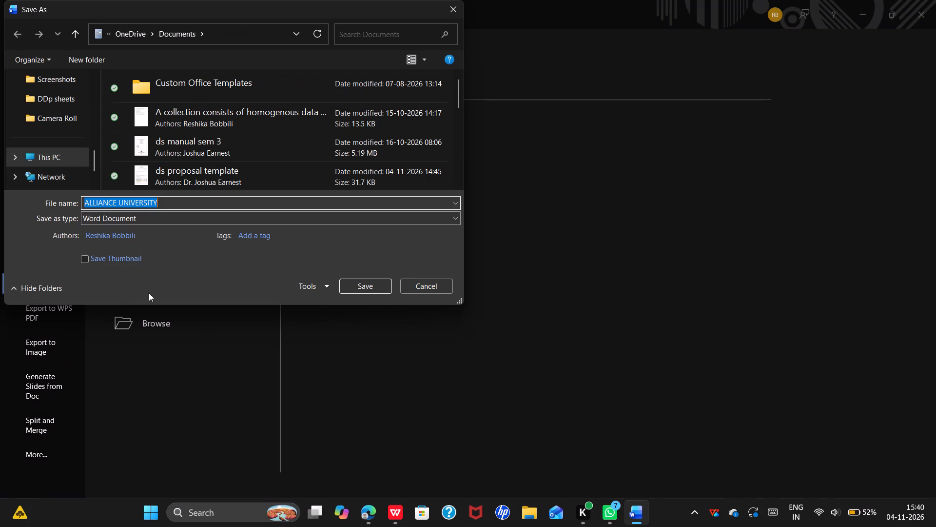
key(BackSpace)
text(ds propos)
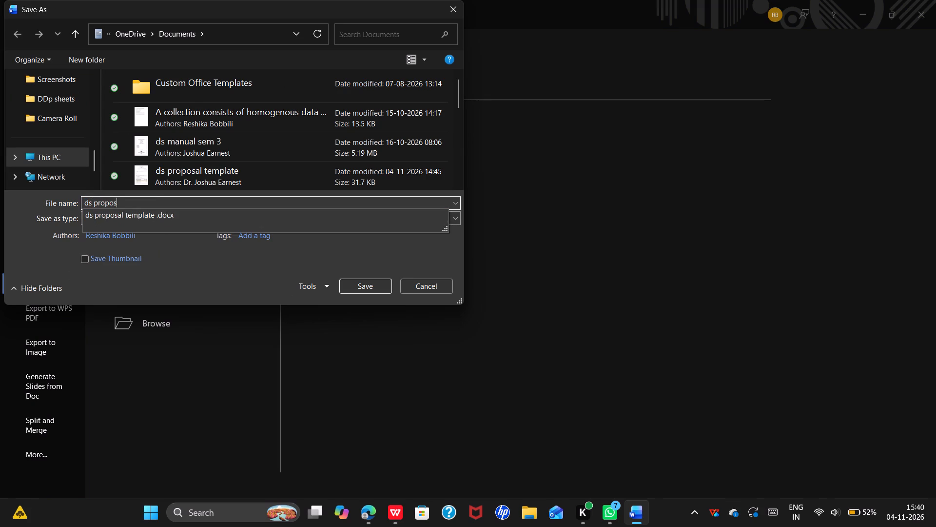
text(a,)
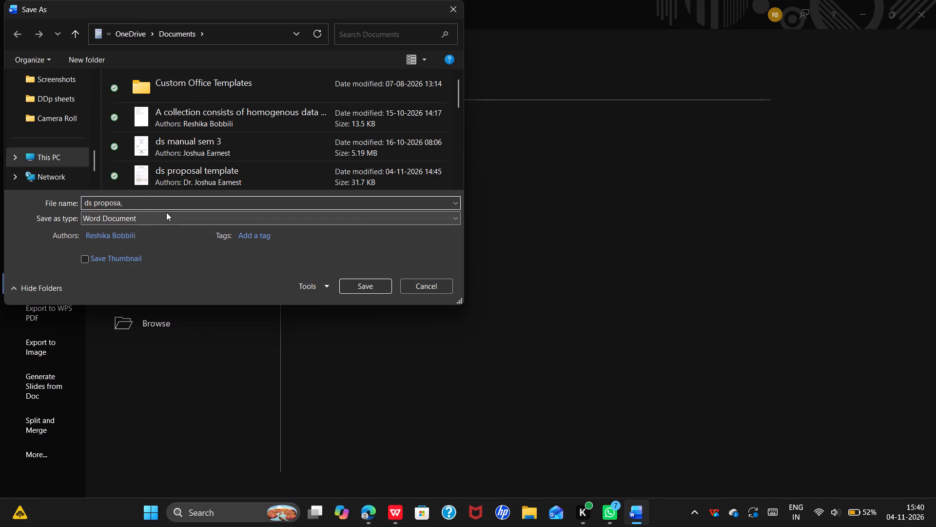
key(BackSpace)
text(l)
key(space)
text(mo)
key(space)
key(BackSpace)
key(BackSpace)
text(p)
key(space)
click(370, 285)
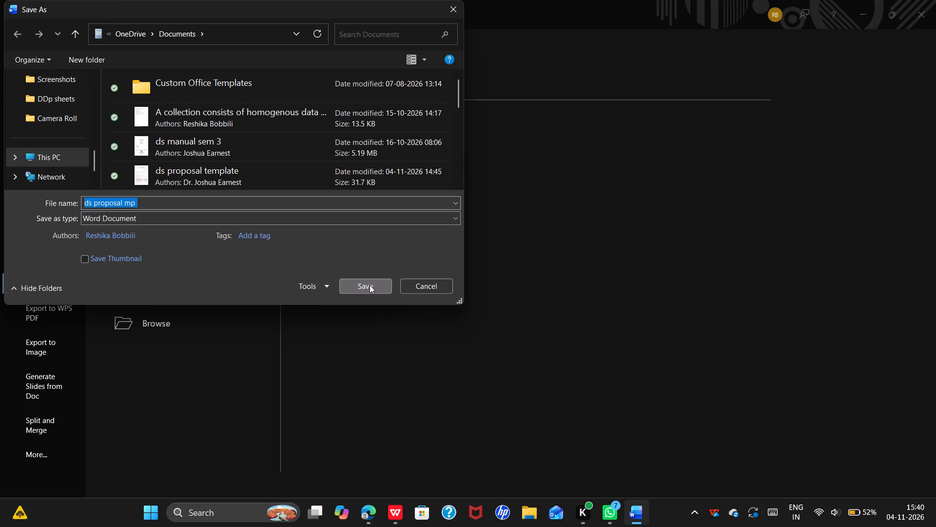